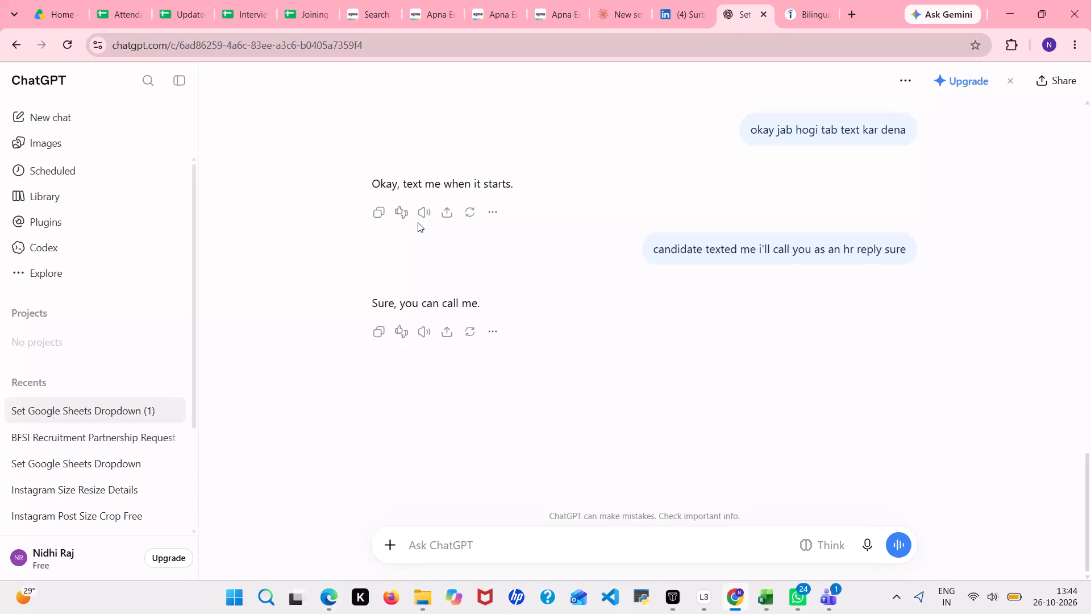
Switch from the browser chat to the Titan mail app.
{"action": "left_click", "coordinate": [677, 607]}
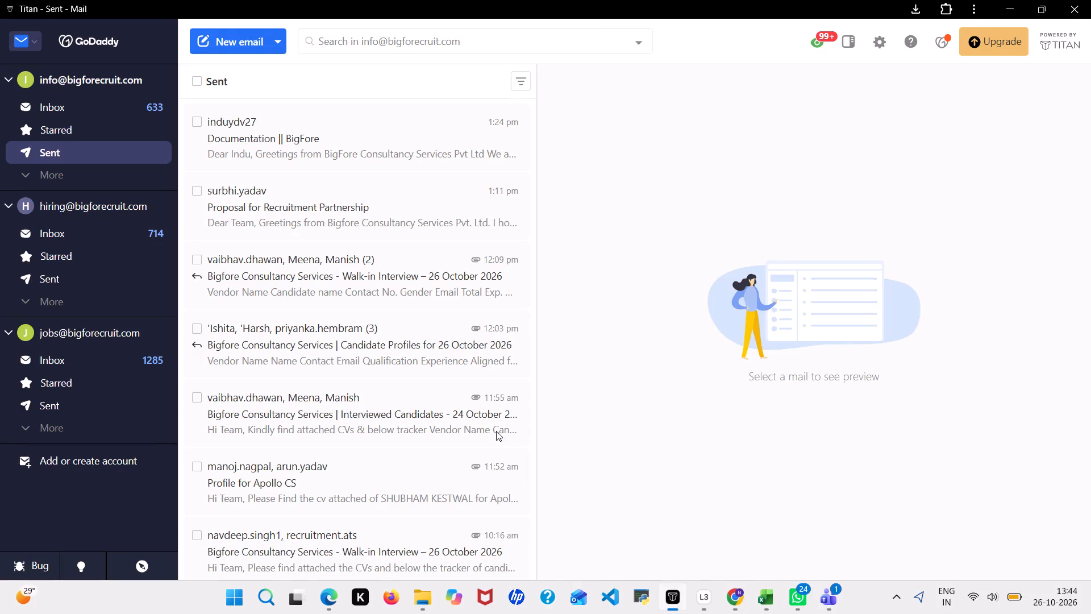
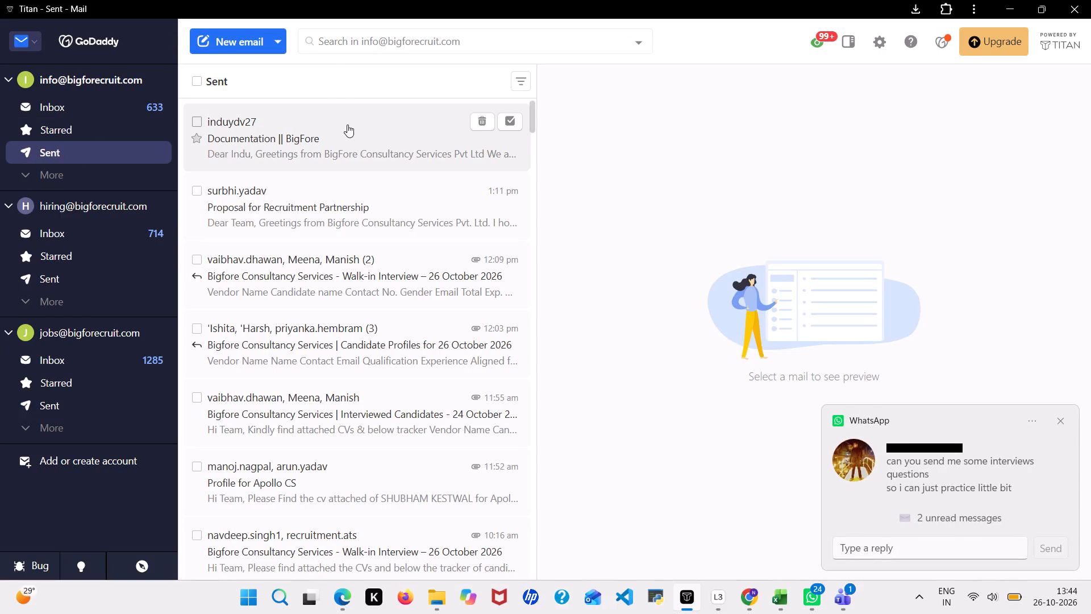
Open the sent email "Proposal for Recruitment Partnership" and read through its body.
{"action": "left_click", "coordinate": [382, 217]}
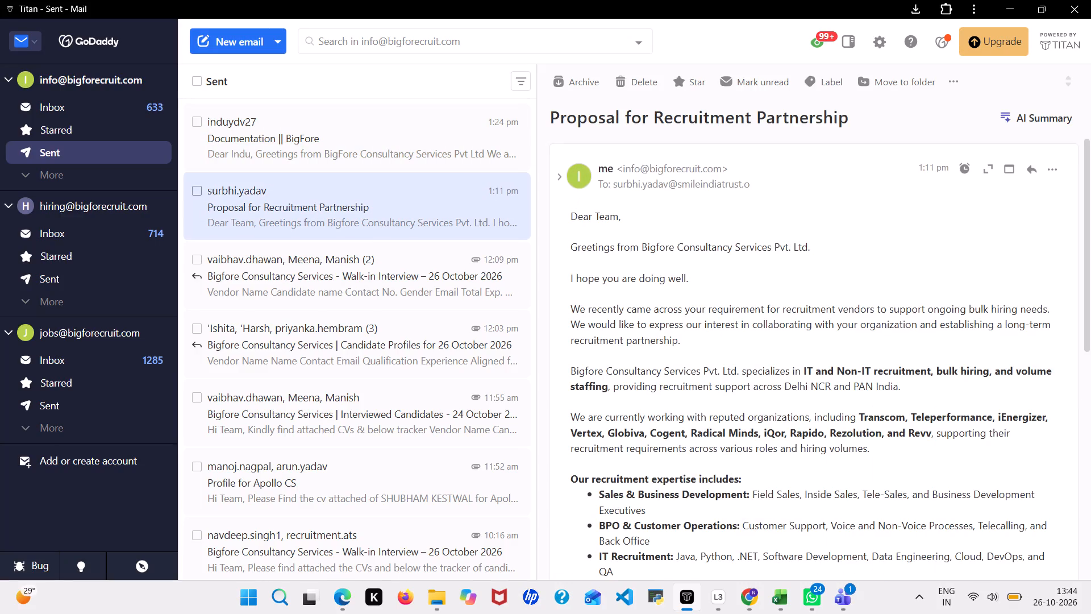
{"action": "left_click_drag", "start_coordinate": [573, 215], "coordinate": [775, 442]}
{"action": "left_click", "coordinate": [775, 442]}
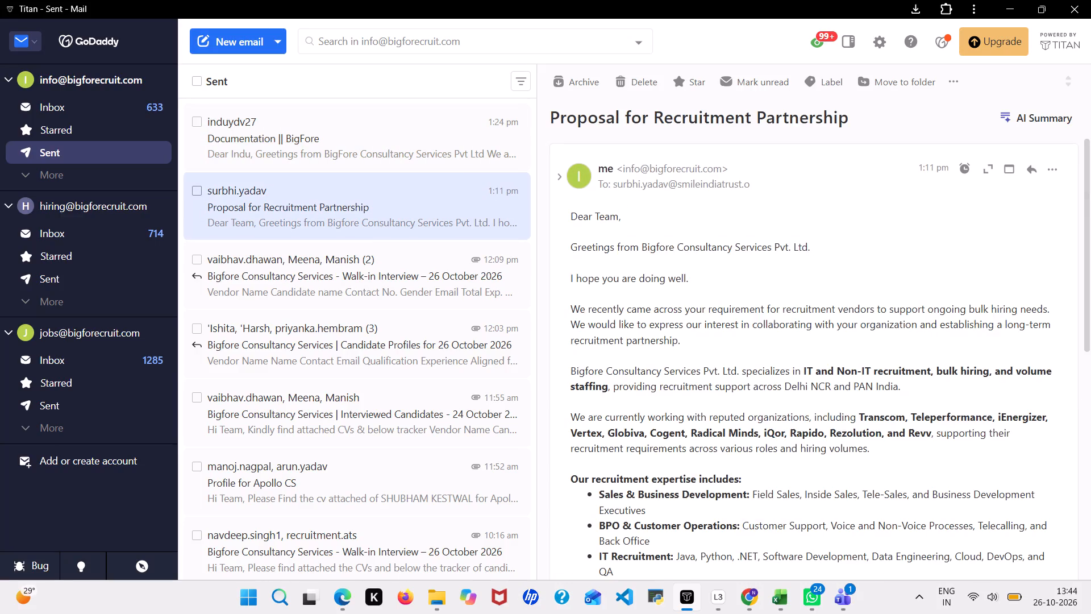
{"action": "scroll", "coordinate": [775, 442], "scroll_direction": "down", "scroll_amount": 2}
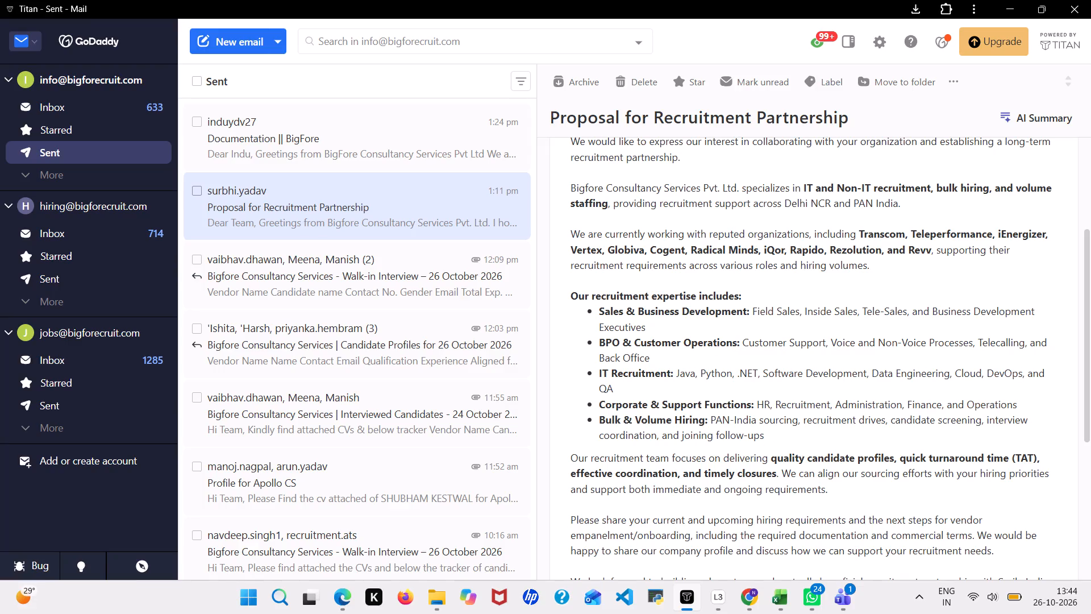
{"action": "scroll", "coordinate": [669, 251], "scroll_direction": "up", "scroll_amount": 3}
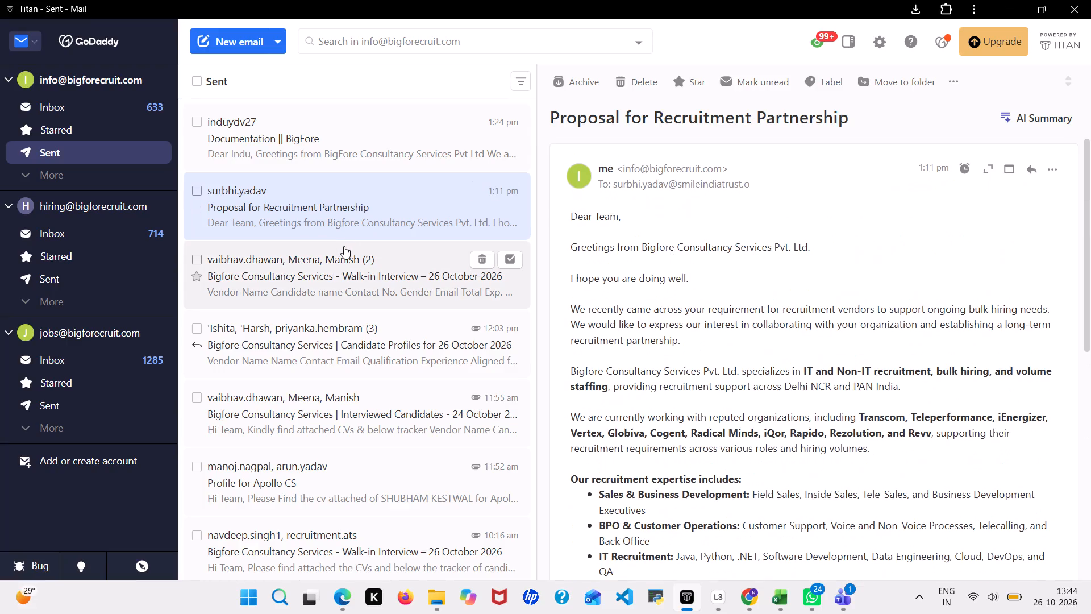
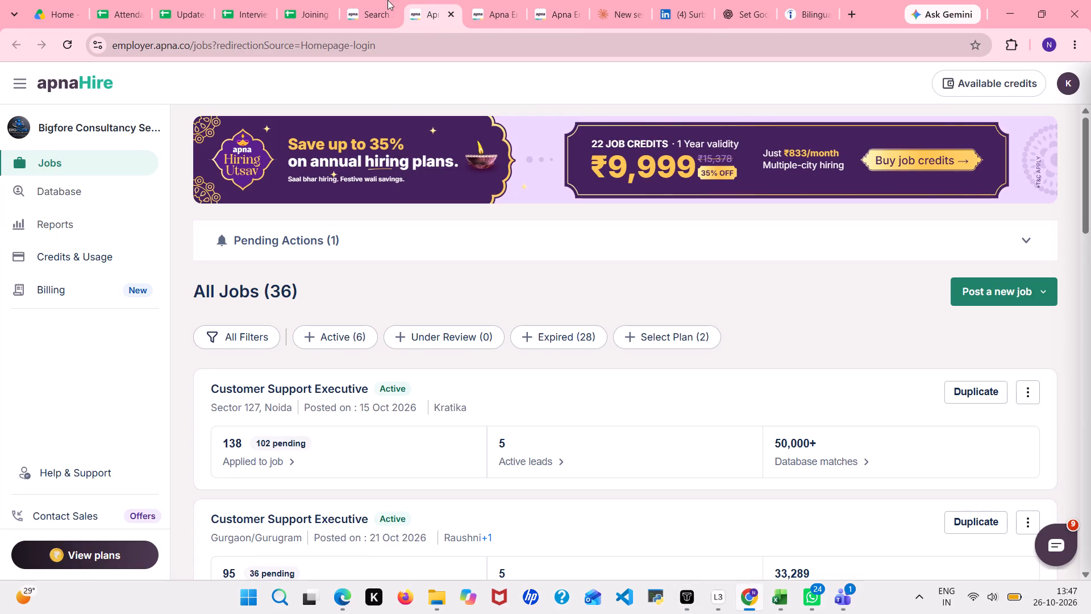
Open the active Customer Support Executive job for Sector 127, Noida, from the apnaHire jobs list in Chrome.
{"action": "left_click", "coordinate": [370, 1]}
{"action": "left_click", "coordinate": [463, 6]}
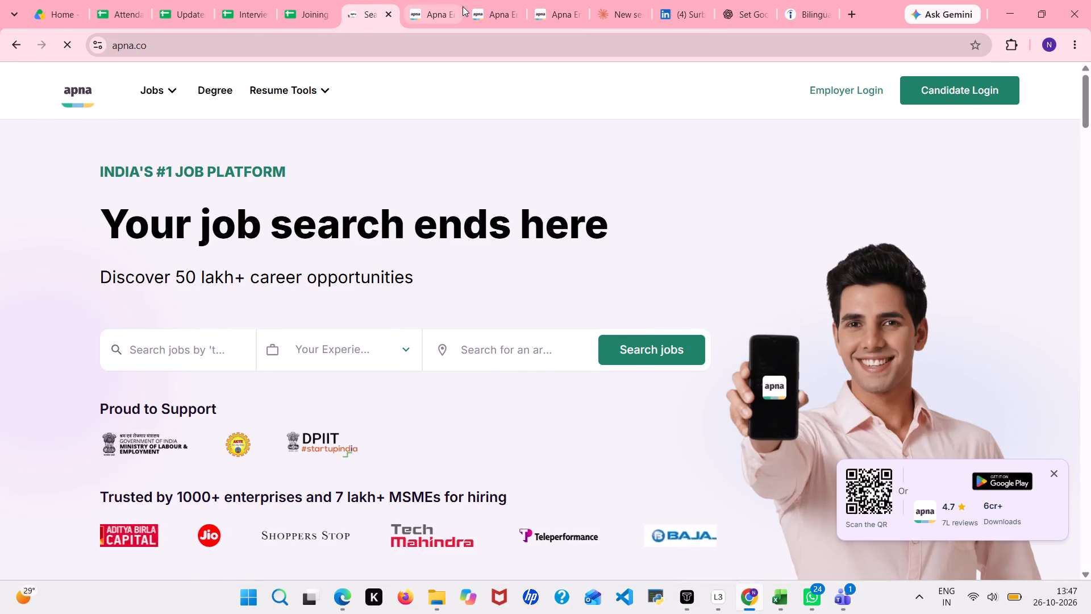
{"action": "scroll", "coordinate": [498, 398], "scroll_direction": "down", "scroll_amount": 1}
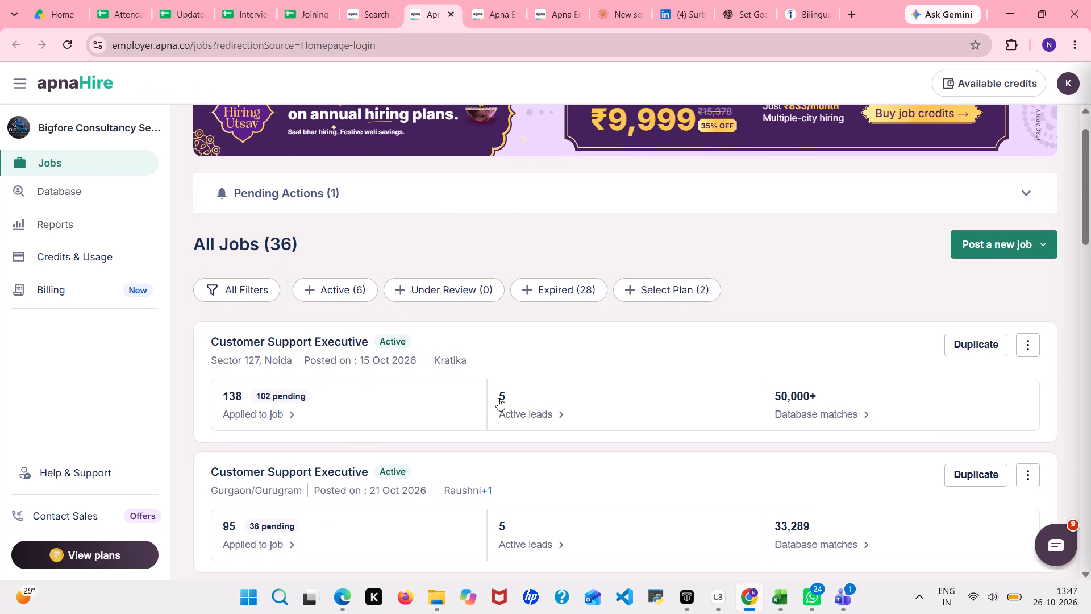
{"action": "scroll", "coordinate": [498, 398], "scroll_direction": "down", "scroll_amount": 1}
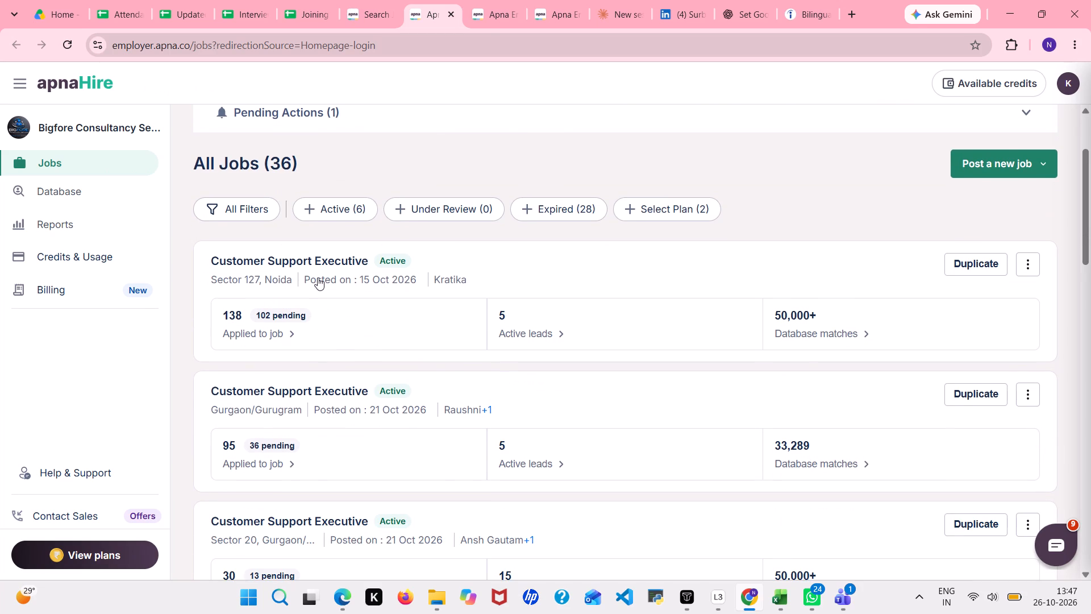
{"action": "left_click", "coordinate": [316, 272]}
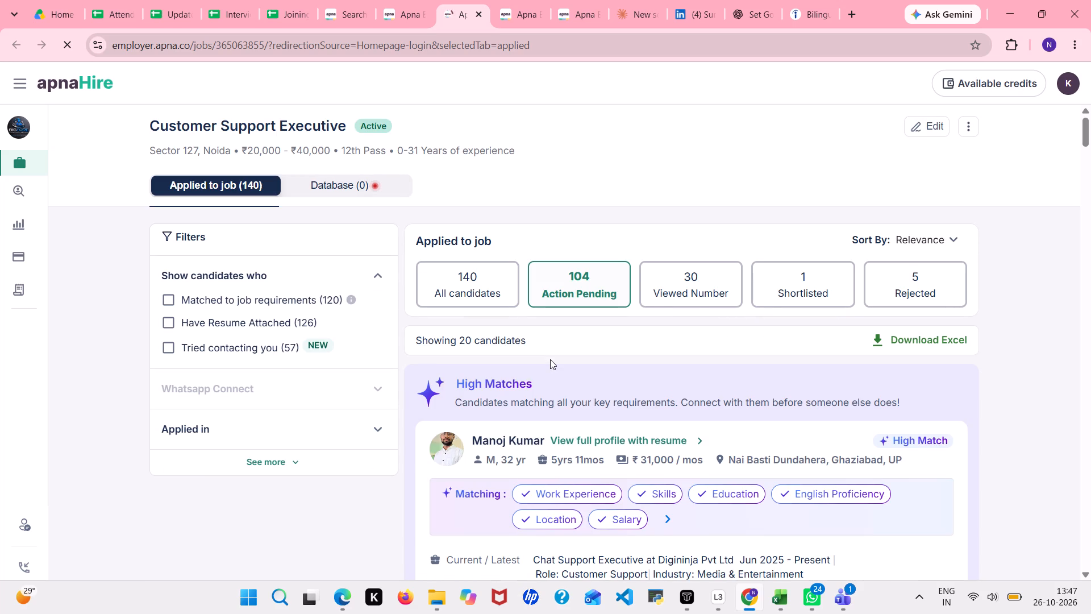
Review the high-match, action-pending applicants for the job, examining their experience, education, skills and languages.
{"action": "scroll", "coordinate": [550, 359], "scroll_direction": "down", "scroll_amount": 3}
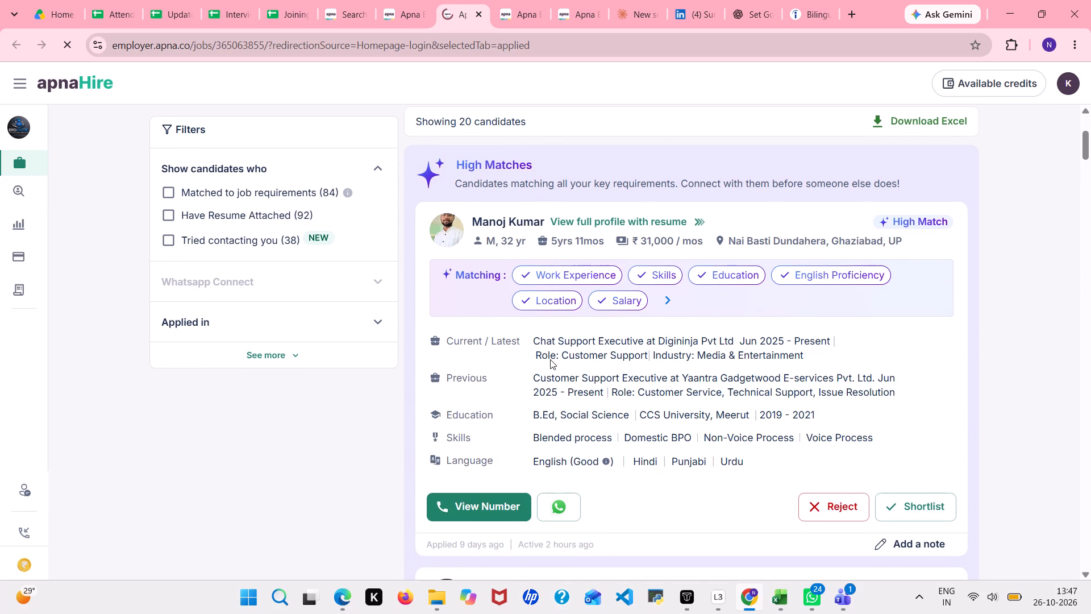
{"action": "left_click", "coordinate": [657, 390]}
{"action": "scroll", "coordinate": [667, 445], "scroll_direction": "down", "scroll_amount": 3}
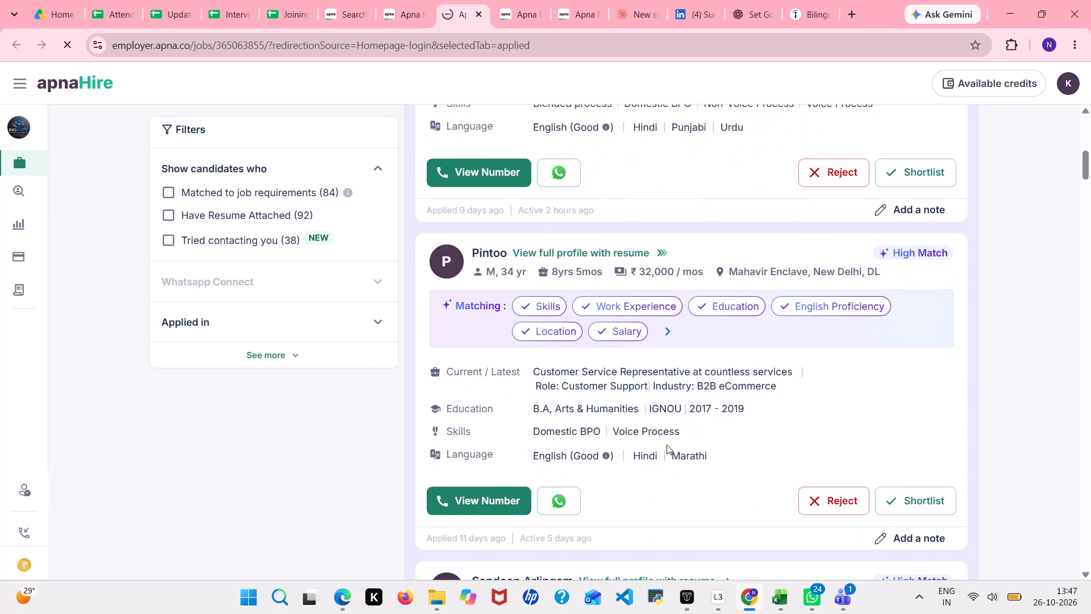
{"action": "scroll", "coordinate": [667, 445], "scroll_direction": "down", "scroll_amount": 3}
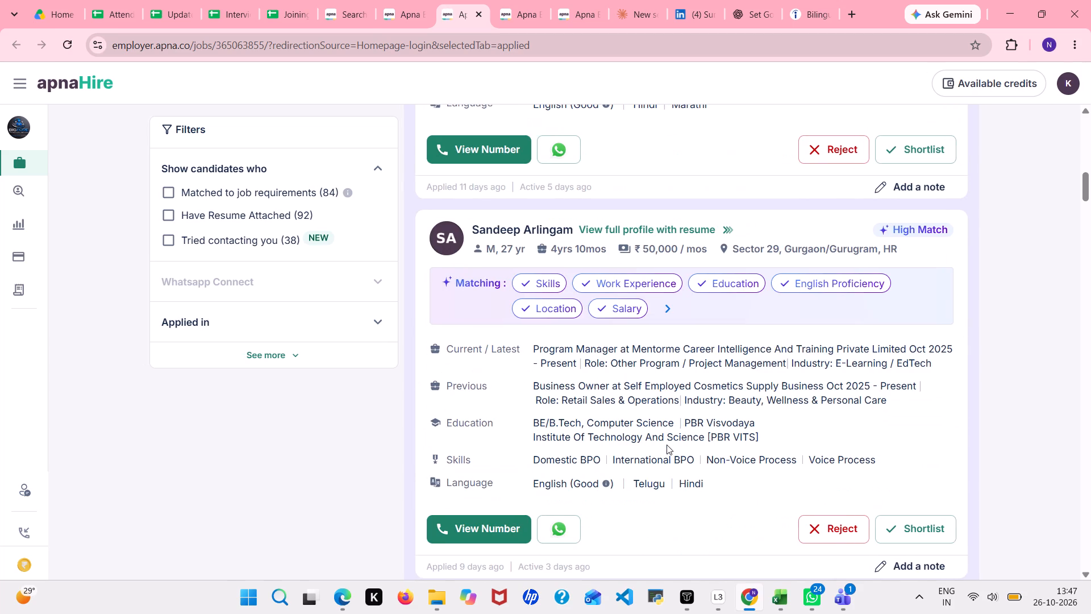
{"action": "scroll", "coordinate": [667, 445], "scroll_direction": "down", "scroll_amount": 3}
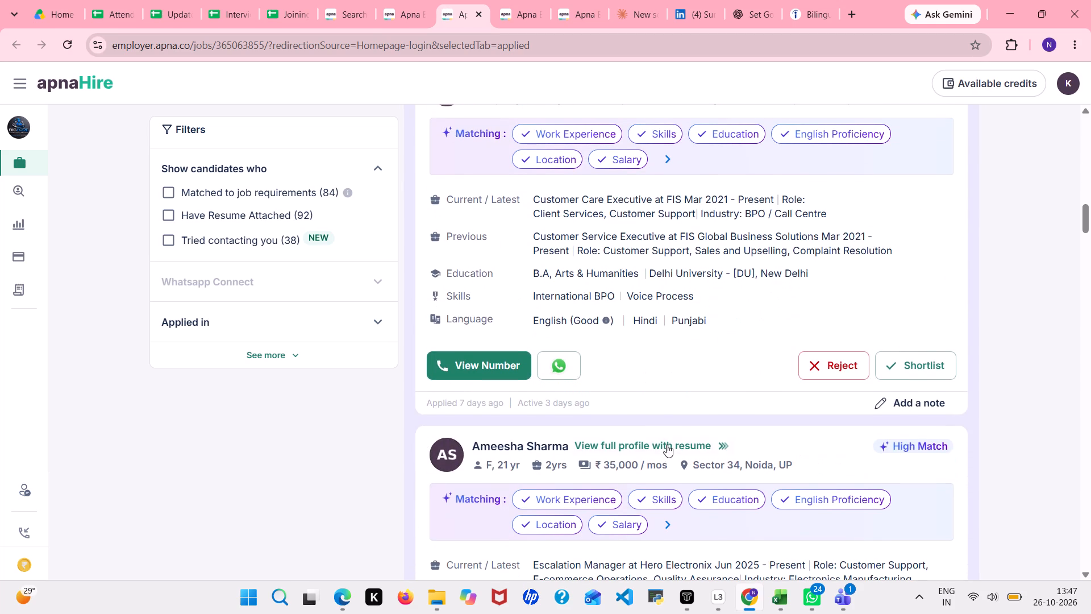
Switch from Chrome back to the Titan mail app's Sent folder.
{"action": "left_click", "coordinate": [696, 609]}
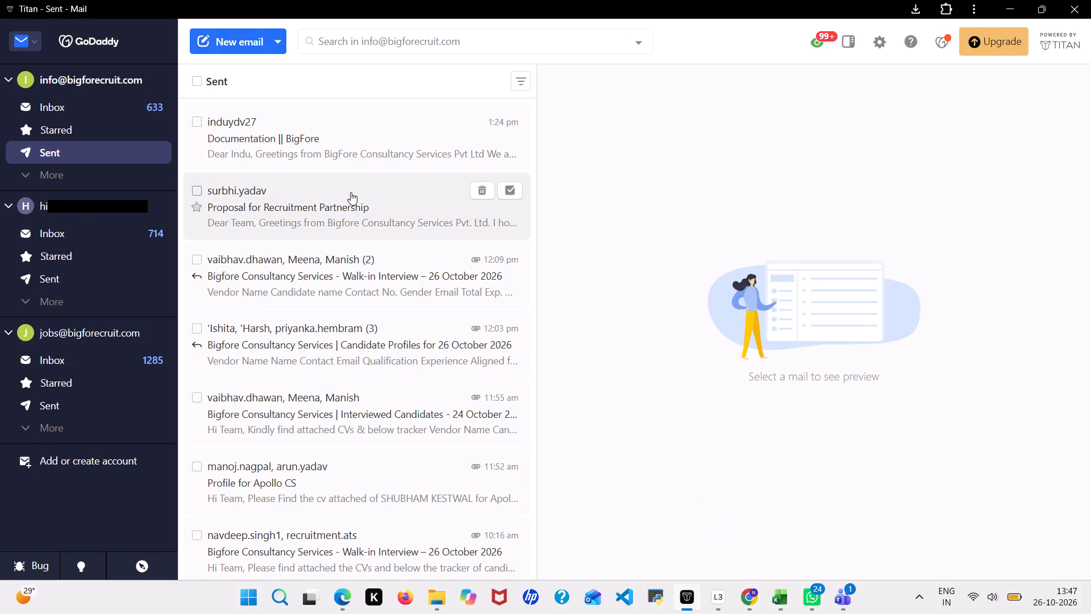
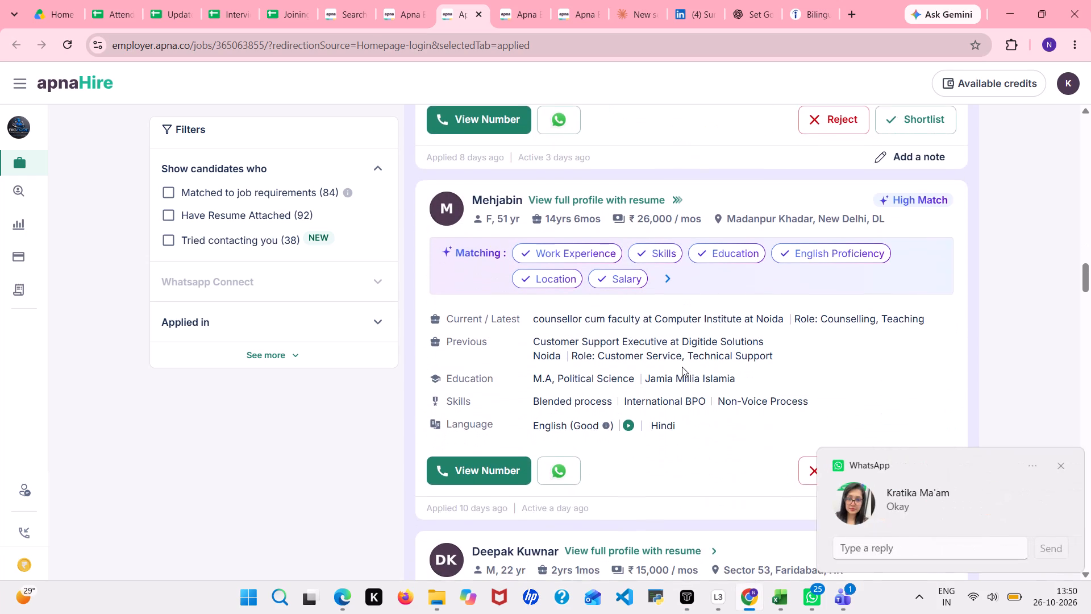
Open the full profile of the high-match counsellor cum faculty applicant from Madanpur Khadar and examine the AI matching, work history and skills.
{"action": "scroll", "coordinate": [682, 367], "scroll_direction": "down", "scroll_amount": 1}
{"action": "scroll", "coordinate": [637, 255], "scroll_direction": "down", "scroll_amount": 2}
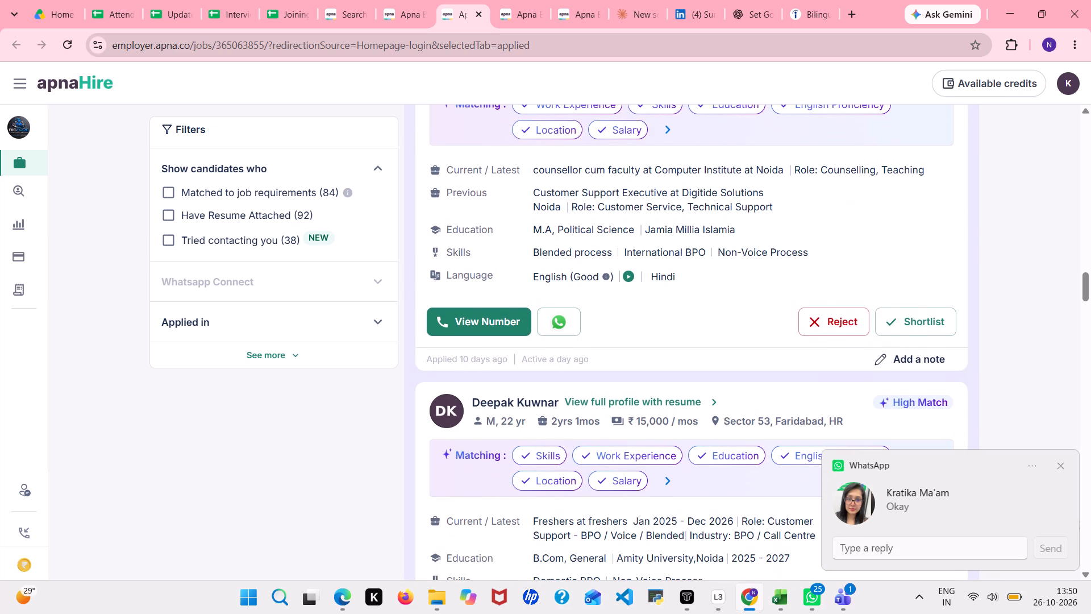
{"action": "scroll", "coordinate": [637, 255], "scroll_direction": "up", "scroll_amount": 1}
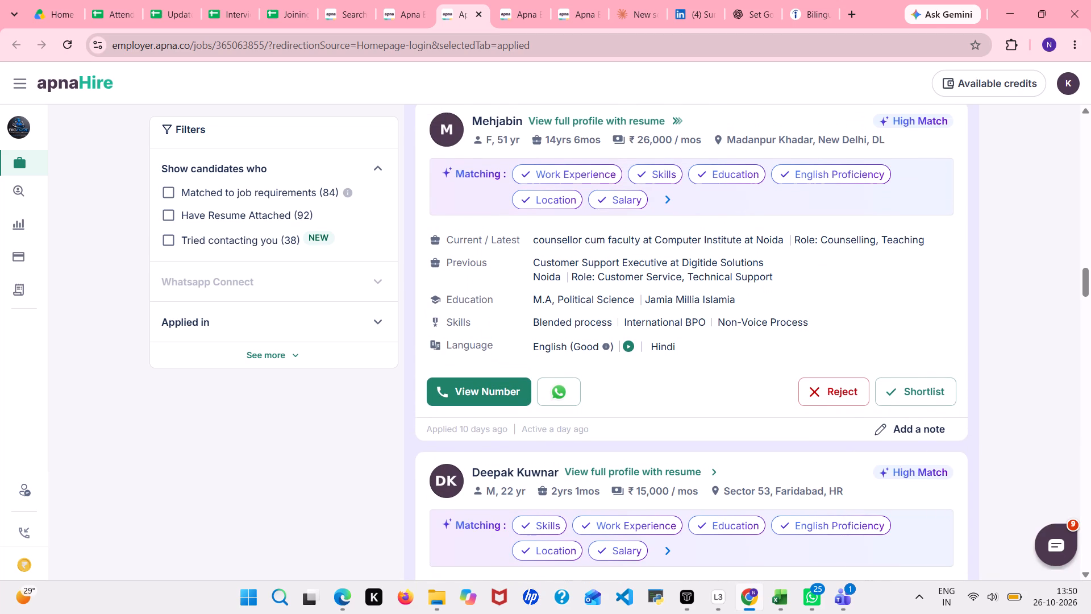
{"action": "scroll", "coordinate": [680, 268], "scroll_direction": "down", "scroll_amount": 1}
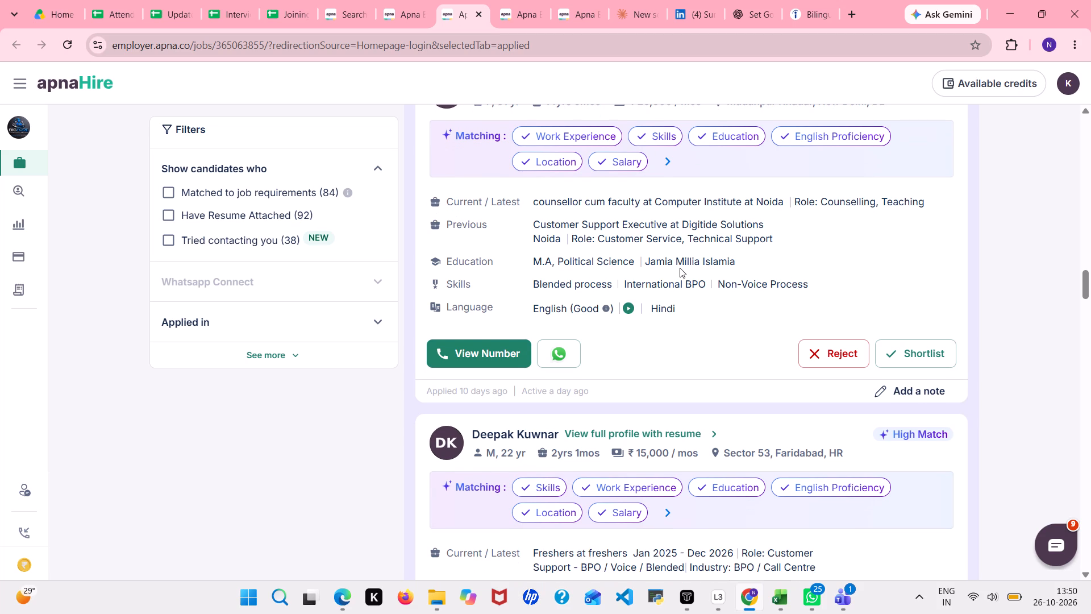
{"action": "scroll", "coordinate": [680, 268], "scroll_direction": "up", "scroll_amount": 1}
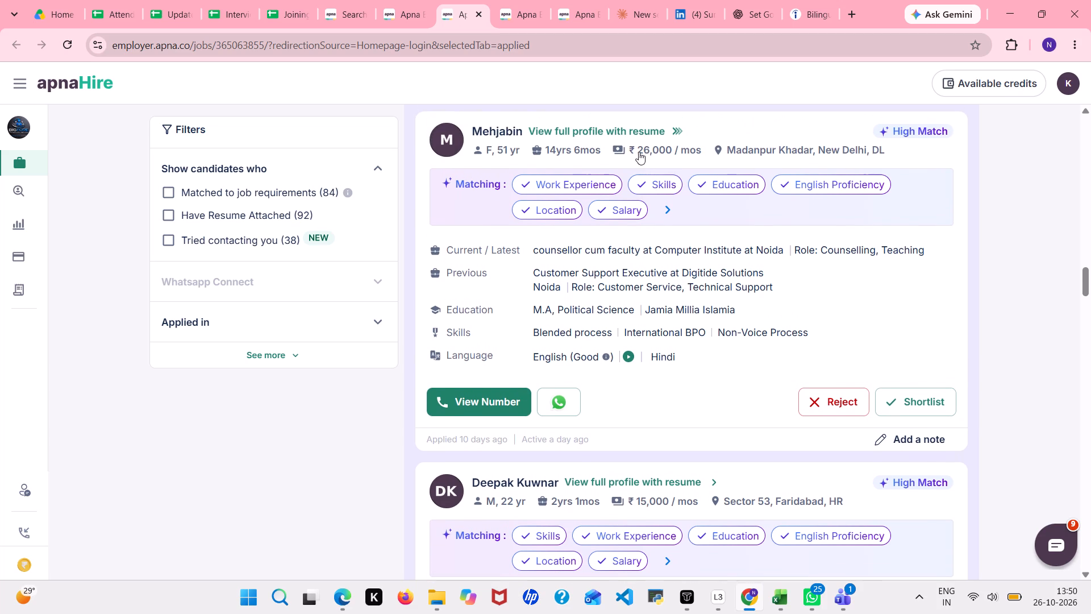
{"action": "left_click", "coordinate": [633, 136]}
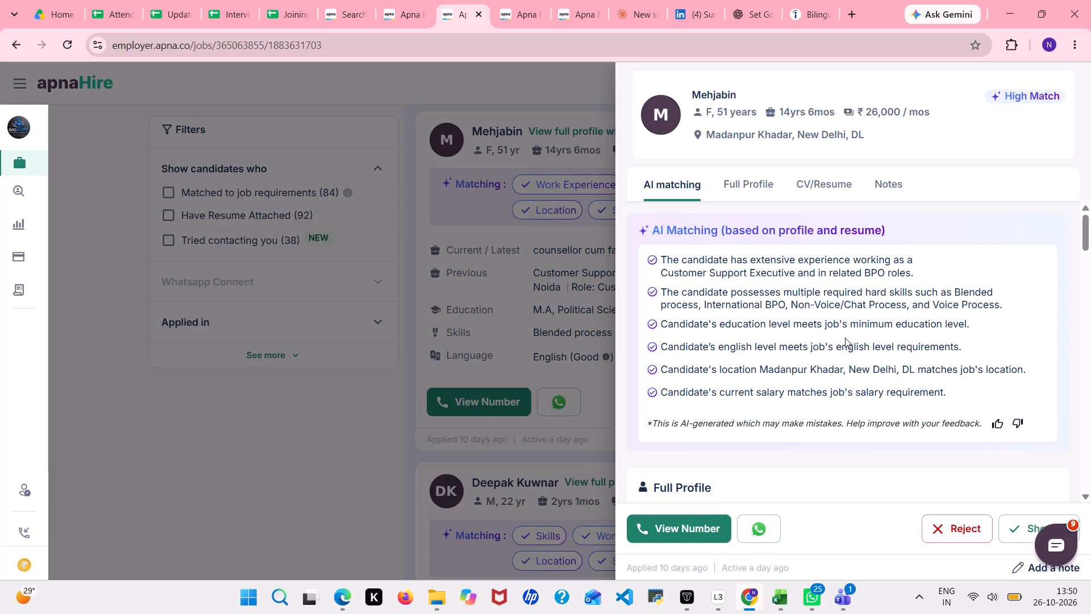
{"action": "scroll", "coordinate": [735, 299], "scroll_direction": "down", "scroll_amount": 3}
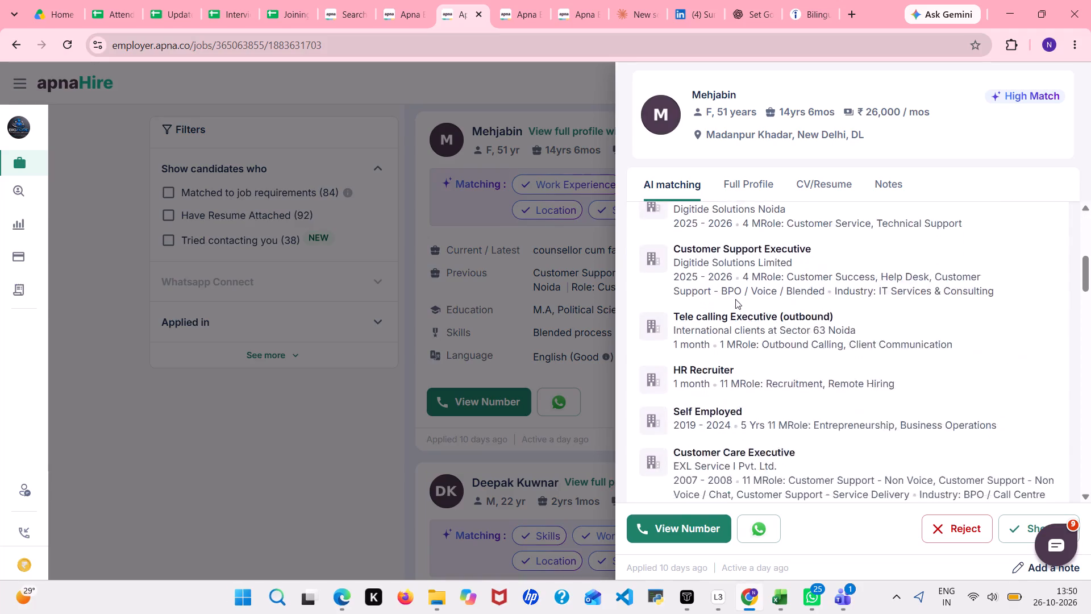
{"action": "scroll", "coordinate": [735, 299], "scroll_direction": "down", "scroll_amount": 9}
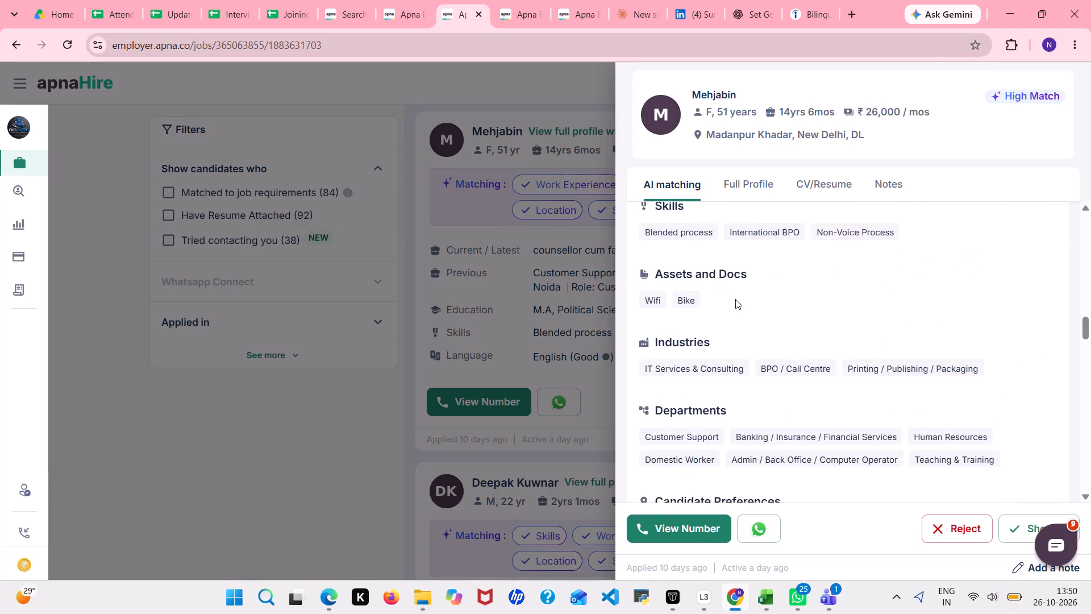
Examine the open applicant's profile details and resume, covering qualifications, technical skills and working experience, and close the profile.
{"action": "scroll", "coordinate": [735, 299], "scroll_direction": "down", "scroll_amount": 4}
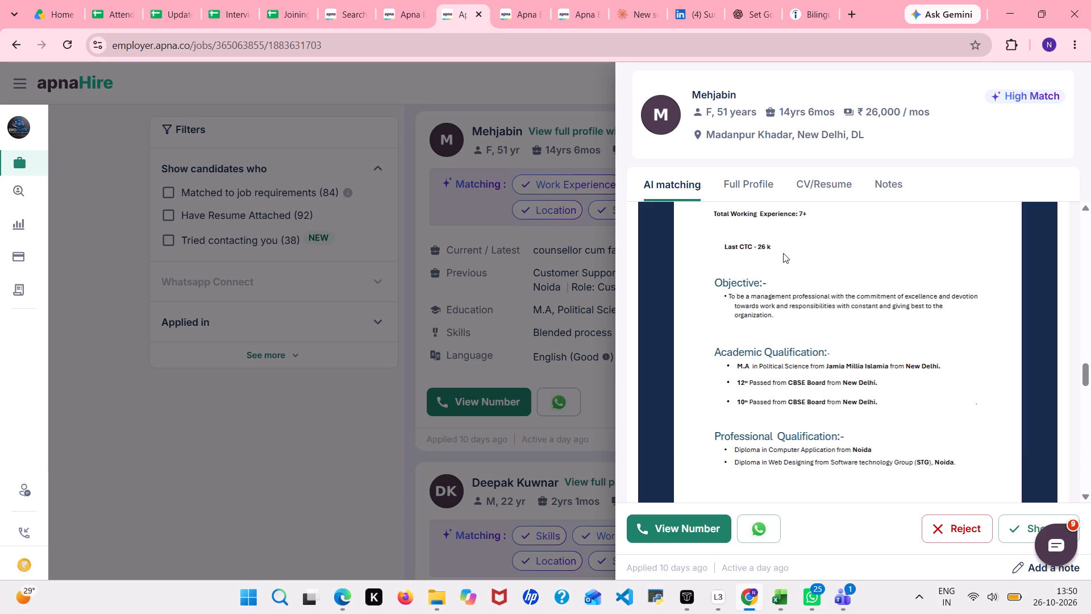
{"action": "scroll", "coordinate": [783, 253], "scroll_direction": "down", "scroll_amount": 2}
{"action": "scroll", "coordinate": [805, 307], "scroll_direction": "down", "scroll_amount": 1}
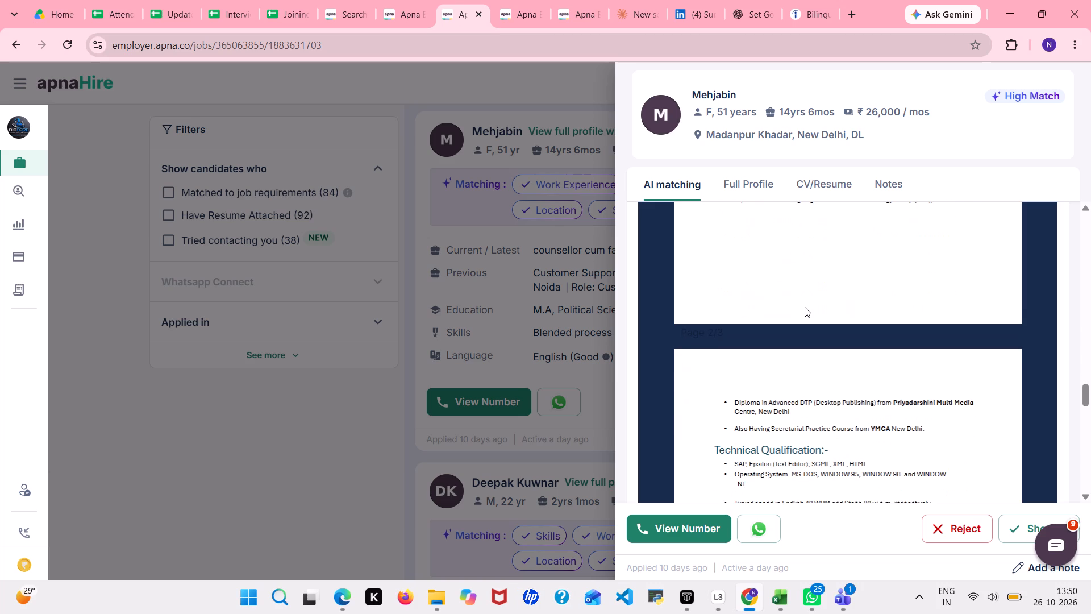
{"action": "scroll", "coordinate": [805, 307], "scroll_direction": "down", "scroll_amount": 3}
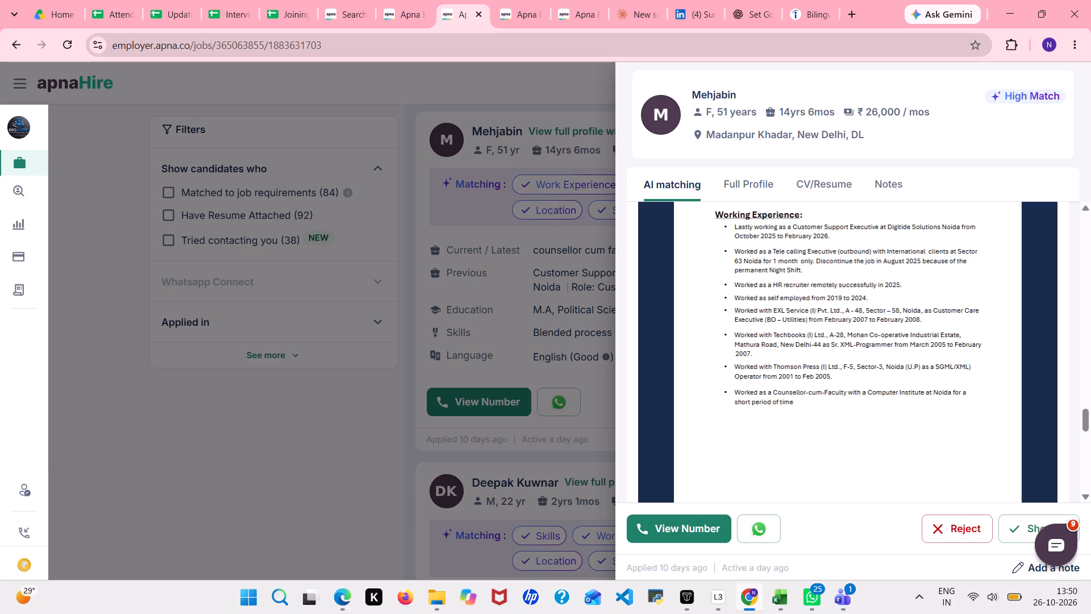
{"action": "scroll", "coordinate": [816, 268], "scroll_direction": "up", "scroll_amount": 2}
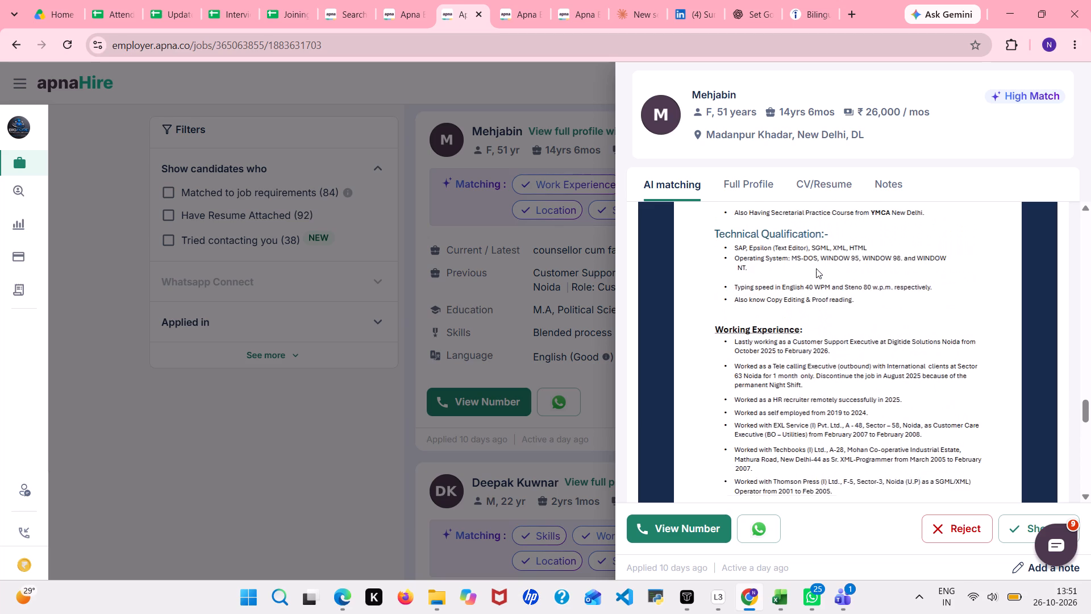
{"action": "scroll", "coordinate": [816, 268], "scroll_direction": "up", "scroll_amount": 2}
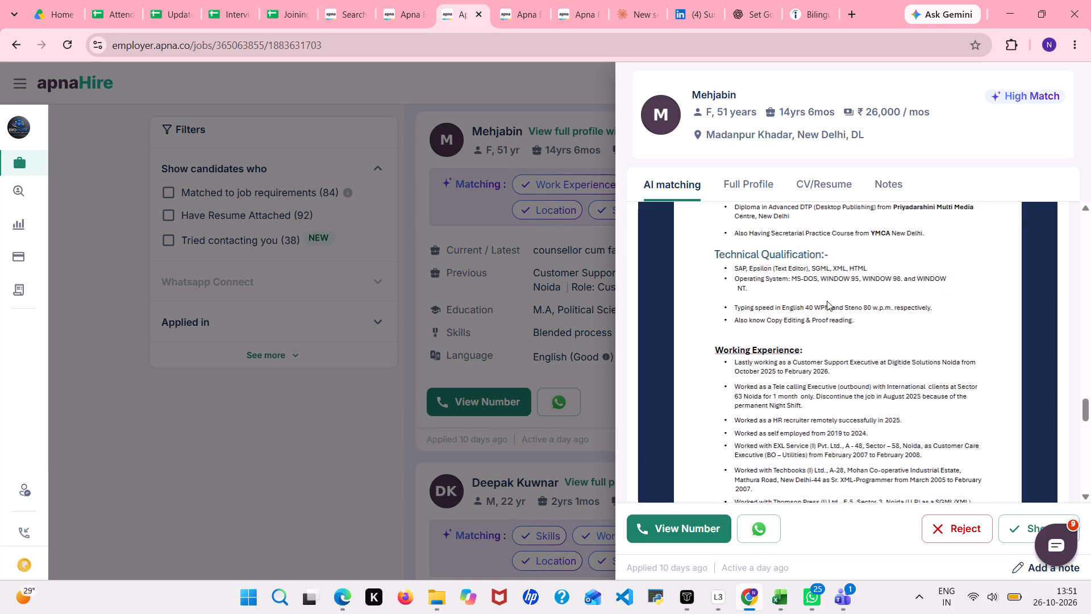
{"action": "left_click", "coordinate": [567, 308]}
Review the remaining high-match applicants in the job's candidate list, examining their work history, education, skills, languages, salary and location.
{"action": "scroll", "coordinate": [567, 308], "scroll_direction": "down", "scroll_amount": 1}
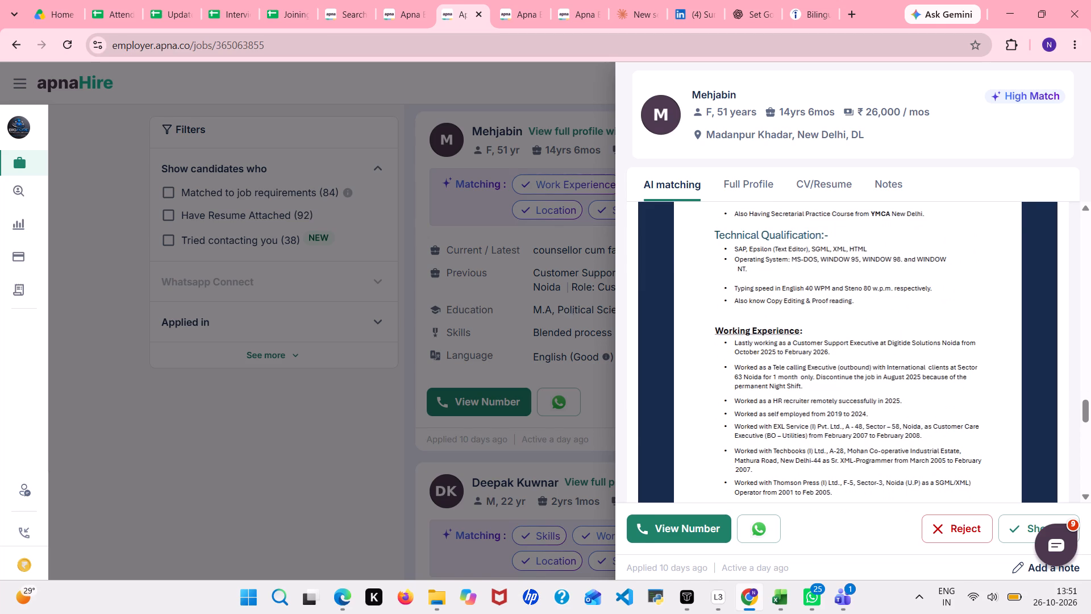
{"action": "scroll", "coordinate": [567, 308], "scroll_direction": "down", "scroll_amount": 3}
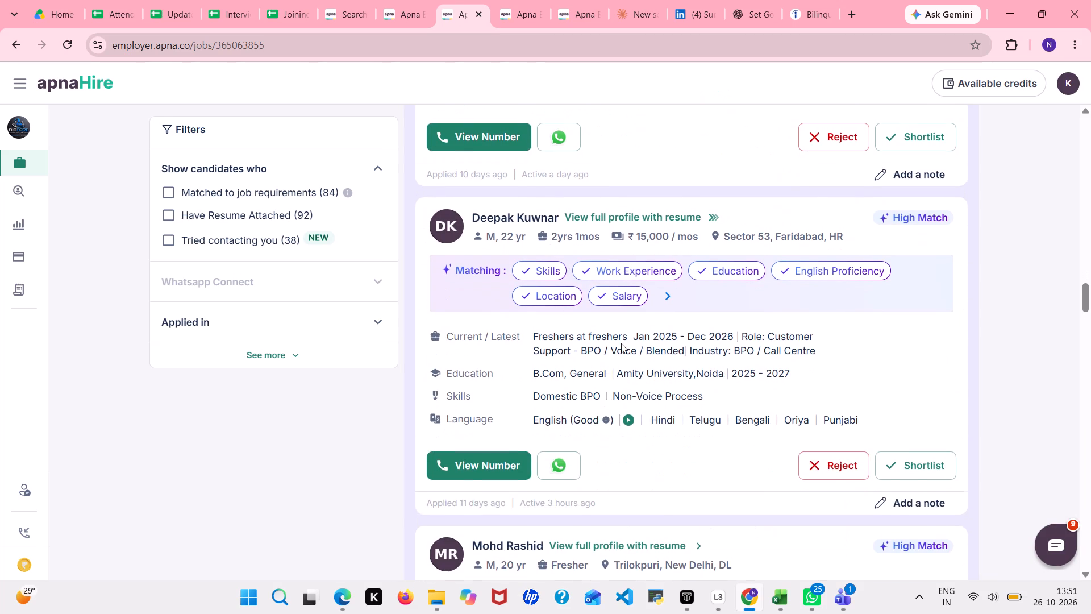
{"action": "scroll", "coordinate": [621, 343], "scroll_direction": "down", "scroll_amount": 7}
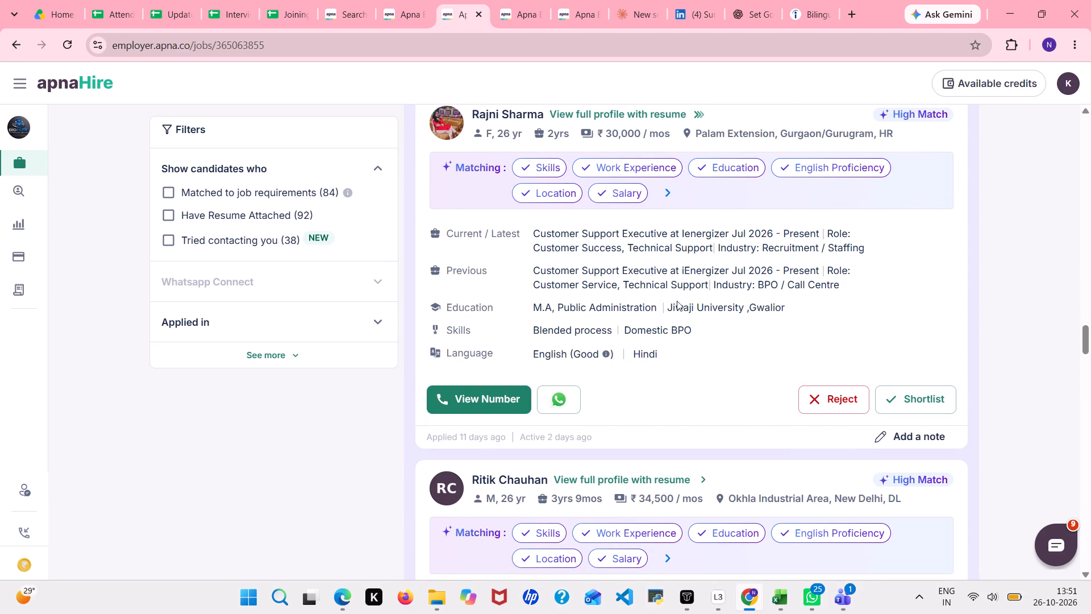
{"action": "scroll", "coordinate": [637, 313], "scroll_direction": "up", "scroll_amount": 1}
{"action": "scroll", "coordinate": [637, 313], "scroll_direction": "down", "scroll_amount": 1}
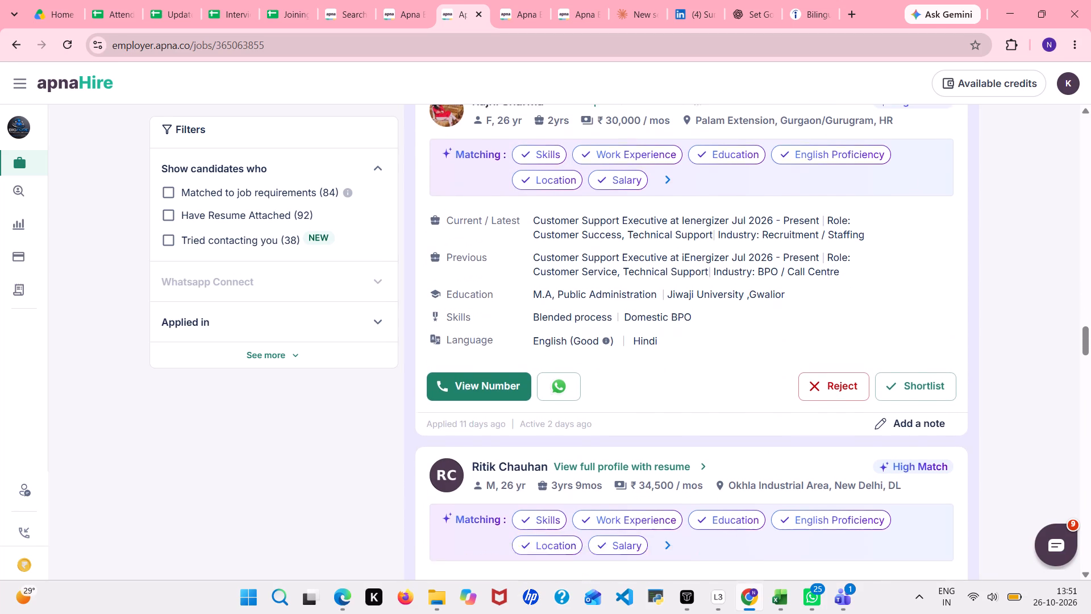
{"action": "scroll", "coordinate": [637, 313], "scroll_direction": "down", "scroll_amount": 2}
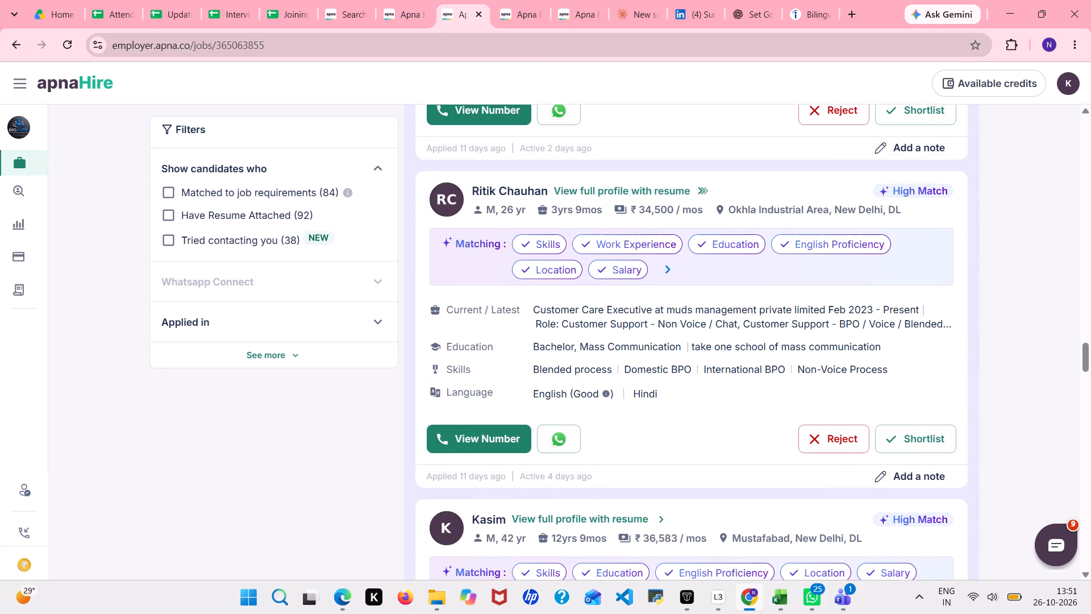
{"action": "scroll", "coordinate": [684, 278], "scroll_direction": "down", "scroll_amount": 2}
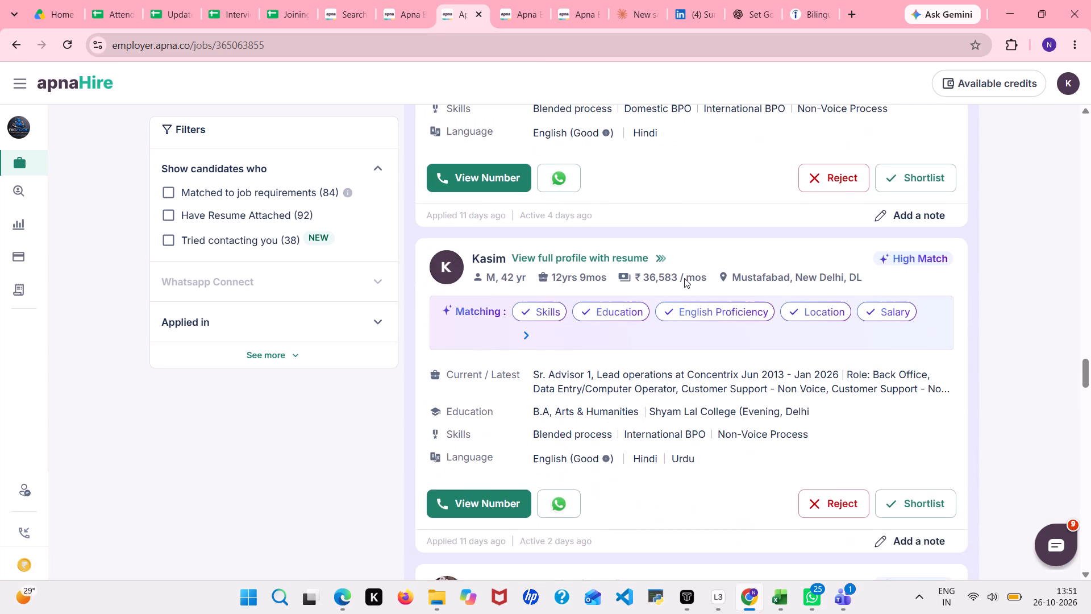
{"action": "scroll", "coordinate": [684, 278], "scroll_direction": "down", "scroll_amount": 6}
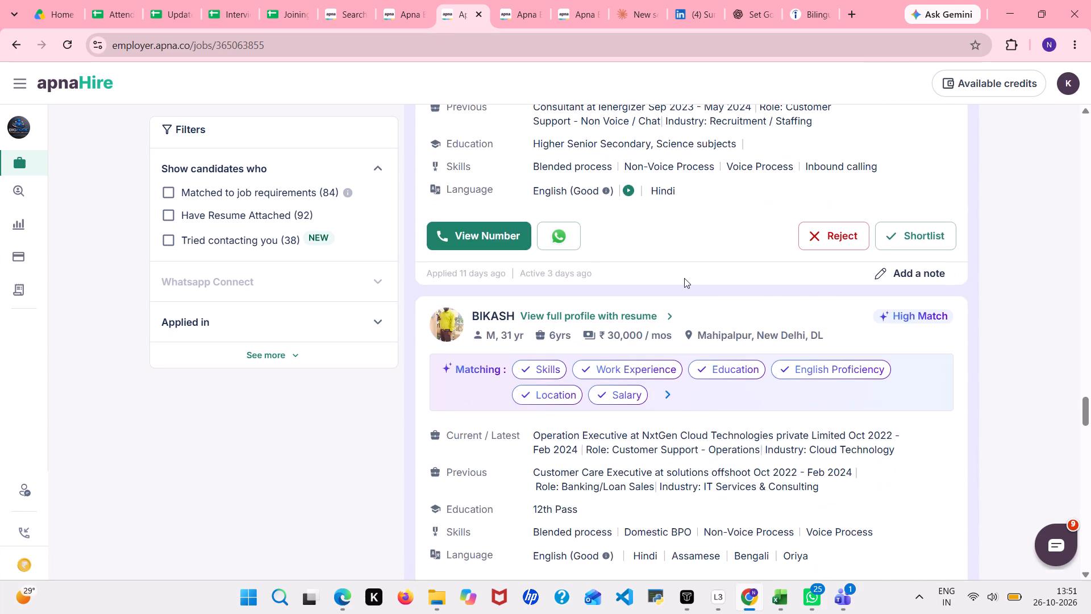
{"action": "scroll", "coordinate": [684, 278], "scroll_direction": "down", "scroll_amount": 2}
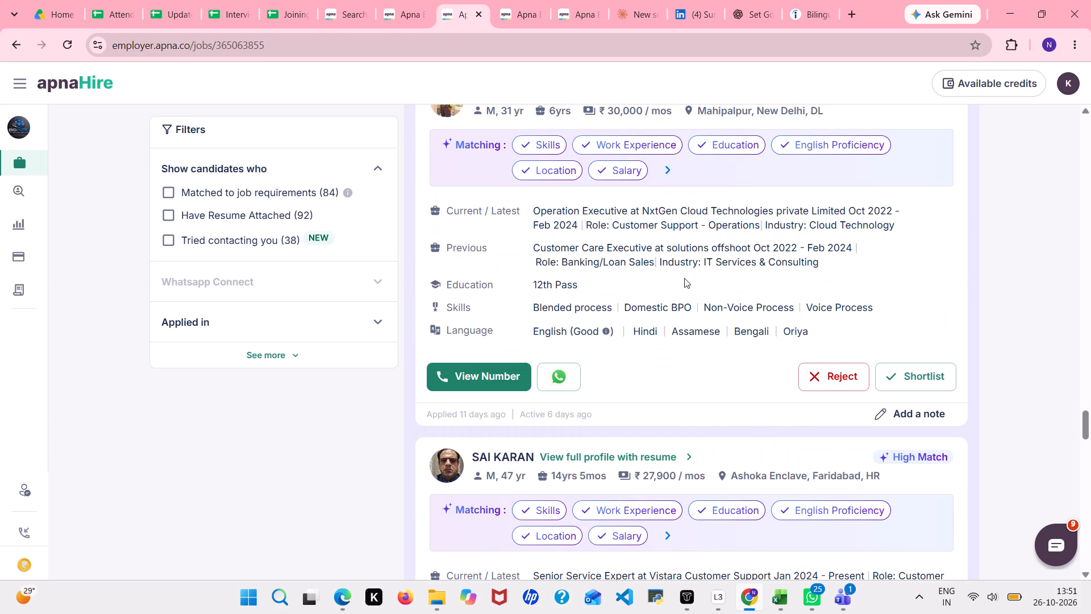
{"action": "scroll", "coordinate": [684, 278], "scroll_direction": "down", "scroll_amount": 1}
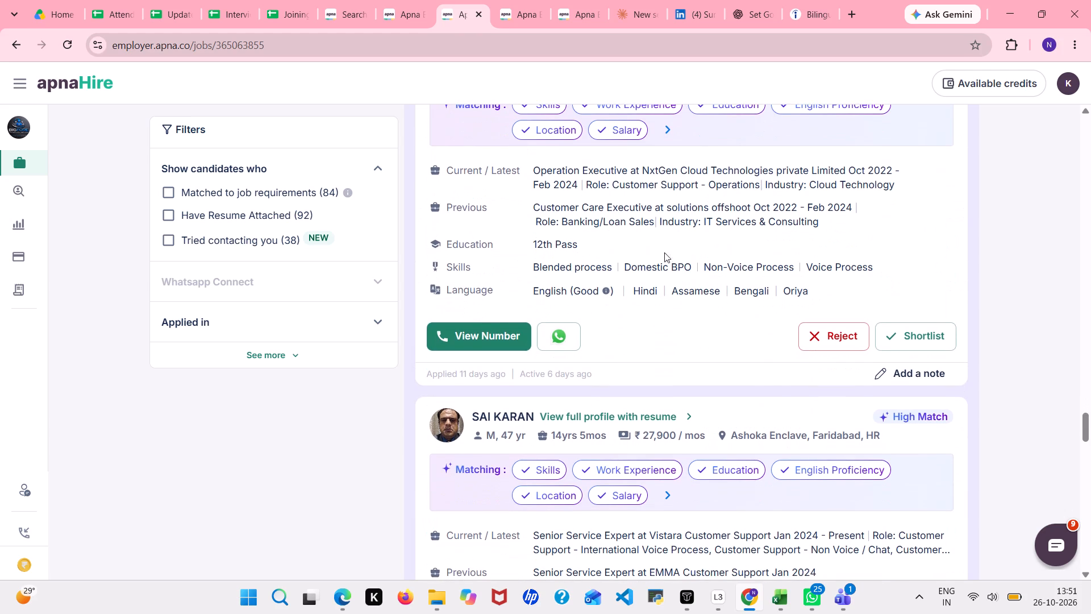
{"action": "scroll", "coordinate": [630, 223], "scroll_direction": "down", "scroll_amount": 3}
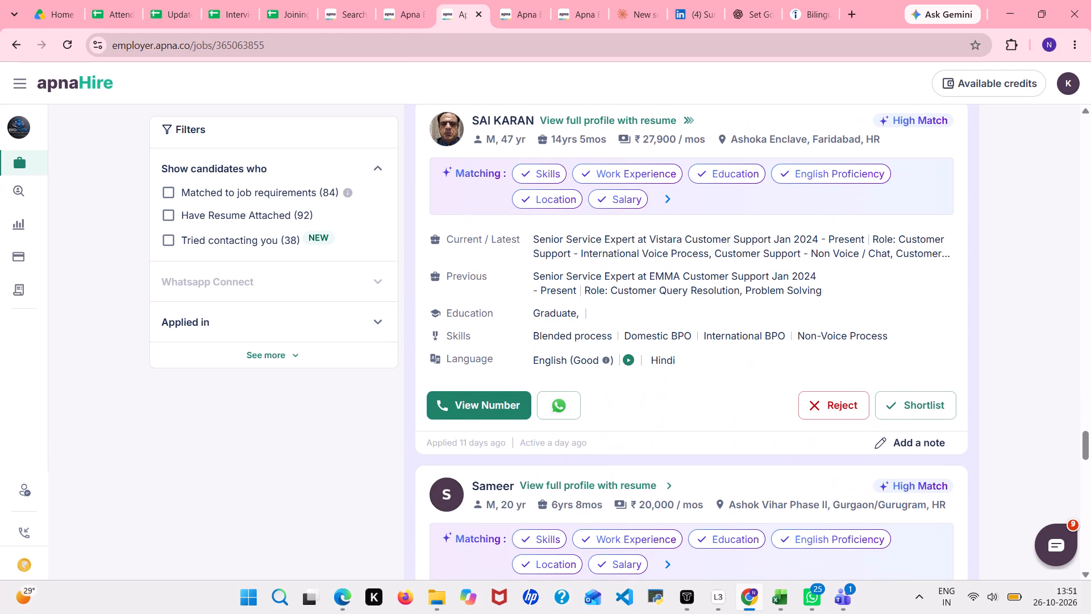
{"action": "scroll", "coordinate": [694, 274], "scroll_direction": "down", "scroll_amount": 4}
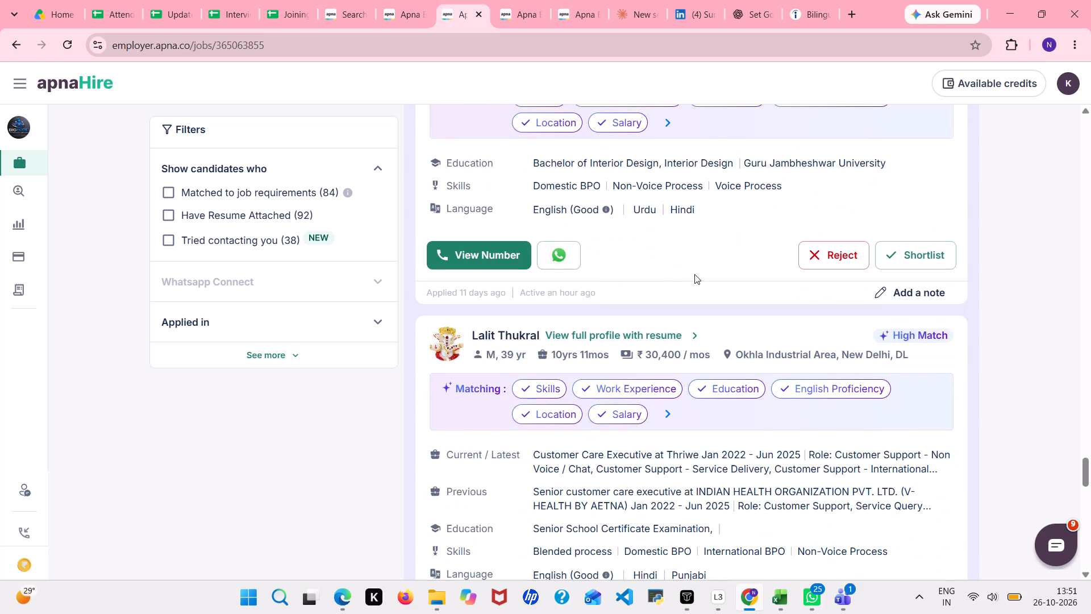
{"action": "scroll", "coordinate": [694, 274], "scroll_direction": "down", "scroll_amount": 3}
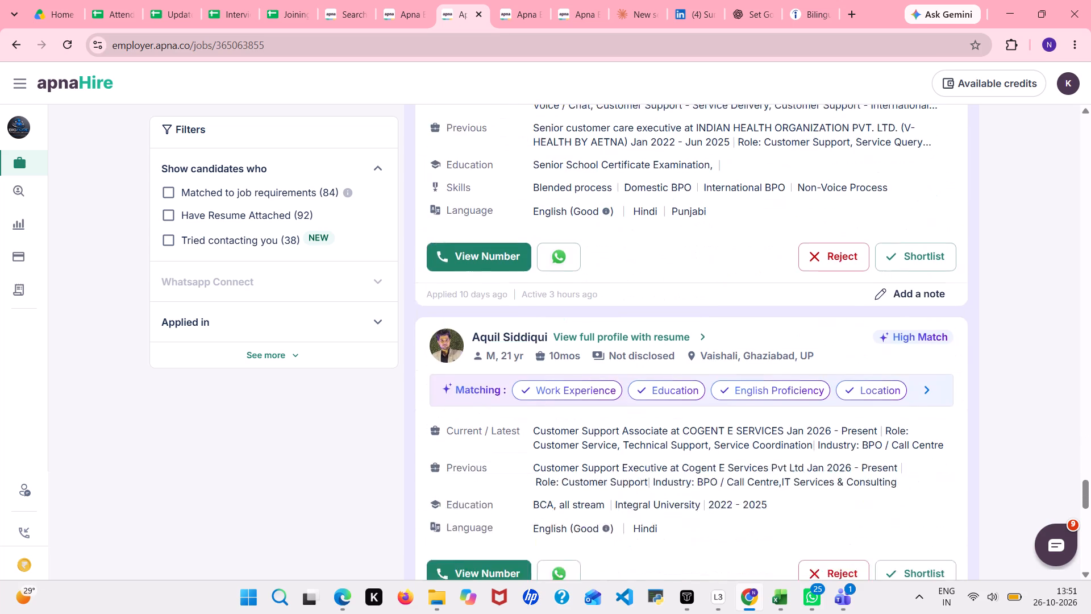
{"action": "scroll", "coordinate": [694, 274], "scroll_direction": "down", "scroll_amount": 2}
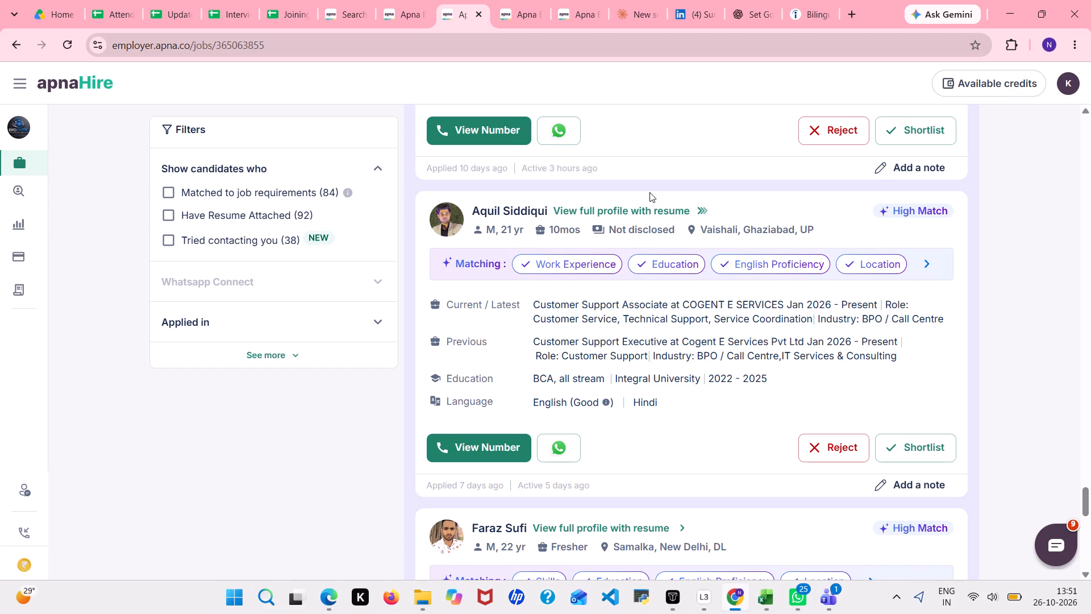
{"action": "left_click", "coordinate": [635, 209]}
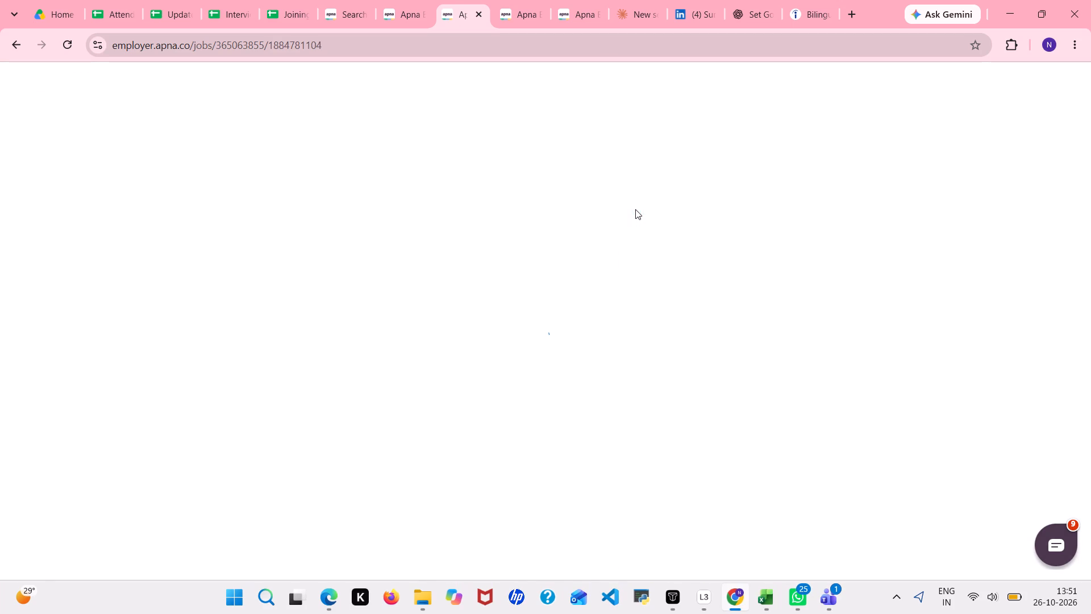
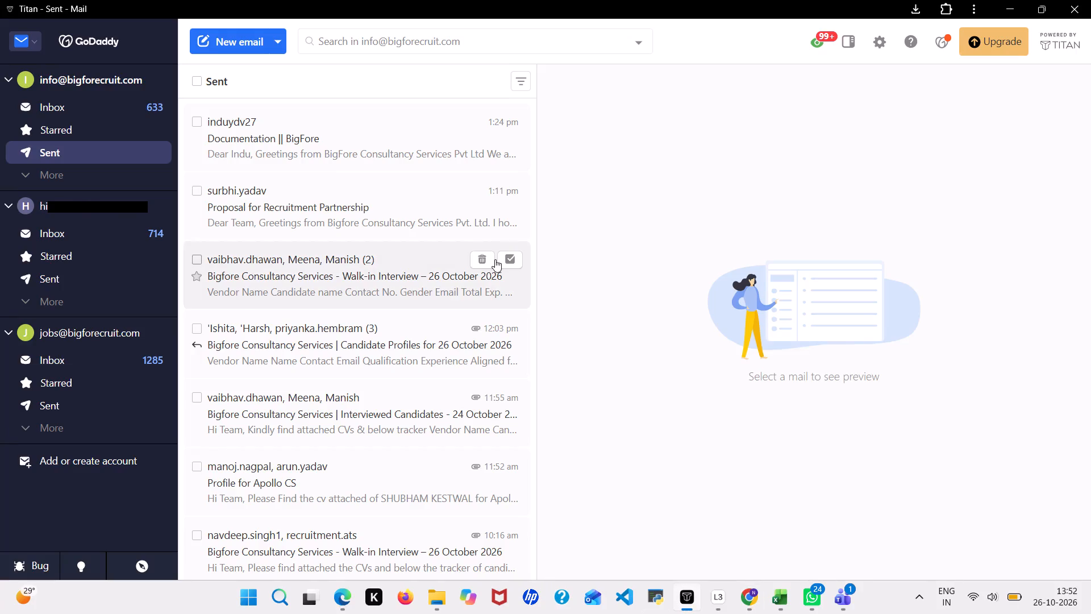
Search the Sent folder for "raj", and refine the search to "rajat".
{"action": "left_click", "coordinate": [427, 48]}
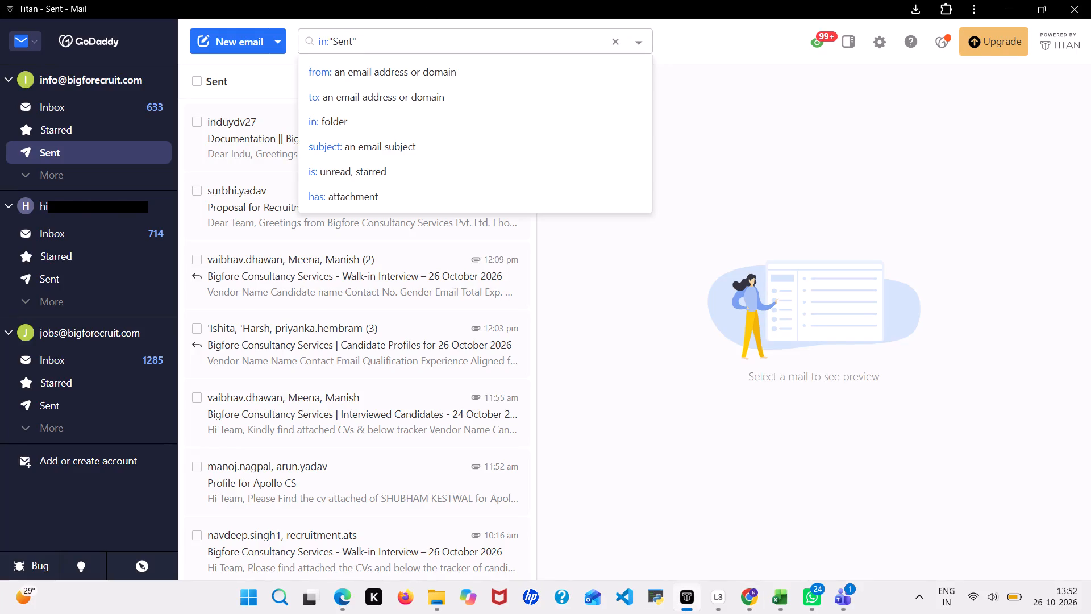
{"action": "type", "text": "rah"}
{"action": "key", "text": "BackSpace"}
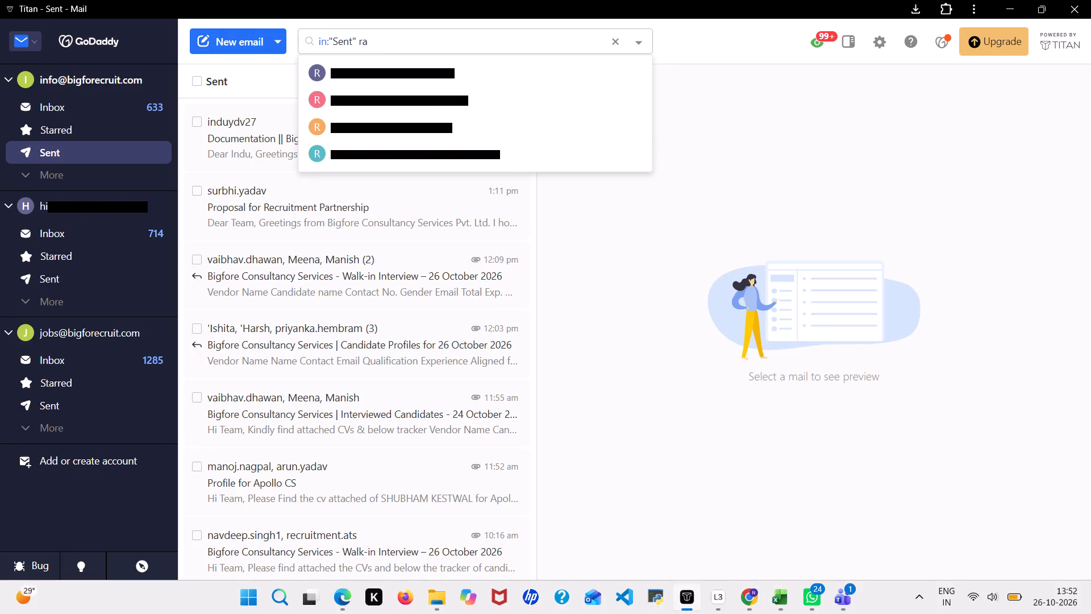
{"action": "key", "text": "j"}
{"action": "key", "text": "Return"}
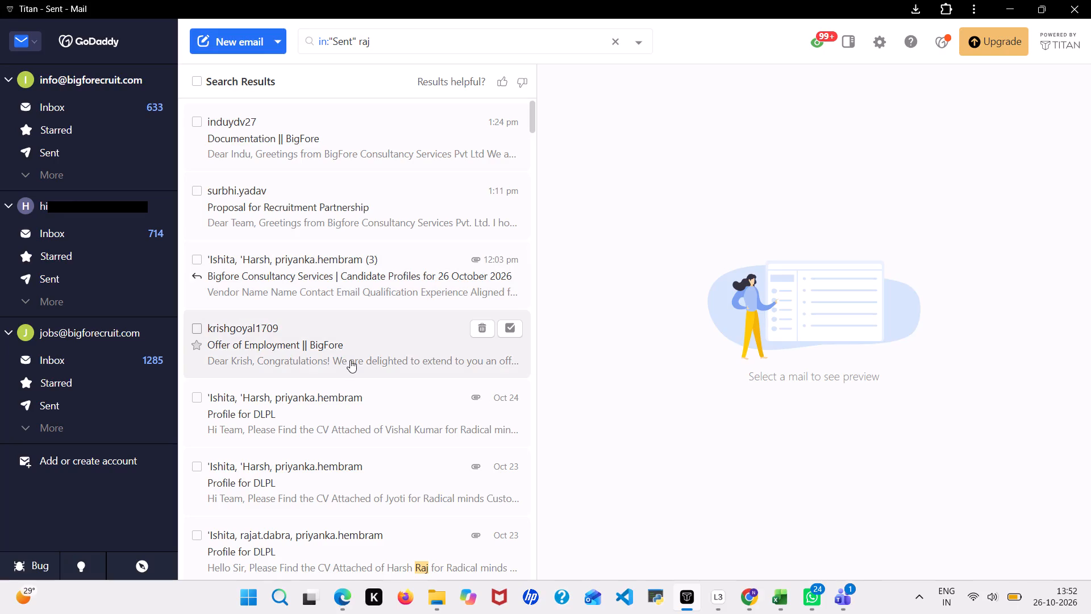
{"action": "scroll", "coordinate": [350, 361], "scroll_direction": "down", "scroll_amount": 2}
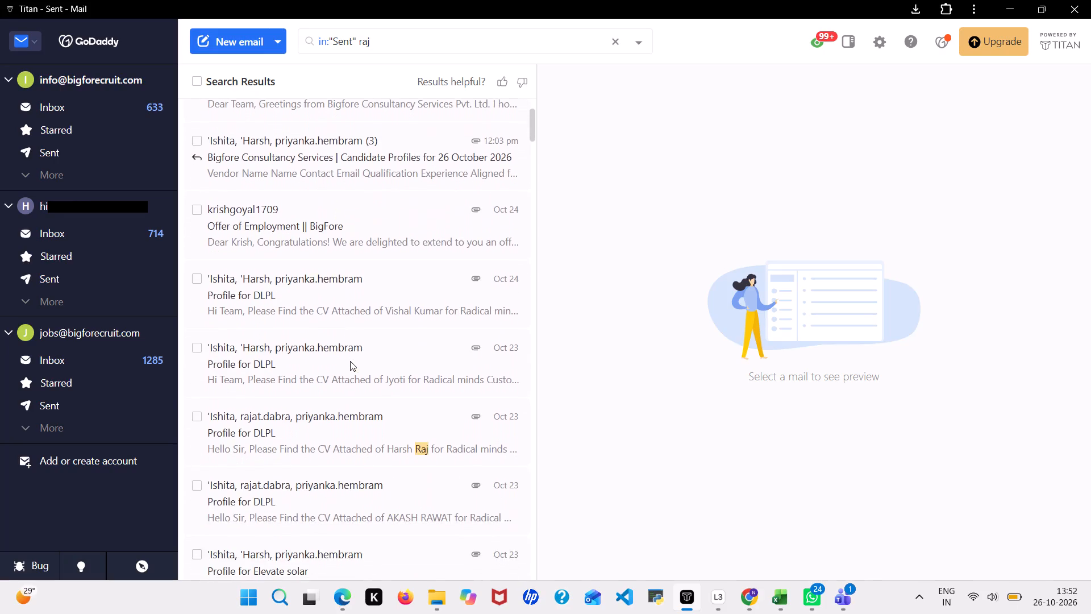
{"action": "scroll", "coordinate": [350, 361], "scroll_direction": "down", "scroll_amount": 2}
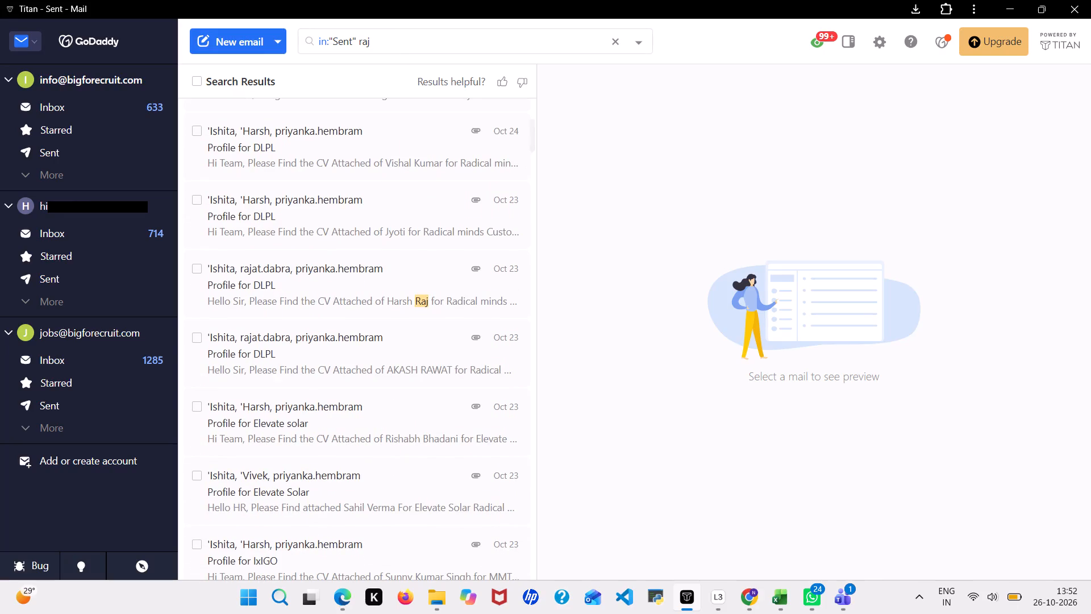
{"action": "left_click", "coordinate": [385, 43]}
{"action": "type", "text": "at"}
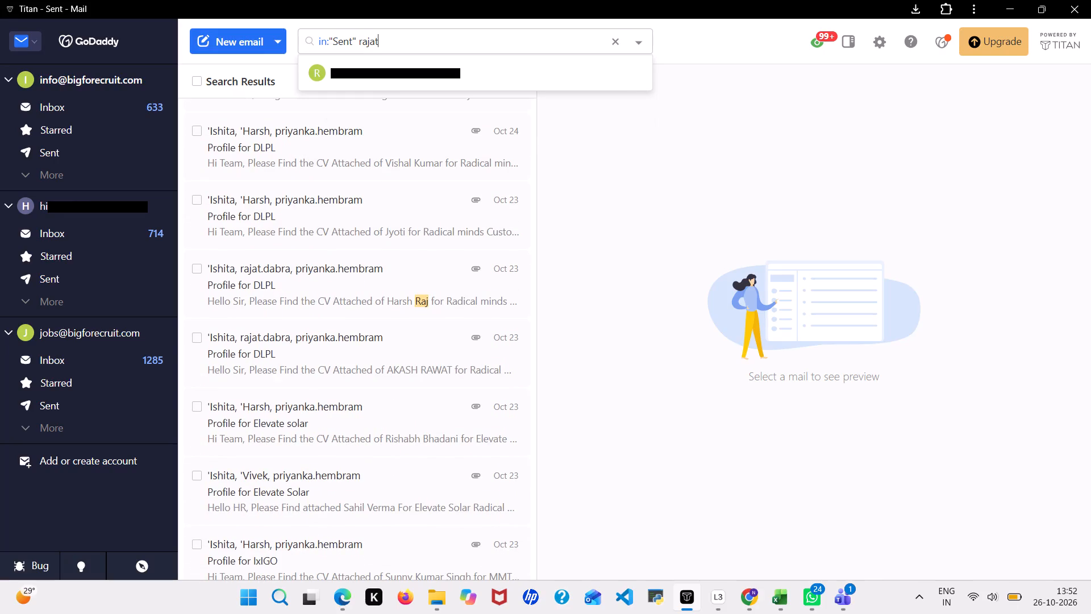
{"action": "key", "text": "Return"}
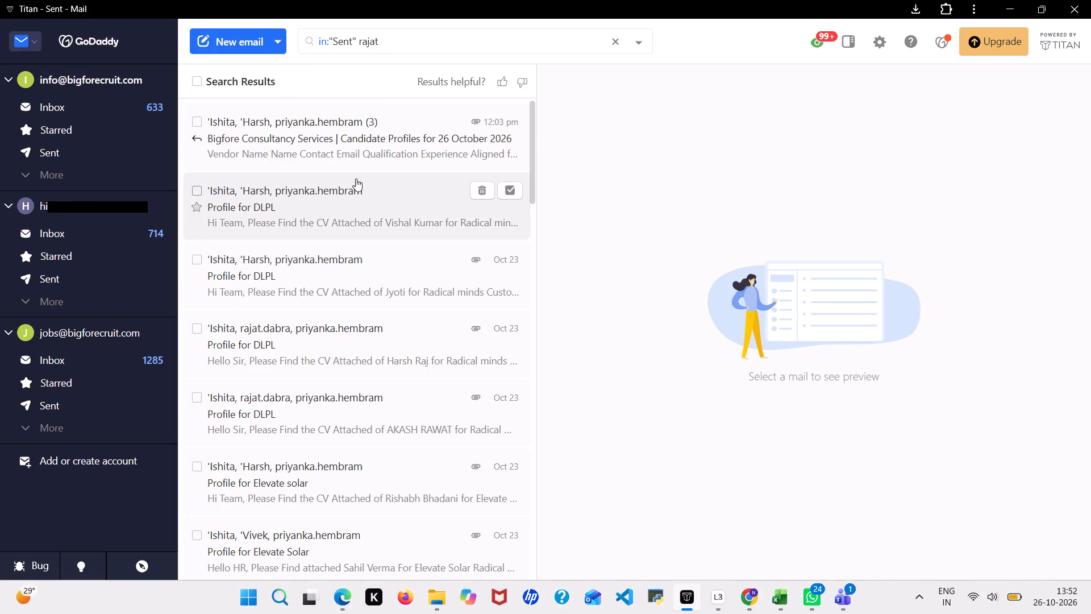
Read the Candidate Profiles for 26 October 2026 thread and look through the older search results for the candidate's submission.
{"action": "left_click", "coordinate": [359, 147]}
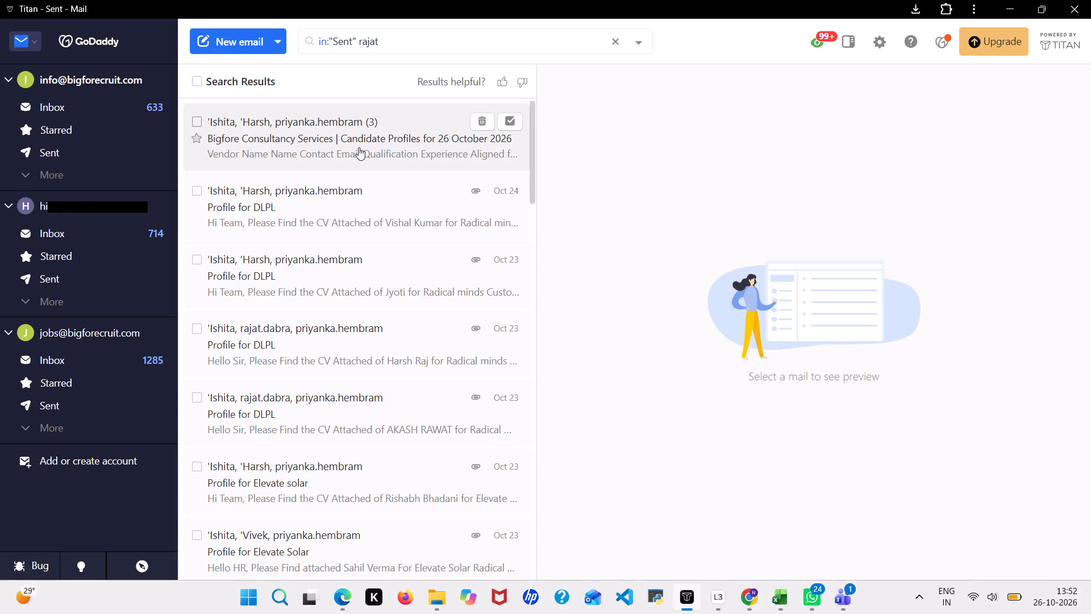
{"action": "scroll", "coordinate": [731, 329], "scroll_direction": "down", "scroll_amount": 3}
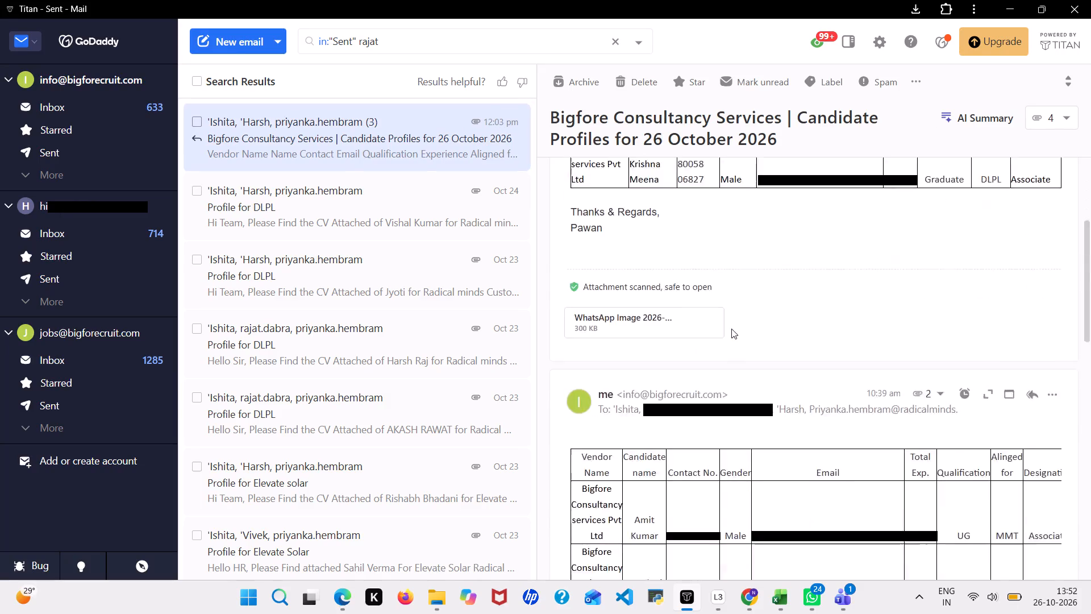
{"action": "scroll", "coordinate": [731, 329], "scroll_direction": "down", "scroll_amount": 4}
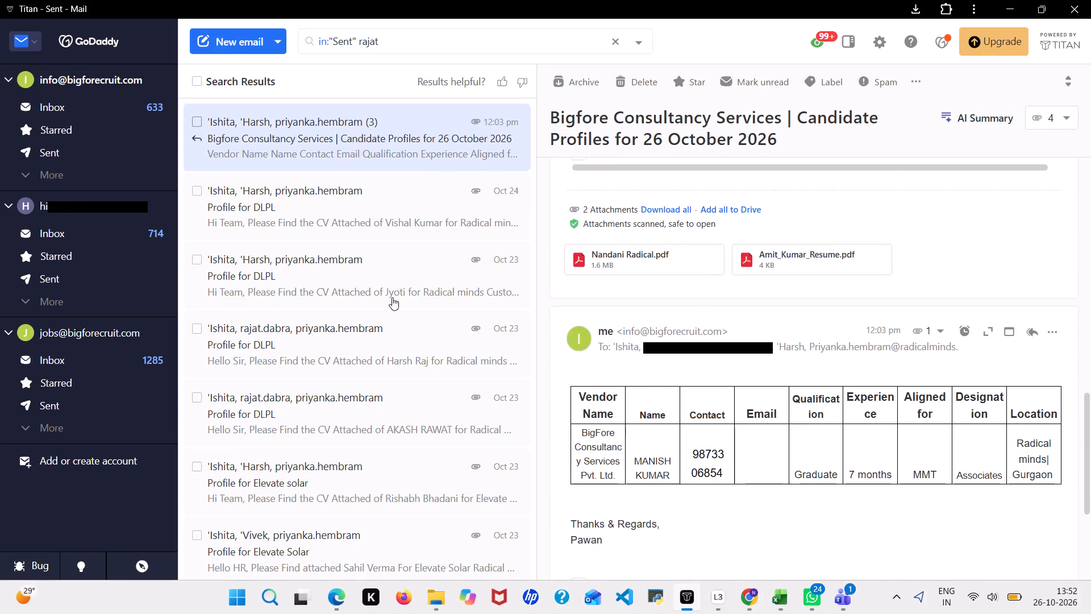
{"action": "scroll", "coordinate": [364, 200], "scroll_direction": "down", "scroll_amount": 2}
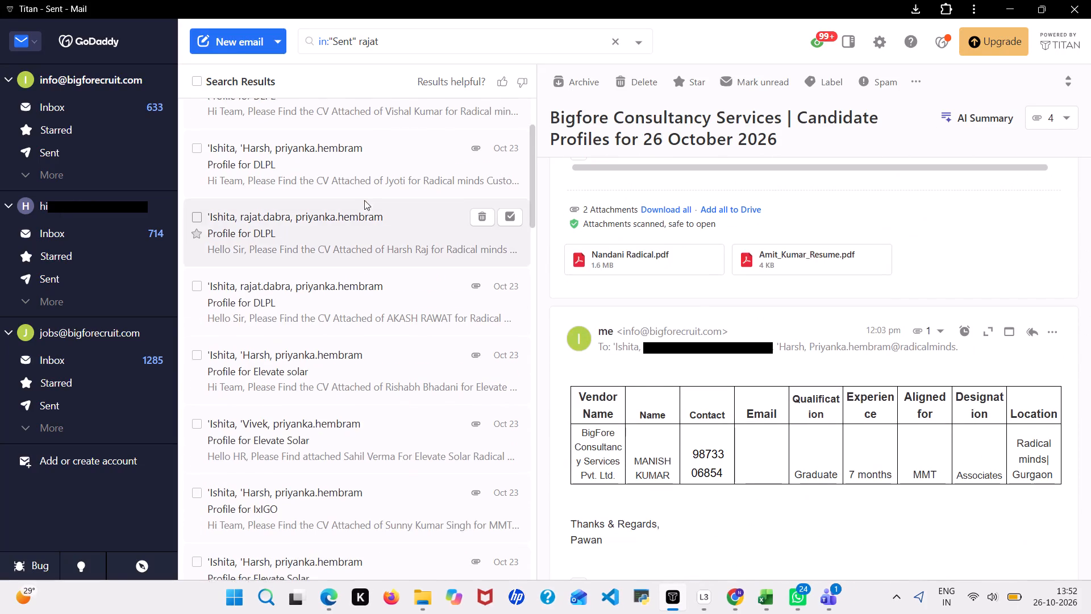
{"action": "scroll", "coordinate": [364, 200], "scroll_direction": "down", "scroll_amount": 9}
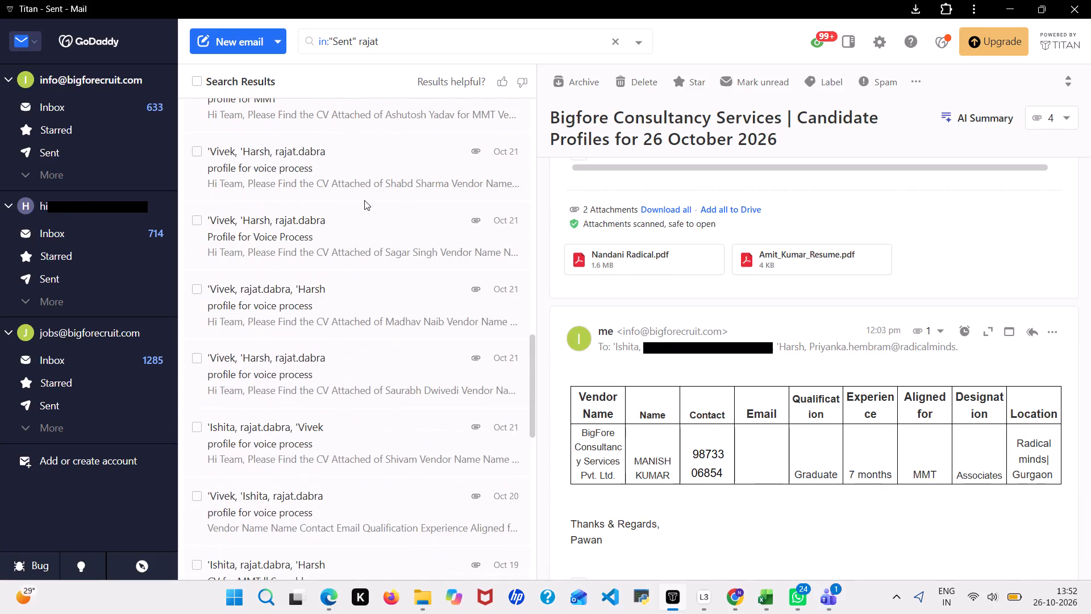
{"action": "scroll", "coordinate": [364, 200], "scroll_direction": "down", "scroll_amount": 8}
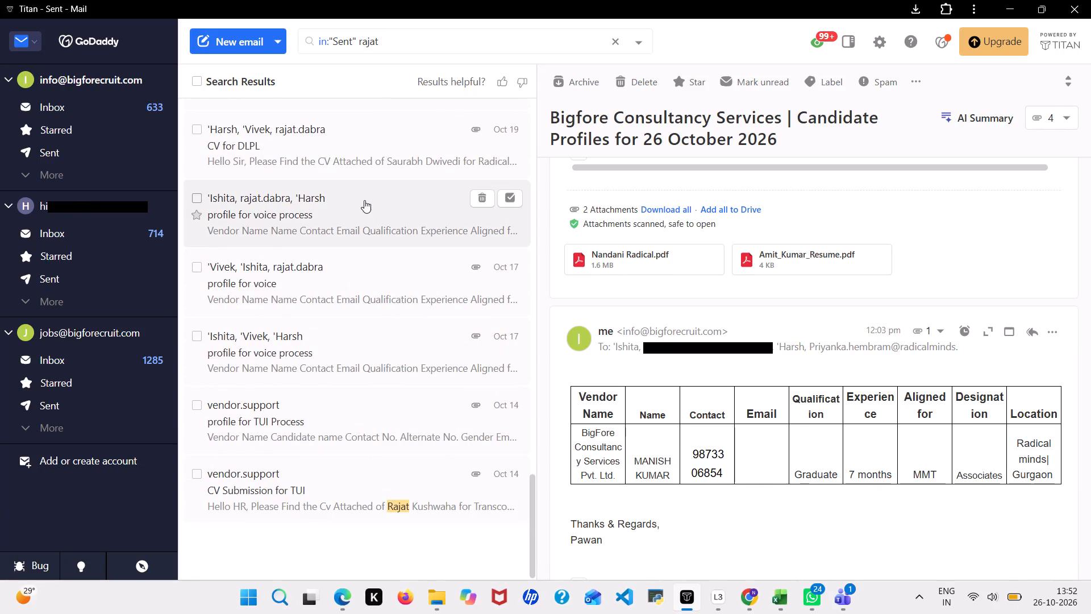
Open the CV Submission for TUI email and examine the candidate's details and attached resume, closing the preview when done.
{"action": "left_click", "coordinate": [326, 489]}
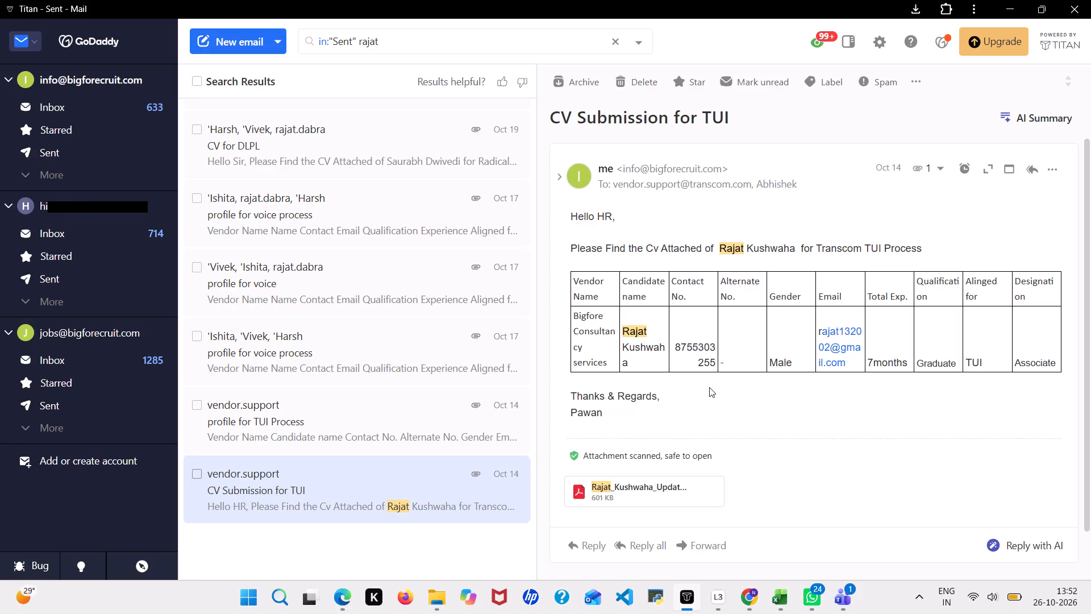
{"action": "left_click", "coordinate": [627, 489]}
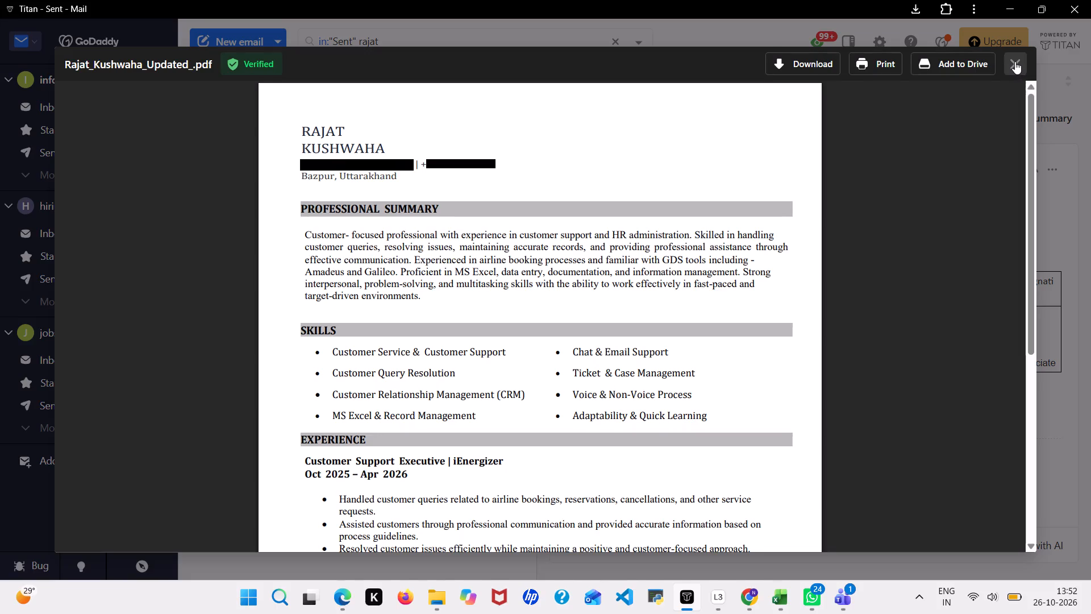
{"action": "left_click", "coordinate": [1015, 61]}
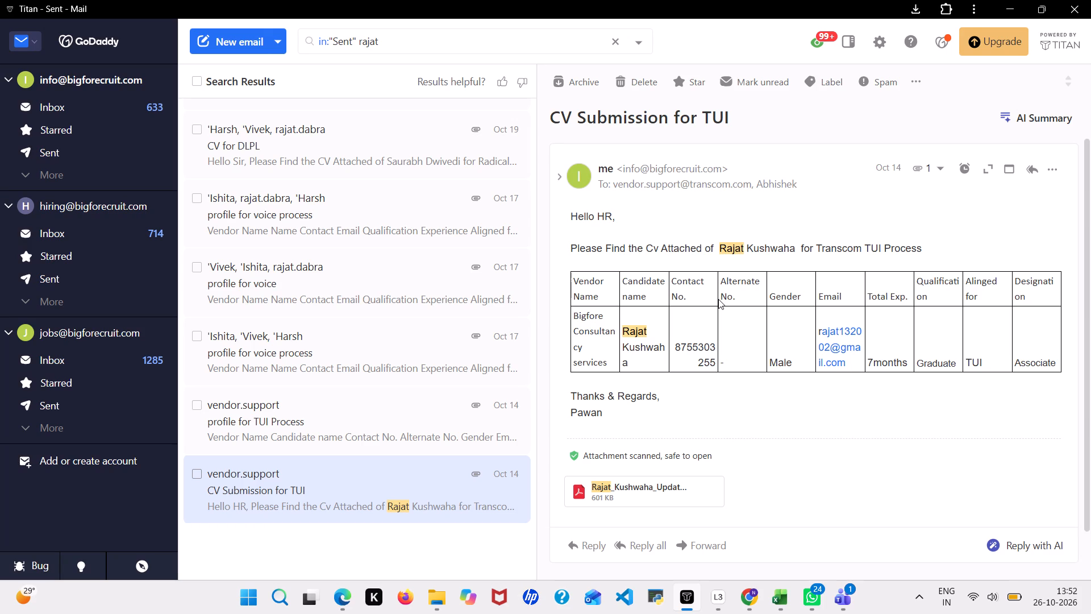
{"action": "scroll", "coordinate": [718, 299], "scroll_direction": "up", "scroll_amount": 2}
{"action": "scroll", "coordinate": [718, 299], "scroll_direction": "down", "scroll_amount": 1}
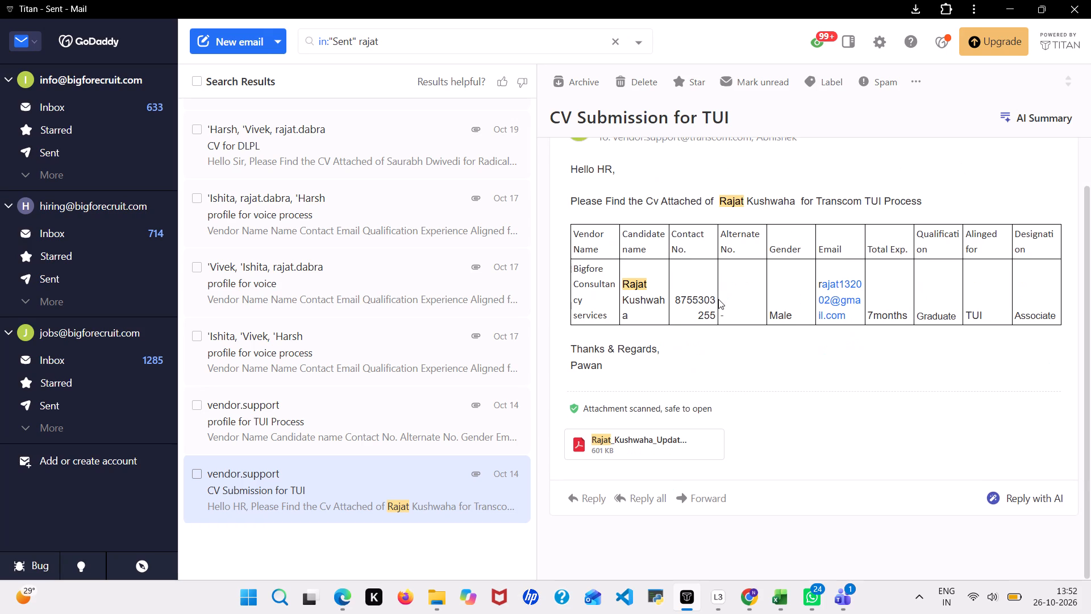
{"action": "left_click", "coordinate": [630, 443]}
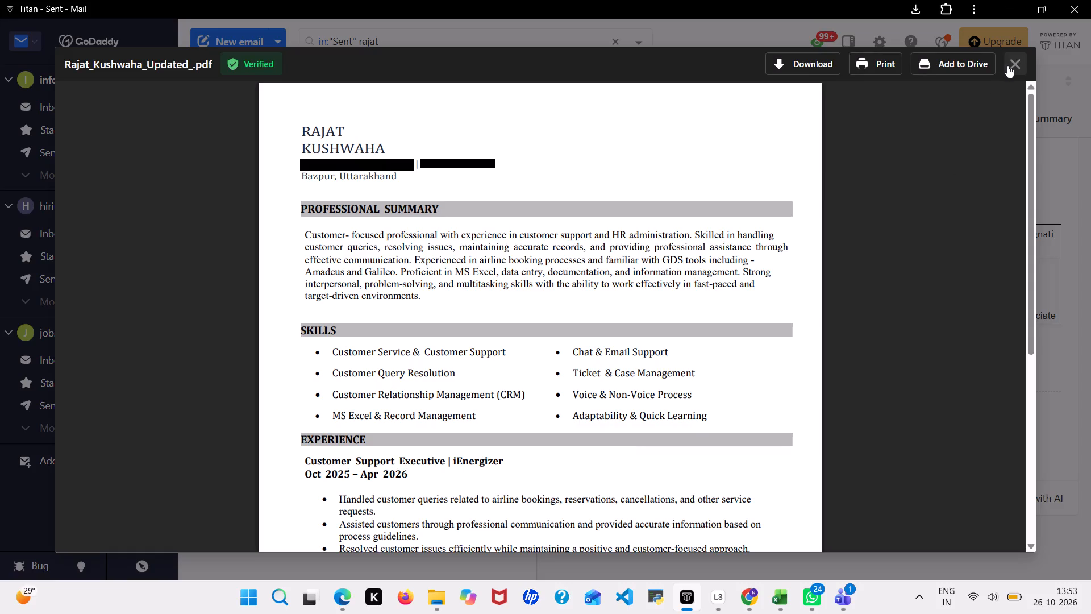
{"action": "left_click", "coordinate": [1011, 63]}
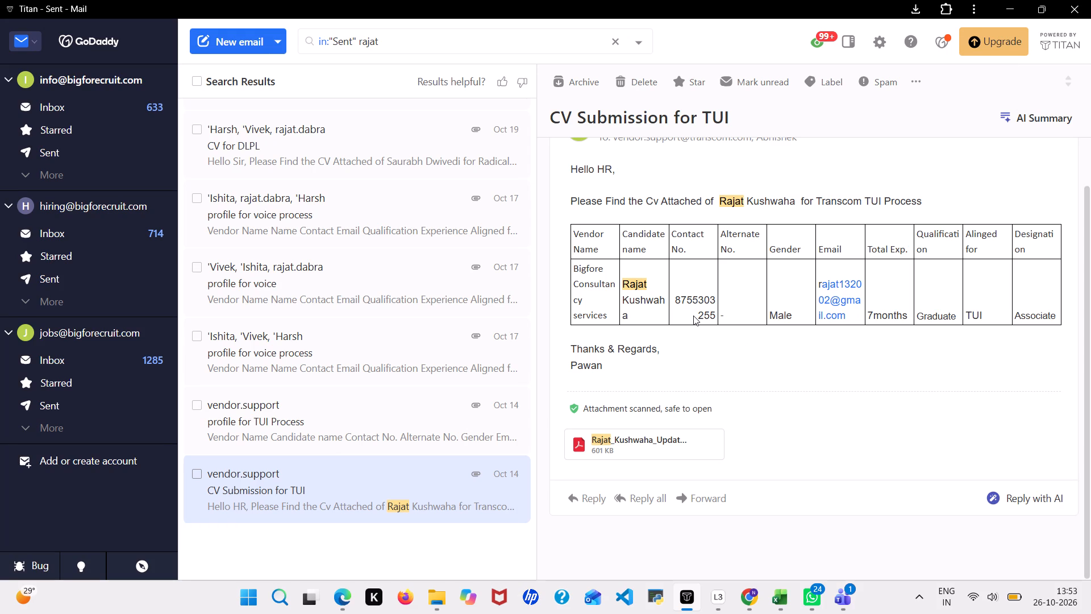
{"action": "scroll", "coordinate": [765, 319], "scroll_direction": "up", "scroll_amount": 1}
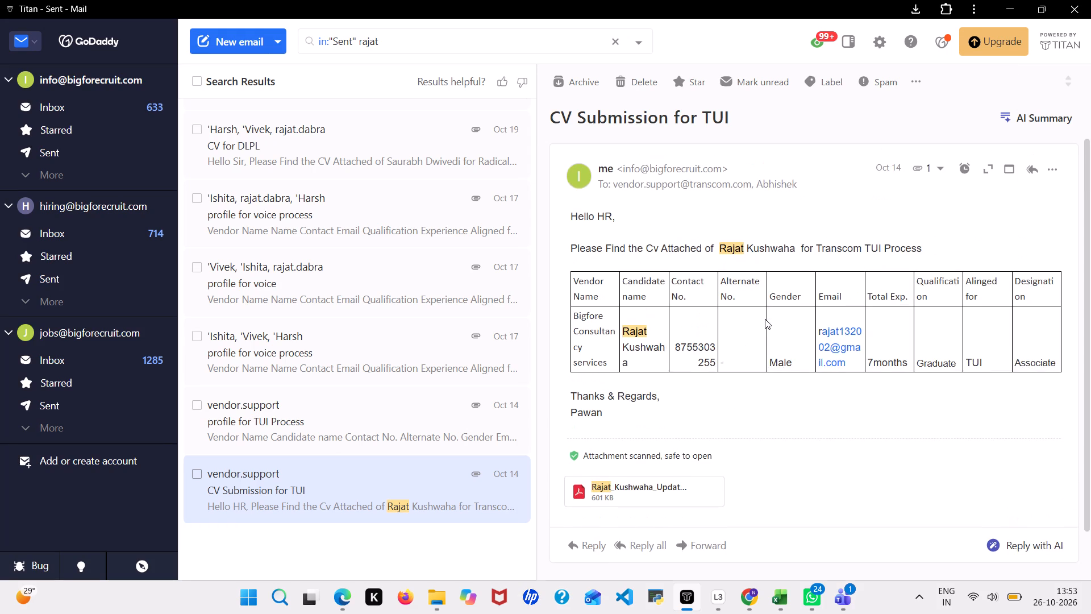
{"action": "scroll", "coordinate": [765, 319], "scroll_direction": "down", "scroll_amount": 1}
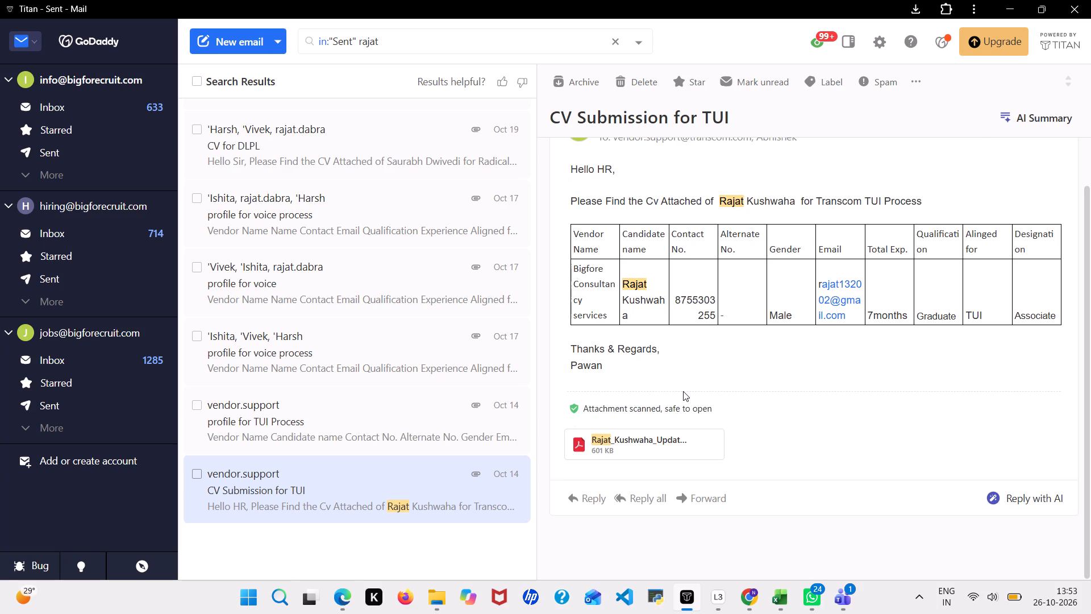
Compare the profile for TUI Process email with the CV Submission for TUI email.
{"action": "left_click", "coordinate": [342, 439]}
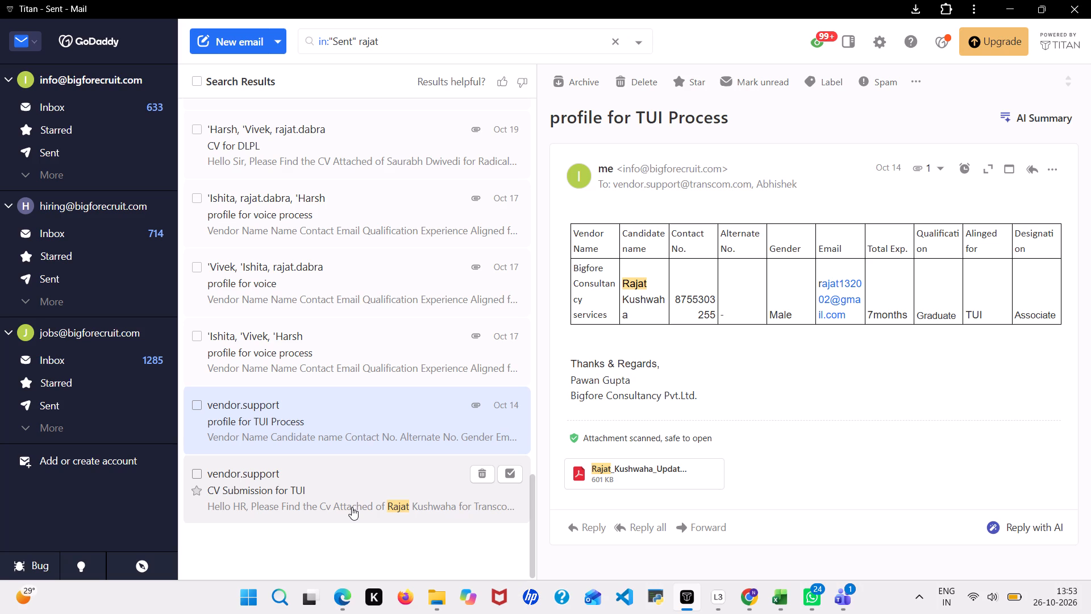
{"action": "left_click", "coordinate": [356, 492]}
{"action": "left_click_drag", "start_coordinate": [356, 492], "coordinate": [589, 380]}
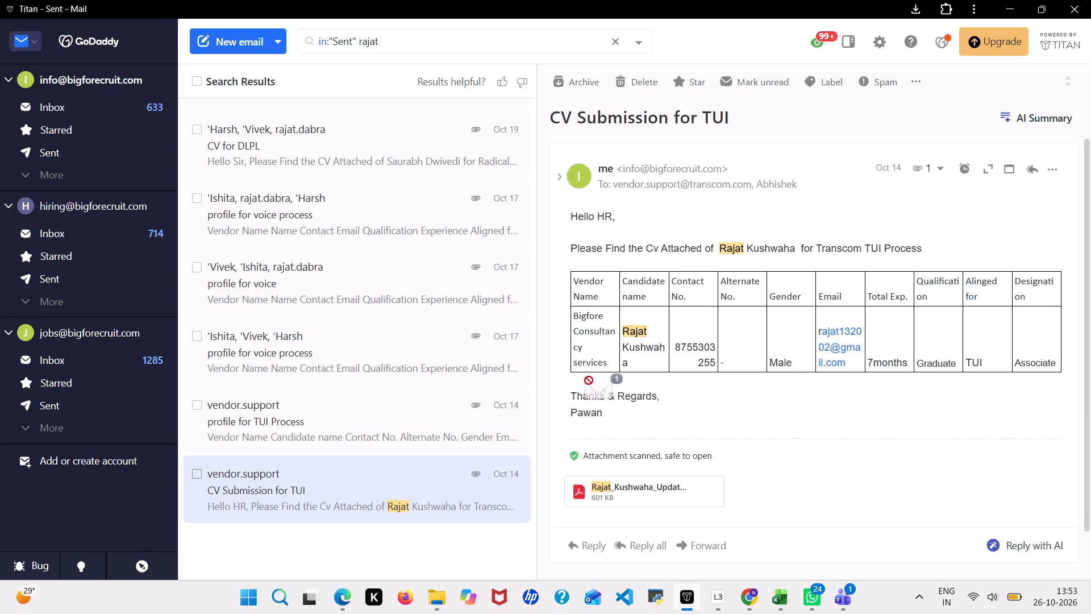
{"action": "left_click_drag", "start_coordinate": [589, 380], "coordinate": [400, 456]}
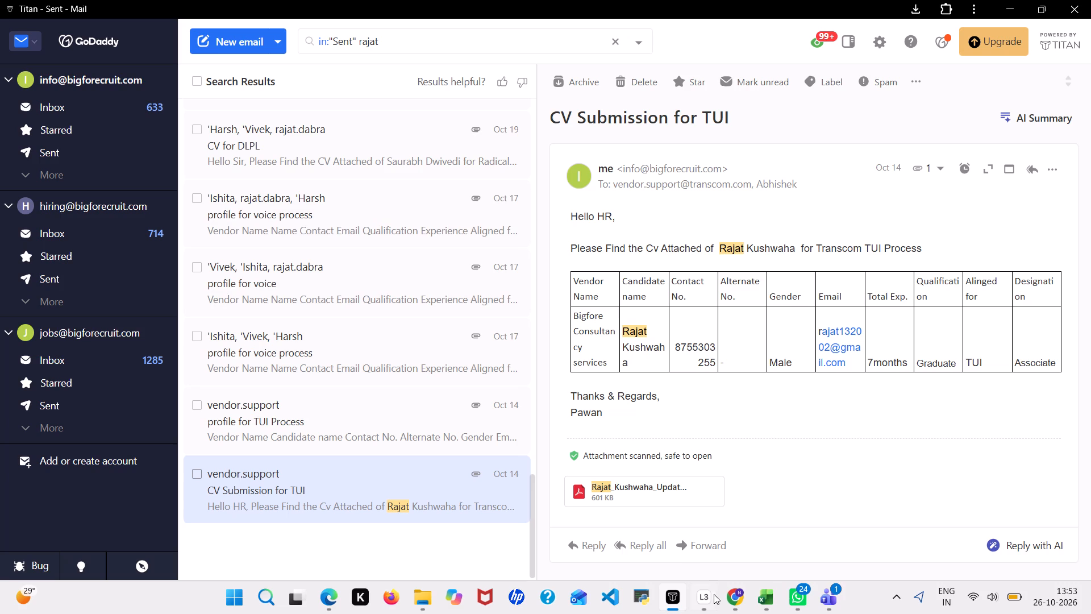
Switch to the Interview Sheet in Chrome and look back through the October entries to mid-month for the TUI candidate's interview record.
{"action": "left_click", "coordinate": [732, 604]}
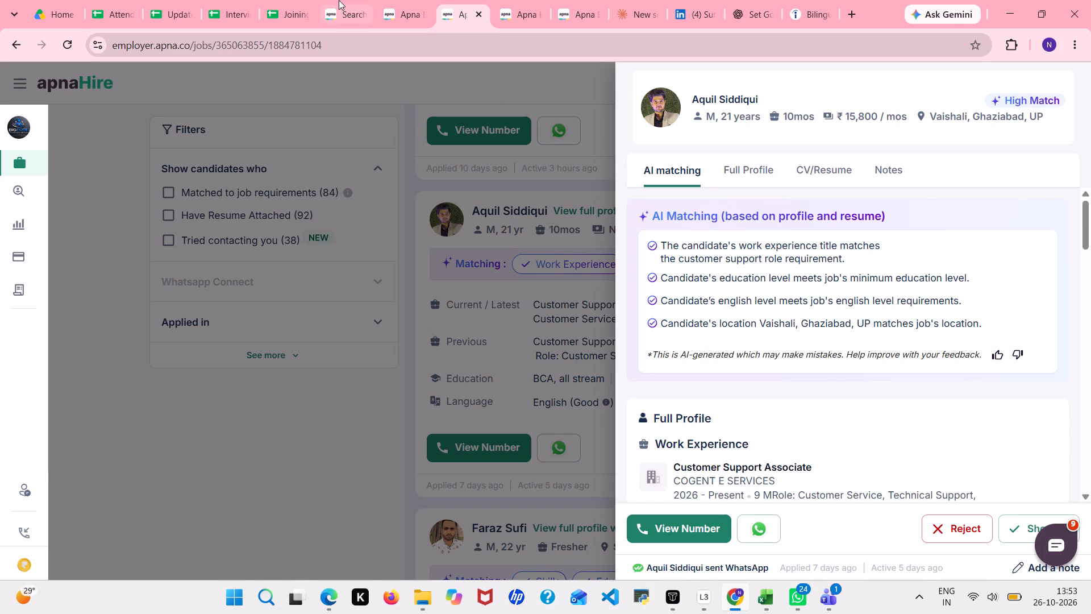
{"action": "left_click", "coordinate": [205, 0]}
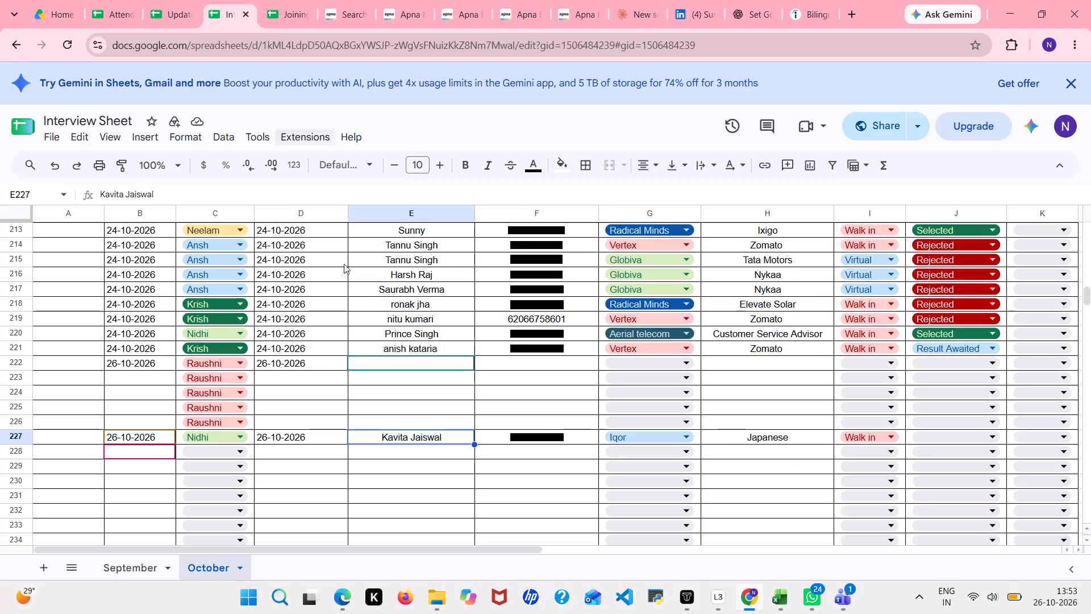
{"action": "scroll", "coordinate": [306, 374], "scroll_direction": "up", "scroll_amount": 1}
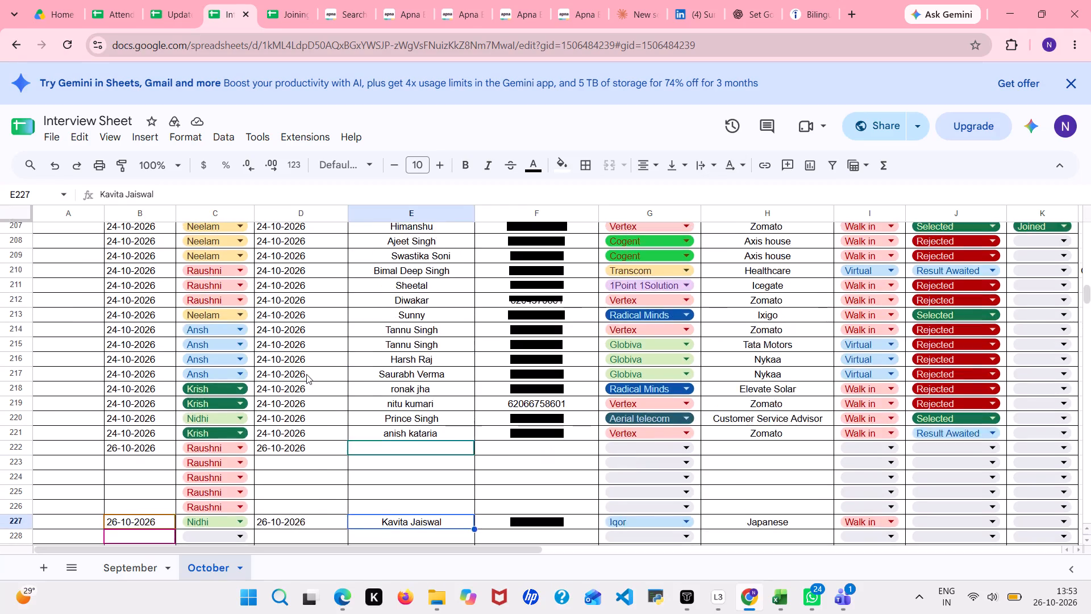
{"action": "scroll", "coordinate": [306, 374], "scroll_direction": "up", "scroll_amount": 2}
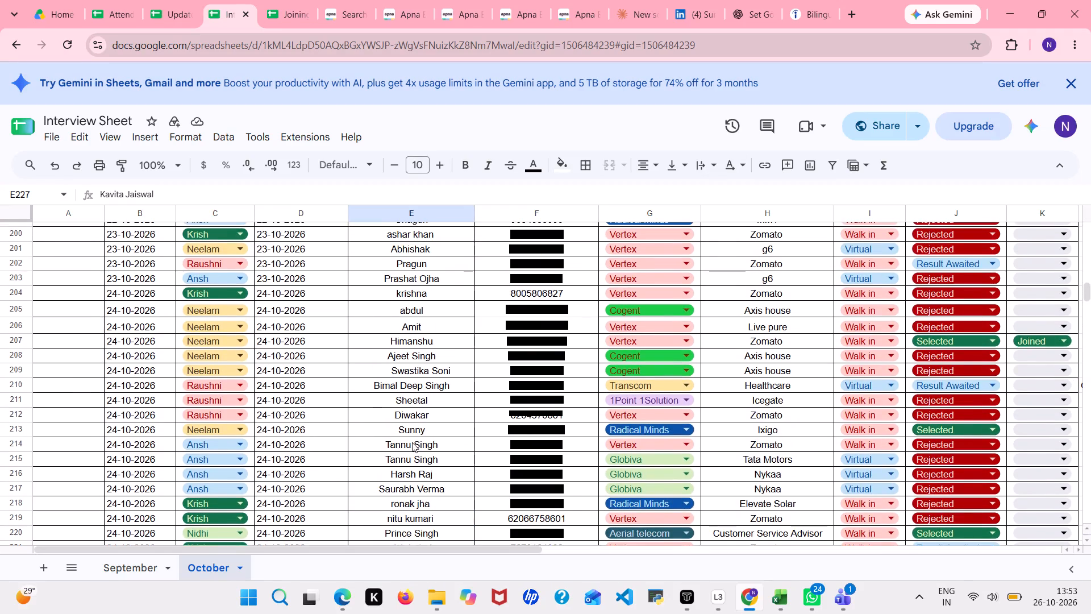
{"action": "scroll", "coordinate": [412, 442], "scroll_direction": "up", "scroll_amount": 2}
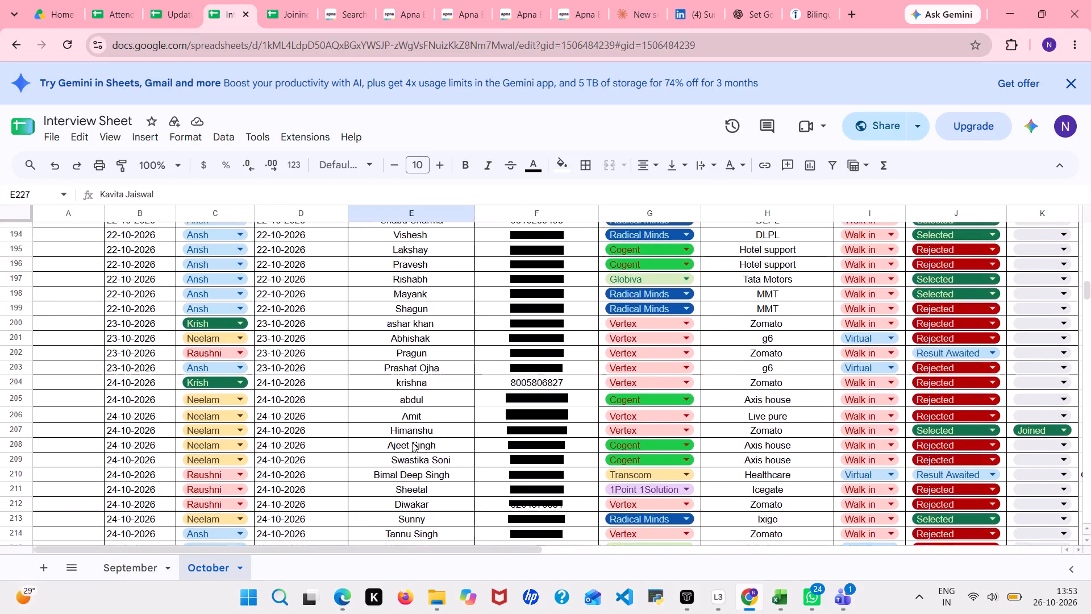
{"action": "scroll", "coordinate": [412, 442], "scroll_direction": "up", "scroll_amount": 3}
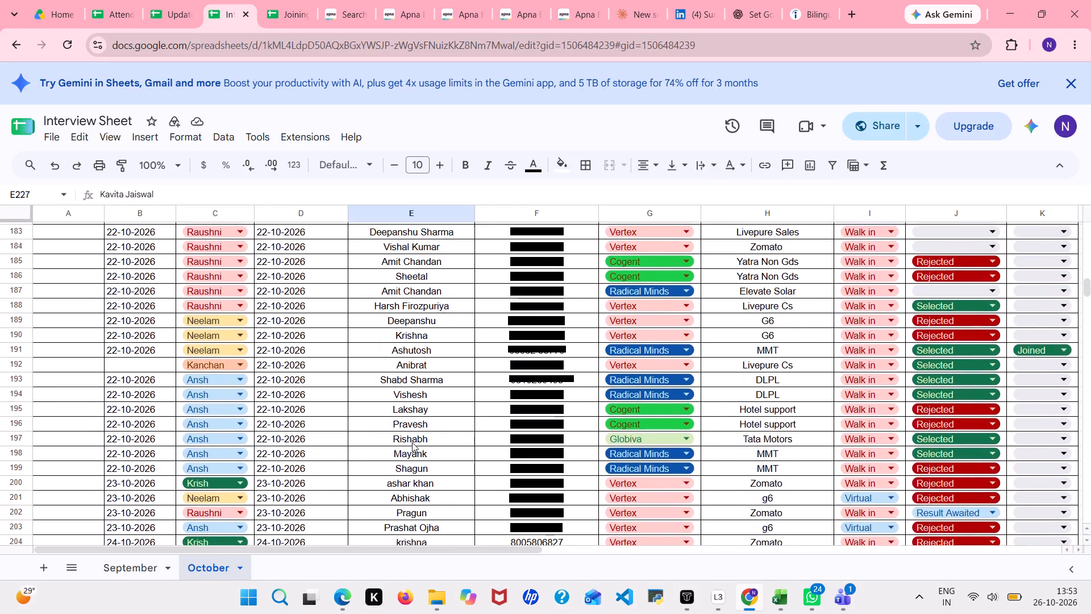
{"action": "scroll", "coordinate": [412, 442], "scroll_direction": "up", "scroll_amount": 2}
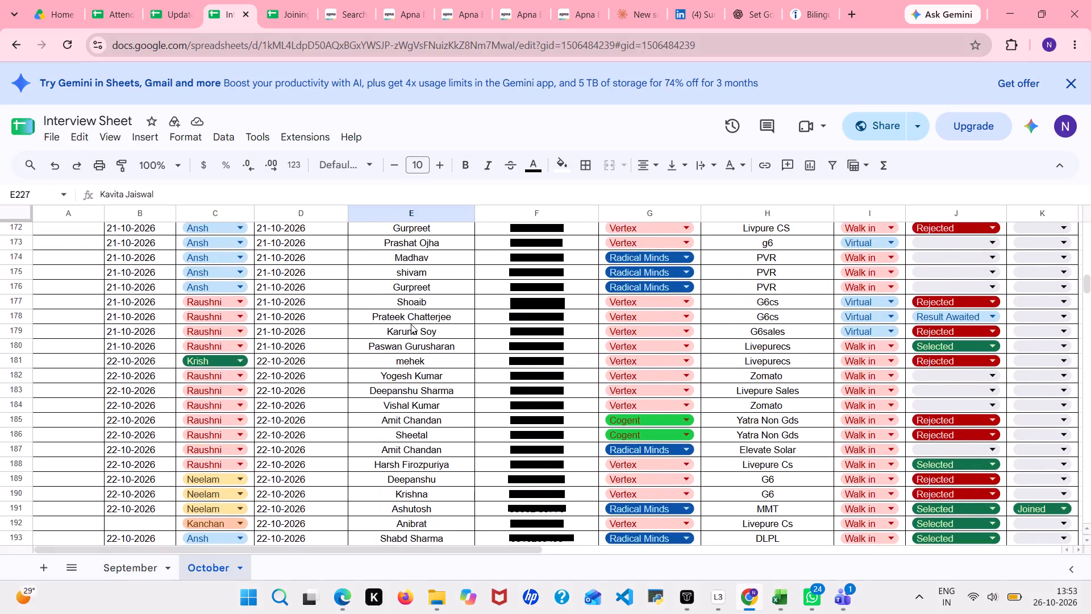
{"action": "scroll", "coordinate": [411, 324], "scroll_direction": "up", "scroll_amount": 3}
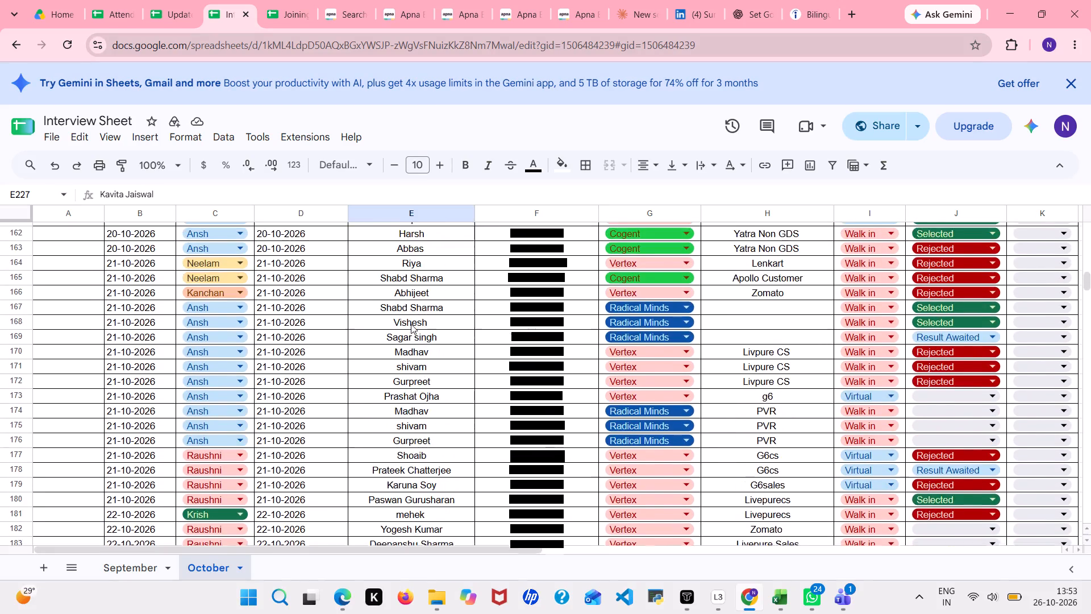
{"action": "scroll", "coordinate": [411, 324], "scroll_direction": "up", "scroll_amount": 5}
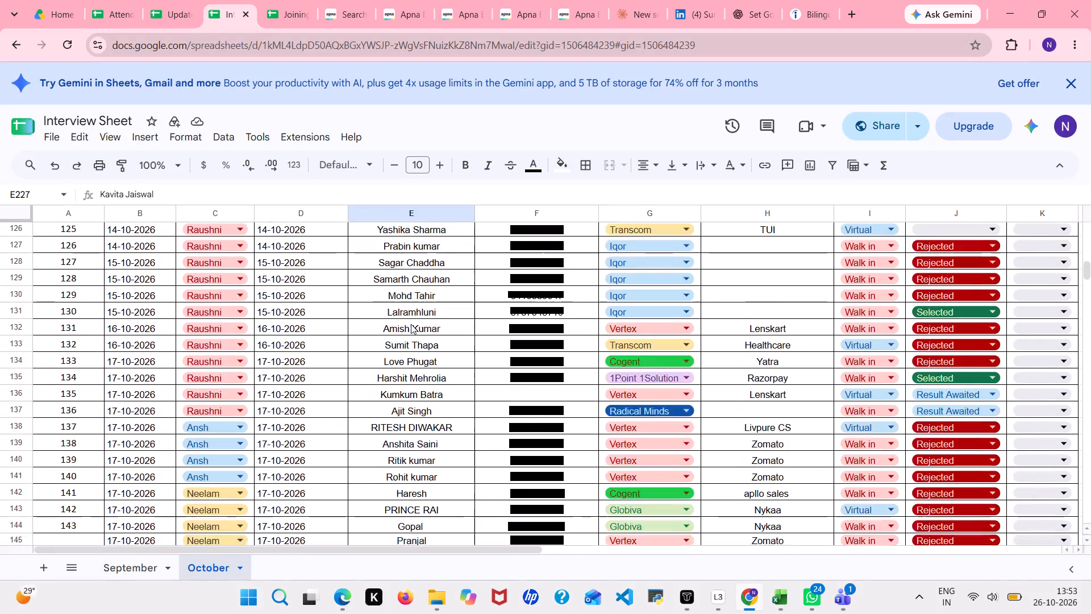
{"action": "scroll", "coordinate": [411, 324], "scroll_direction": "up", "scroll_amount": 2}
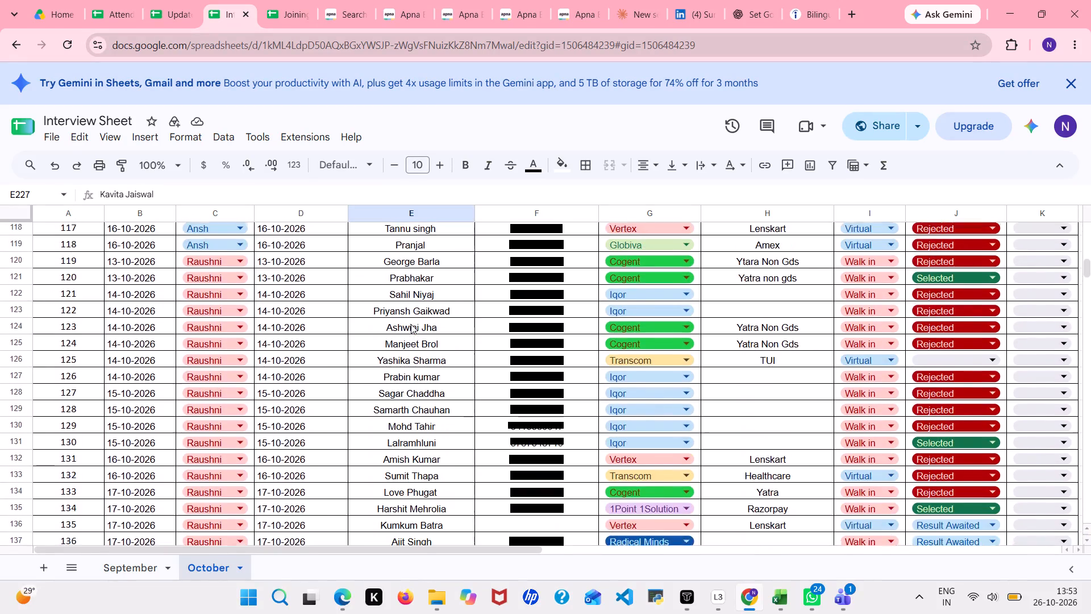
{"action": "scroll", "coordinate": [411, 324], "scroll_direction": "up", "scroll_amount": 1}
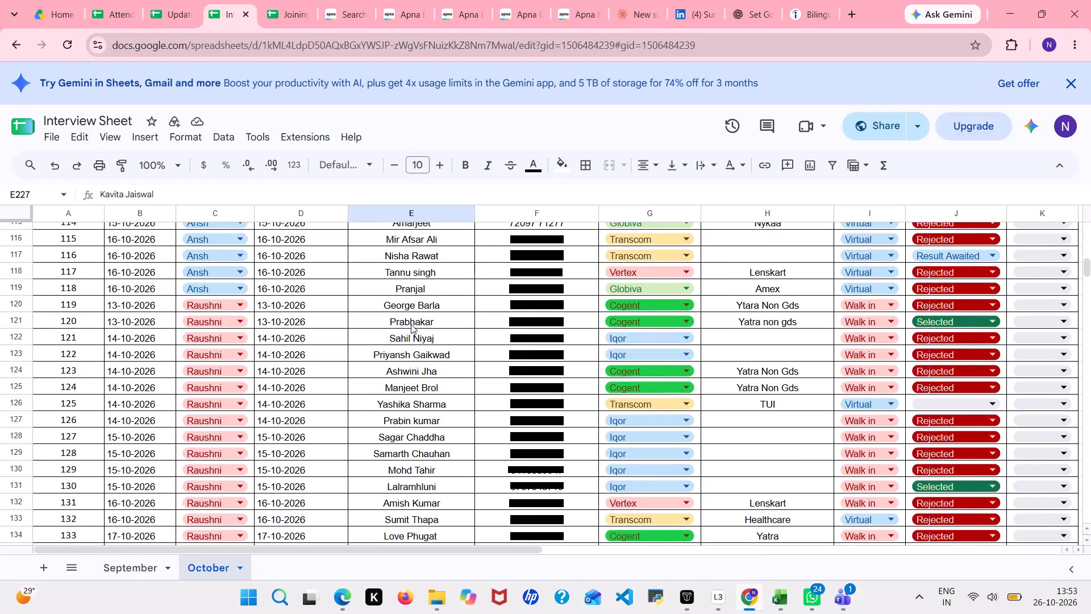
Recheck the Interview Sheet entries dated about 9 to 19 October for the candidate submitted to Transcom's TUI process on 14 October.
{"action": "scroll", "coordinate": [411, 324], "scroll_direction": "down", "scroll_amount": 1}
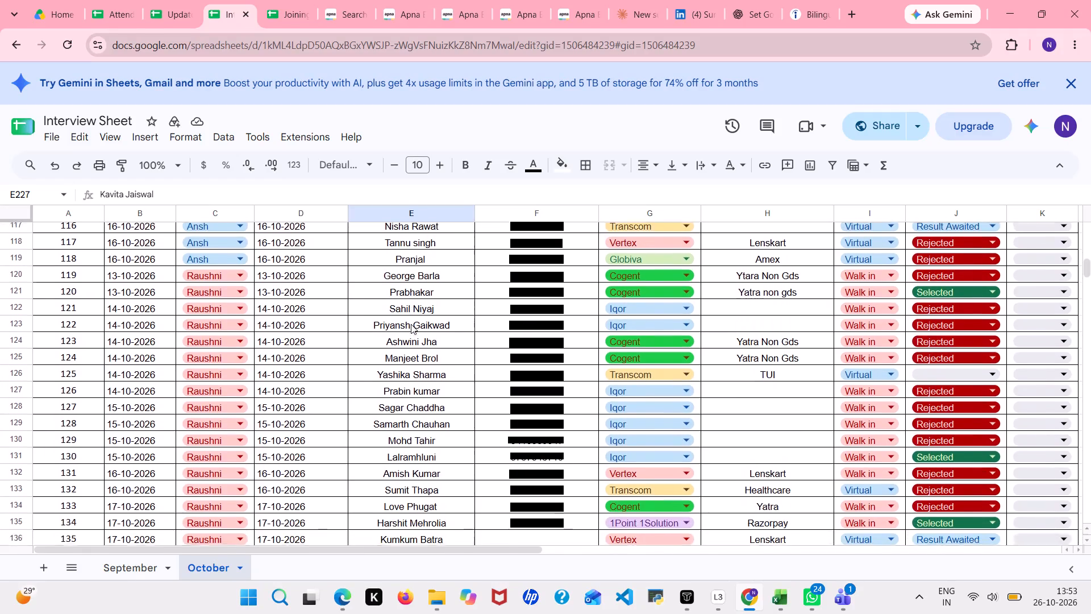
{"action": "scroll", "coordinate": [411, 324], "scroll_direction": "down", "scroll_amount": 1}
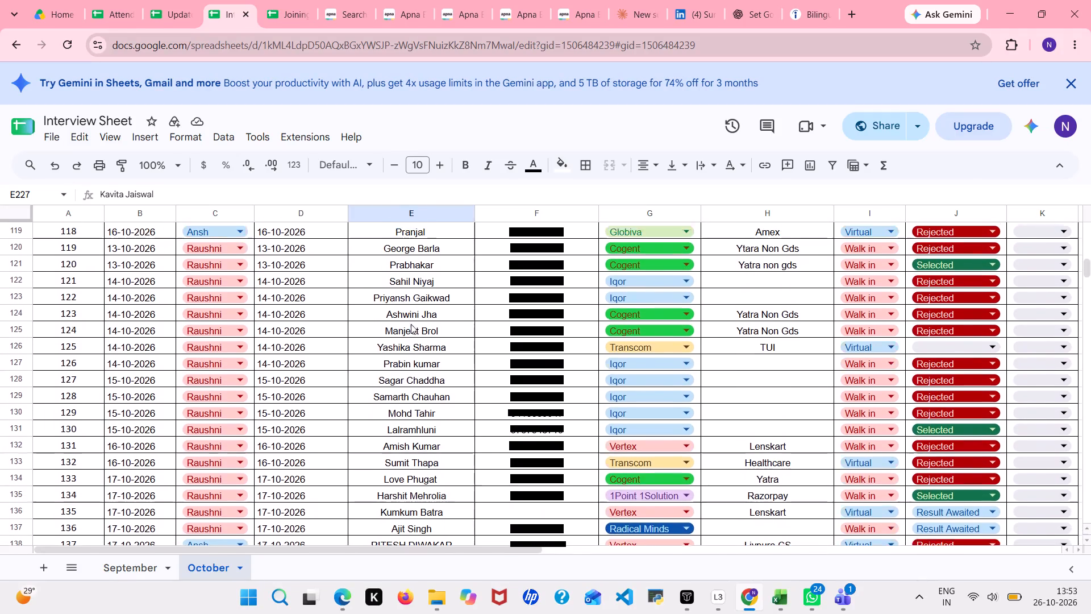
{"action": "scroll", "coordinate": [411, 324], "scroll_direction": "down", "scroll_amount": 1}
{"action": "scroll", "coordinate": [411, 324], "scroll_direction": "up", "scroll_amount": 2}
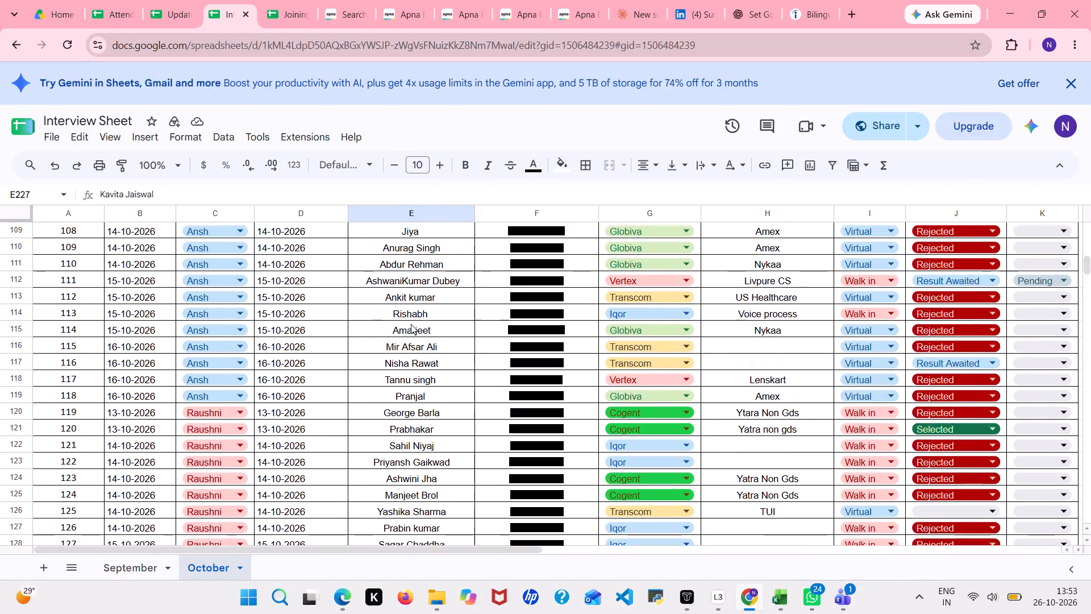
{"action": "scroll", "coordinate": [411, 324], "scroll_direction": "up", "scroll_amount": 3}
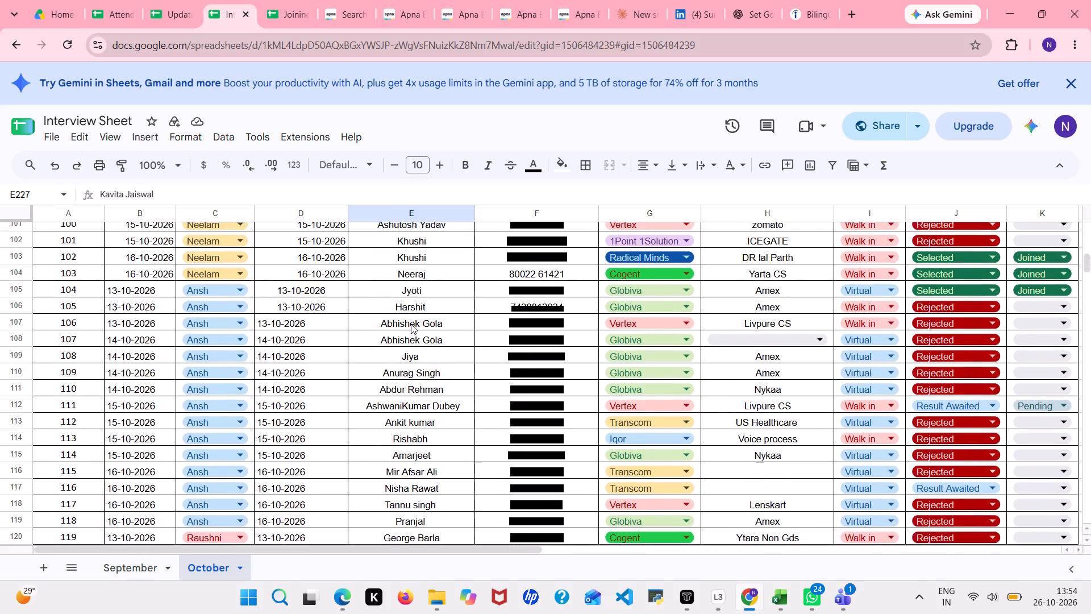
{"action": "scroll", "coordinate": [411, 324], "scroll_direction": "up", "scroll_amount": 3}
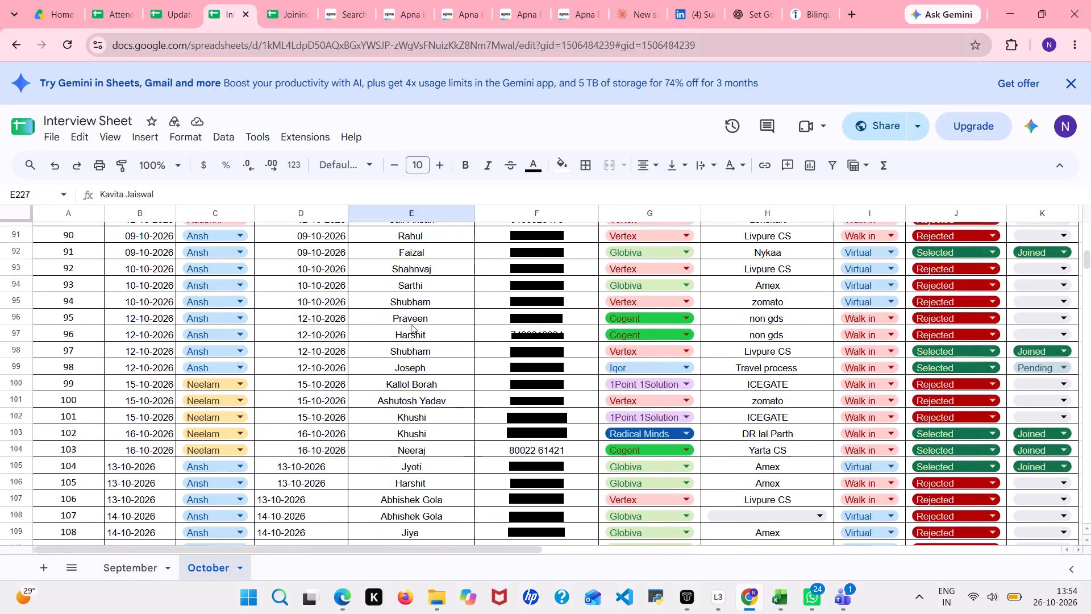
{"action": "scroll", "coordinate": [411, 324], "scroll_direction": "up", "scroll_amount": 1}
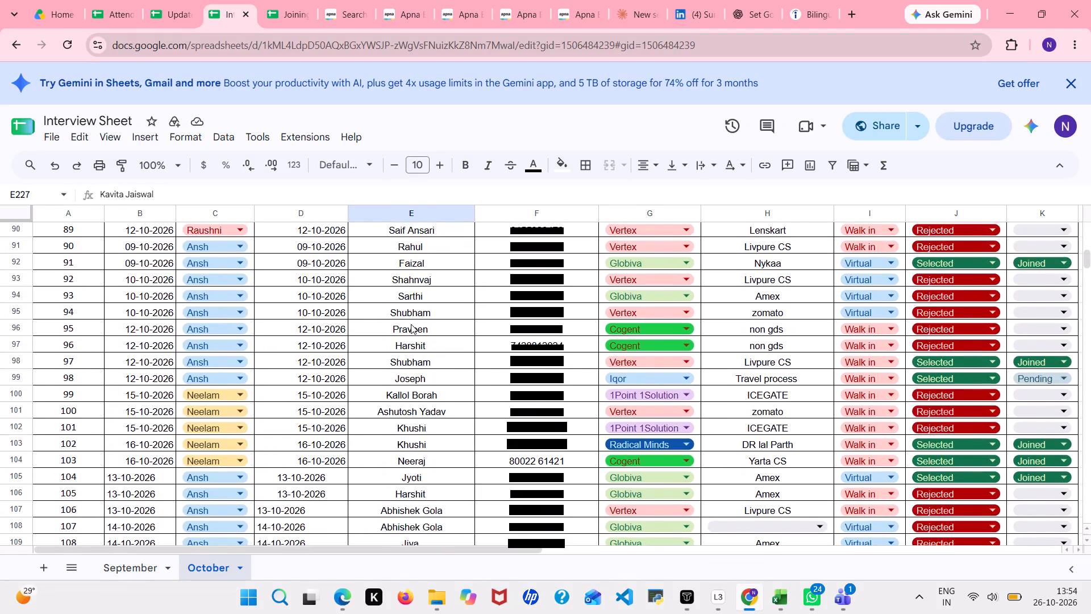
{"action": "scroll", "coordinate": [411, 324], "scroll_direction": "down", "scroll_amount": 1}
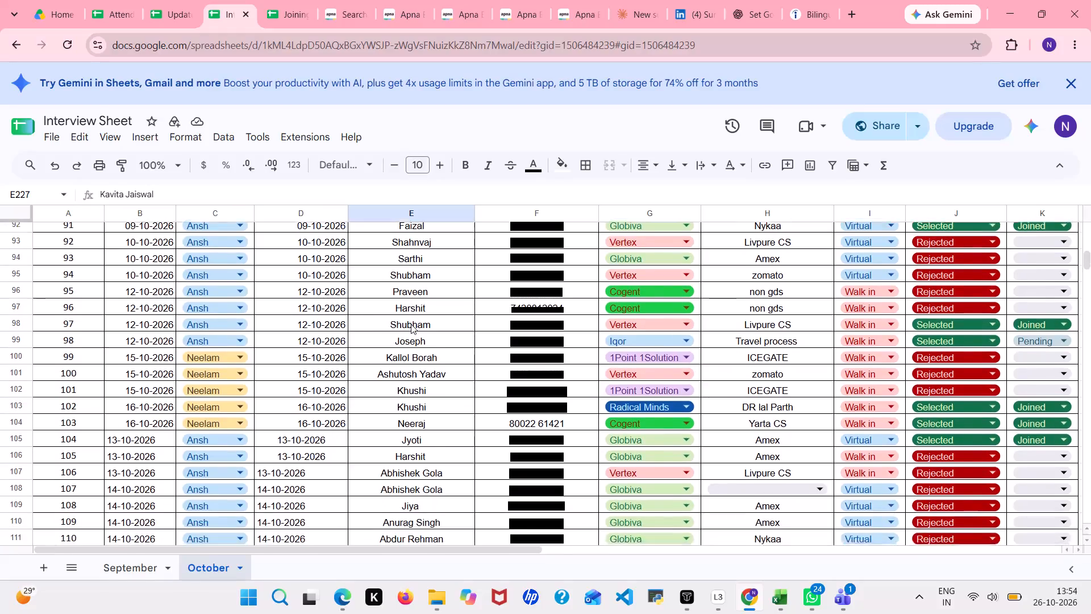
{"action": "scroll", "coordinate": [411, 324], "scroll_direction": "down", "scroll_amount": 3}
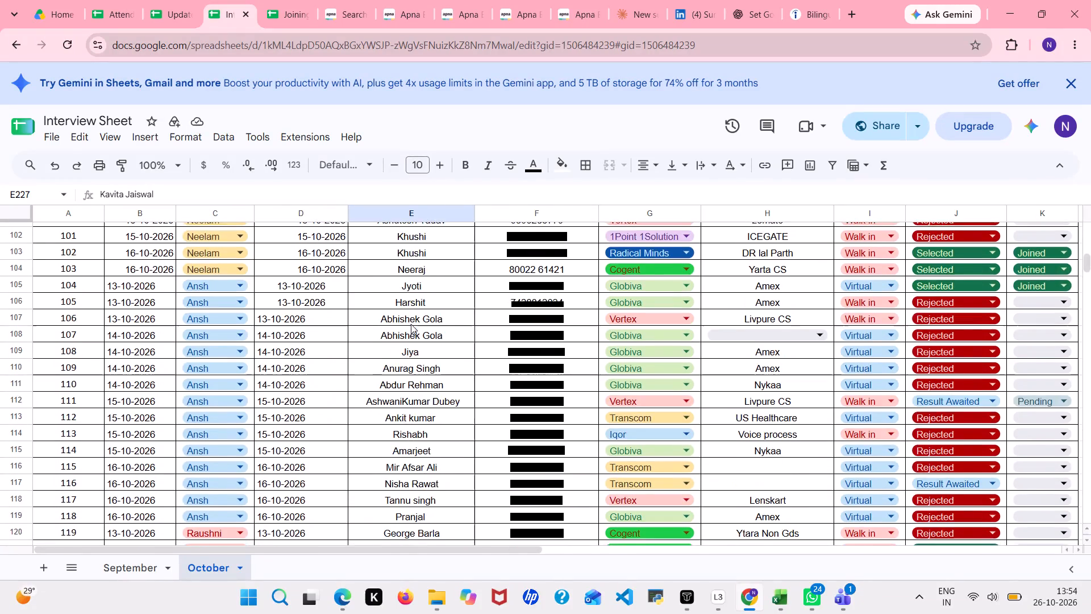
{"action": "scroll", "coordinate": [411, 324], "scroll_direction": "down", "scroll_amount": 2}
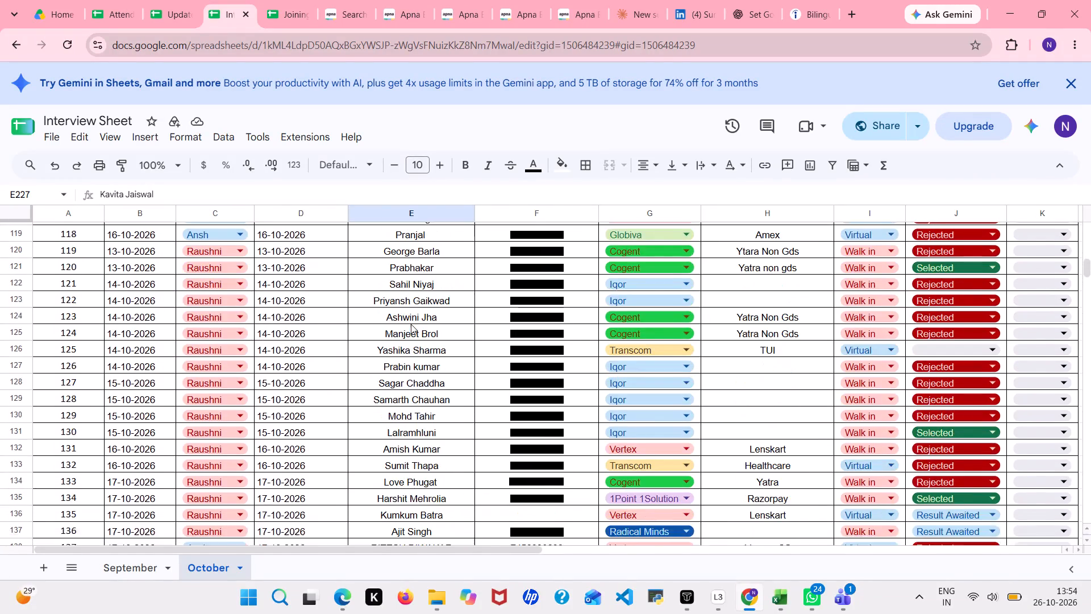
{"action": "scroll", "coordinate": [411, 324], "scroll_direction": "down", "scroll_amount": 2}
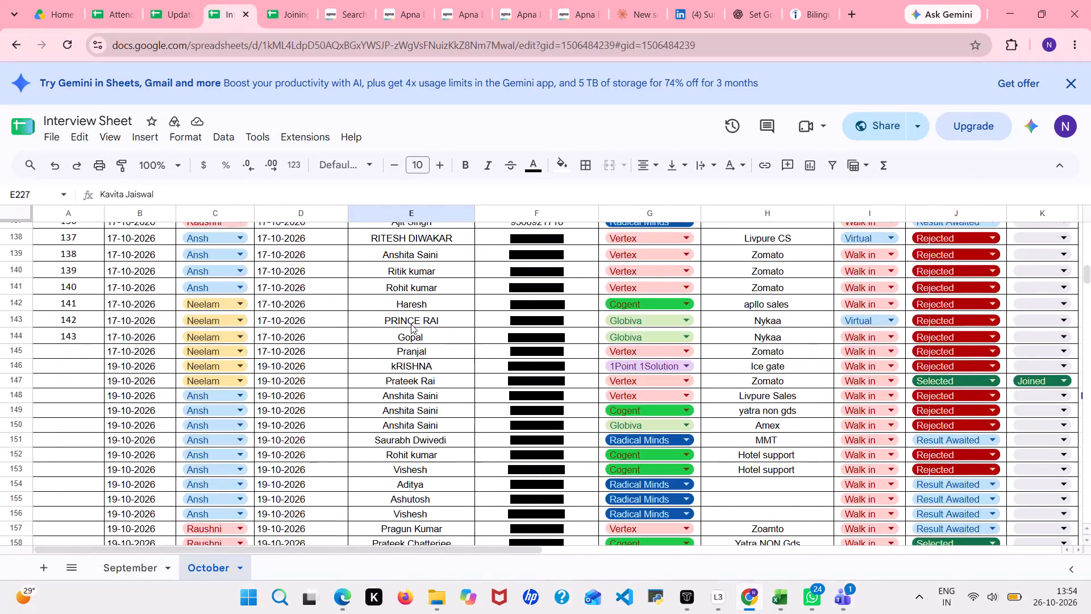
{"action": "scroll", "coordinate": [411, 324], "scroll_direction": "down", "scroll_amount": 1}
{"action": "scroll", "coordinate": [411, 324], "scroll_direction": "up", "scroll_amount": 1}
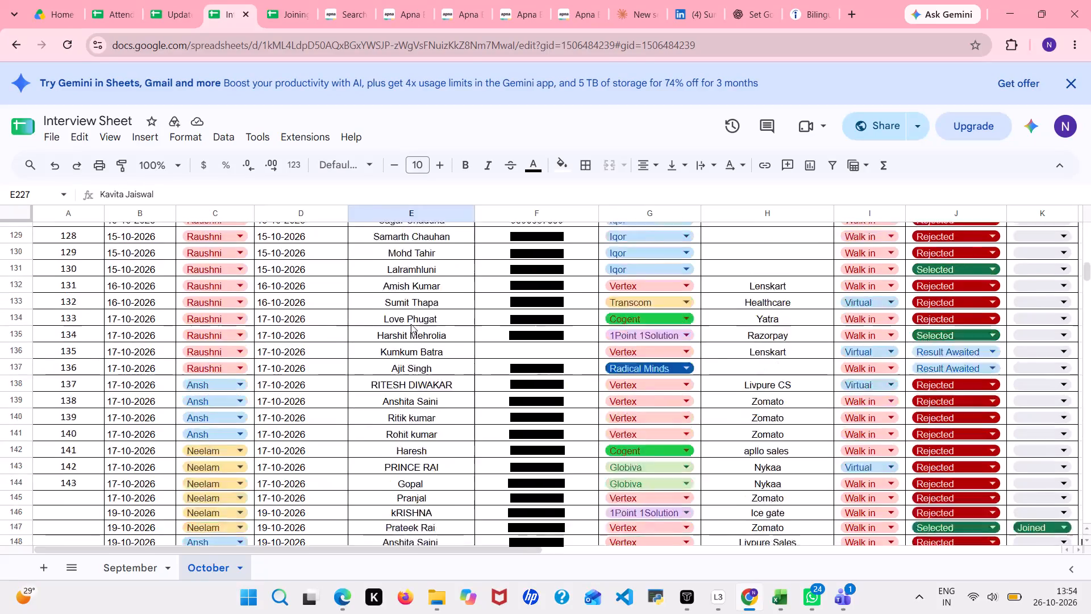
{"action": "scroll", "coordinate": [411, 324], "scroll_direction": "up", "scroll_amount": 4}
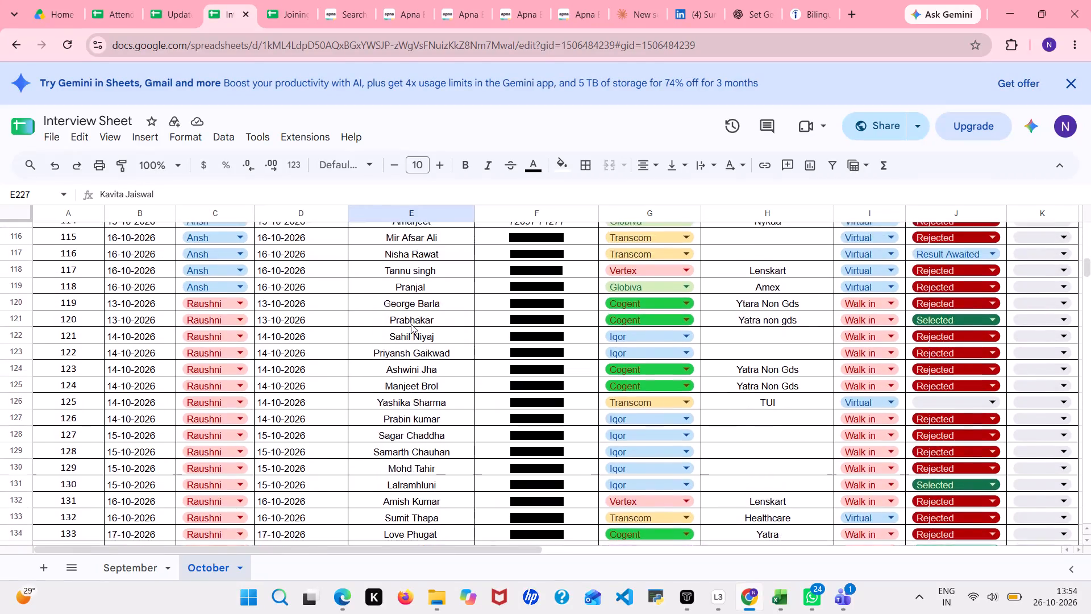
{"action": "scroll", "coordinate": [411, 324], "scroll_direction": "up", "scroll_amount": 1}
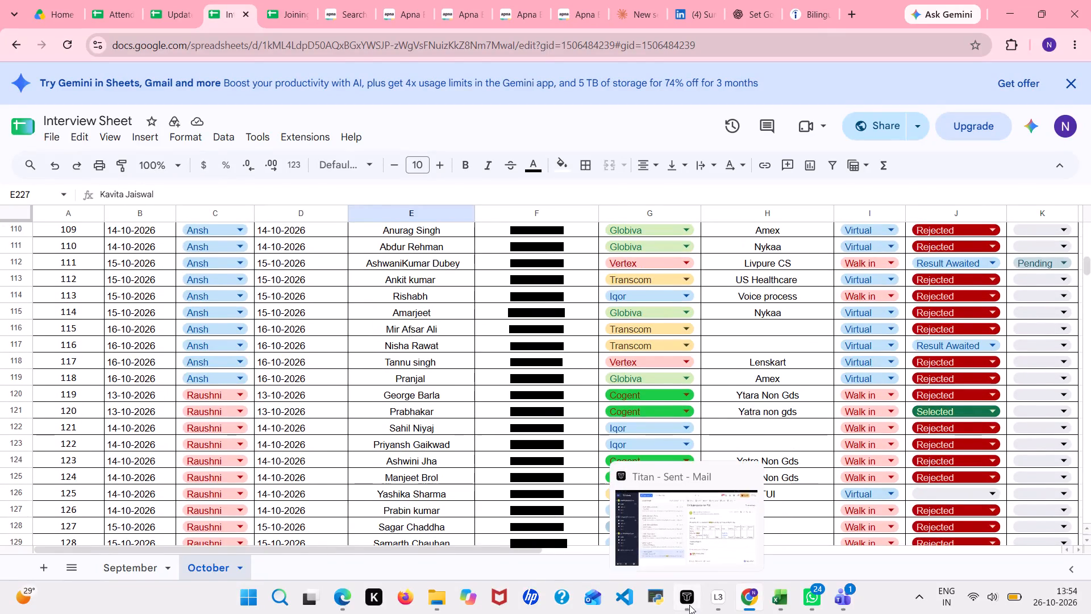
Switch back to the CV Submission for TUI email in Titan mail.
{"action": "left_click", "coordinate": [689, 605]}
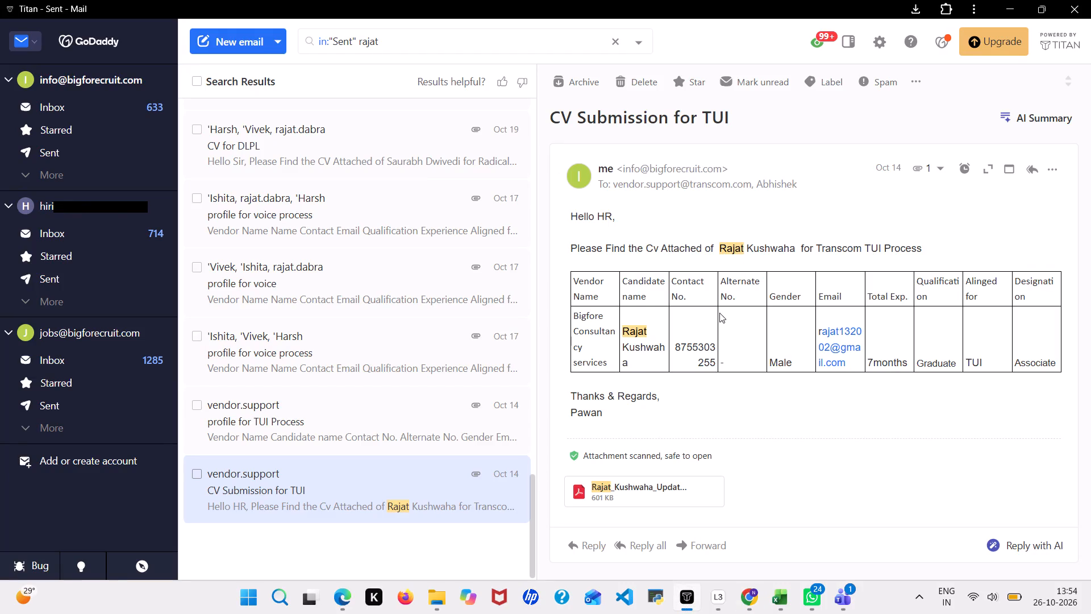
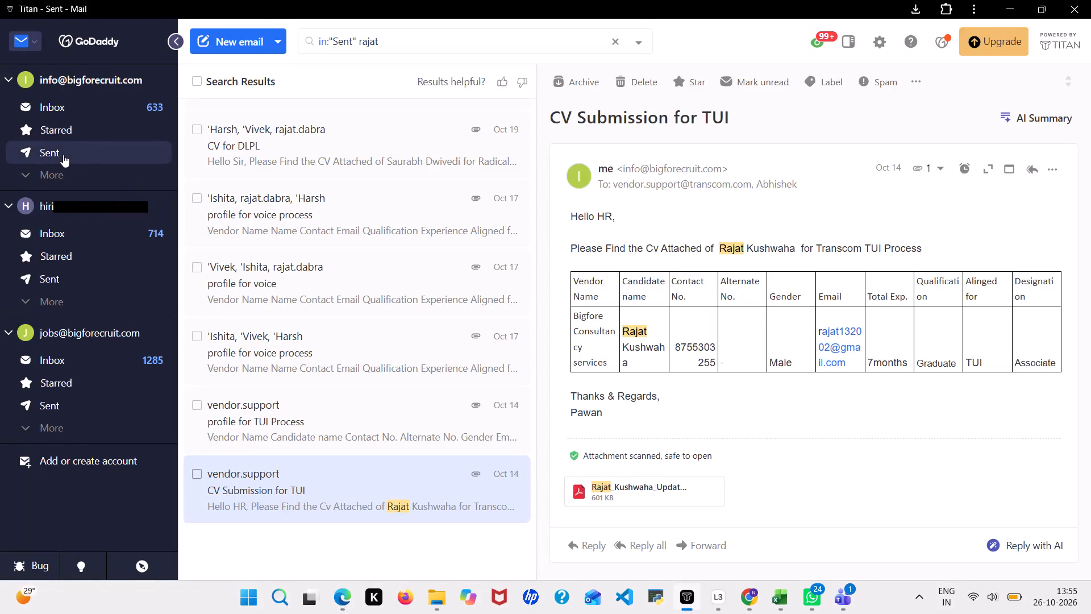
Leave the candidate search results and return to the full Sent list of the info mailbox.
{"action": "left_click", "coordinate": [63, 155]}
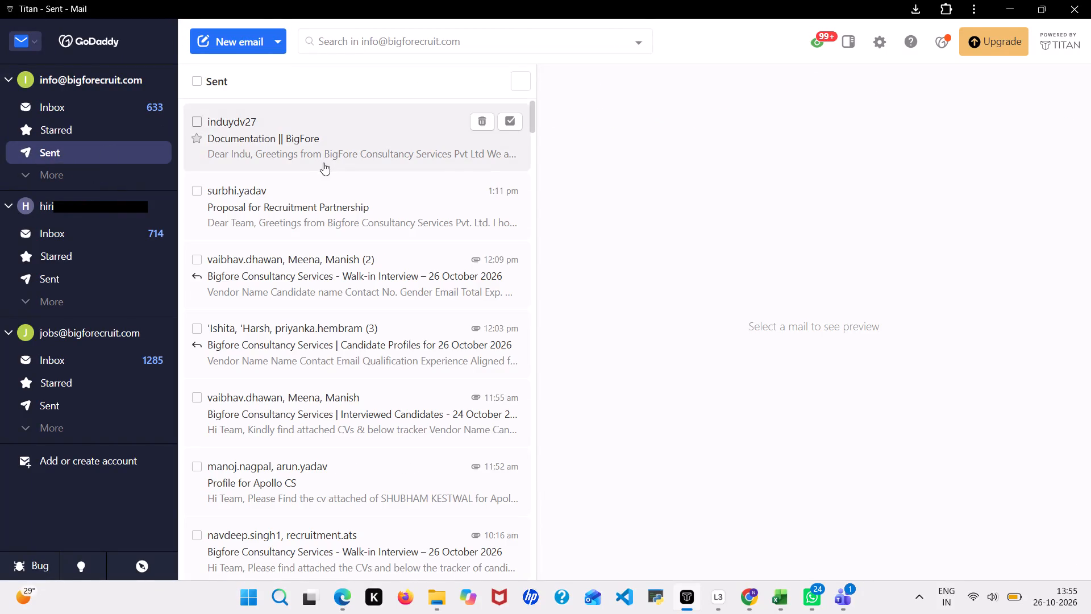
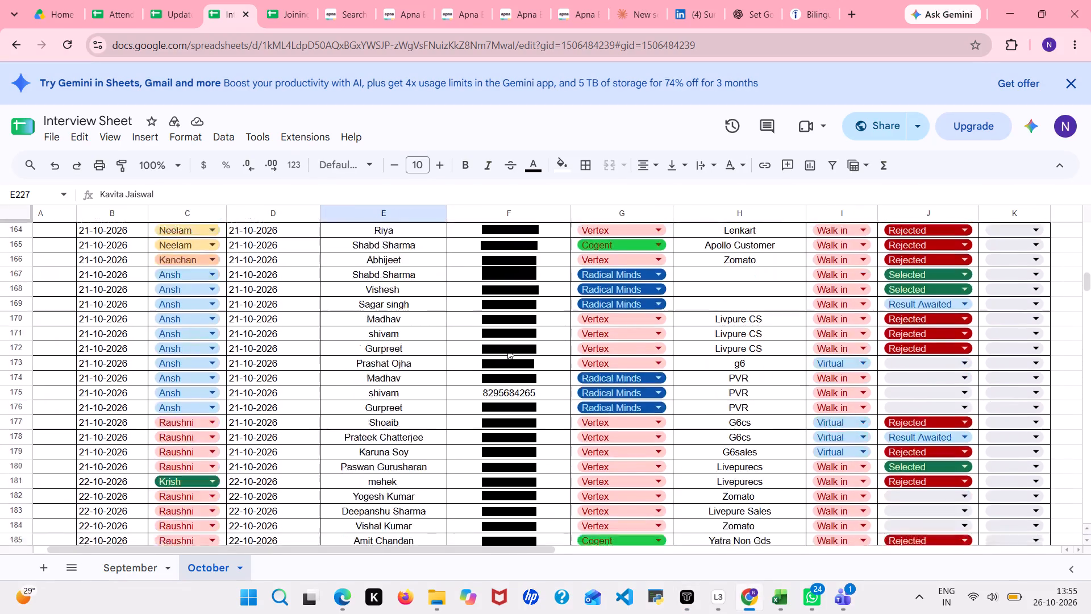
Check the contact number and candidate name in the Iqor Japanese walk-in entry dated 26-10-2026 on the October Interview Sheet.
{"action": "scroll", "coordinate": [507, 349], "scroll_direction": "down", "scroll_amount": 6}
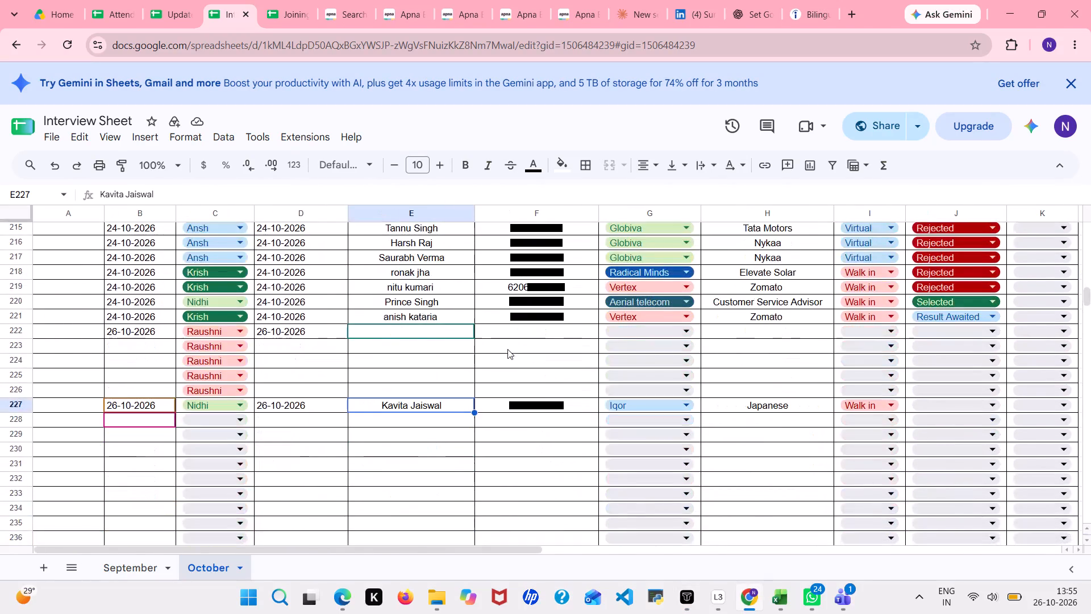
{"action": "left_click", "coordinate": [528, 401]}
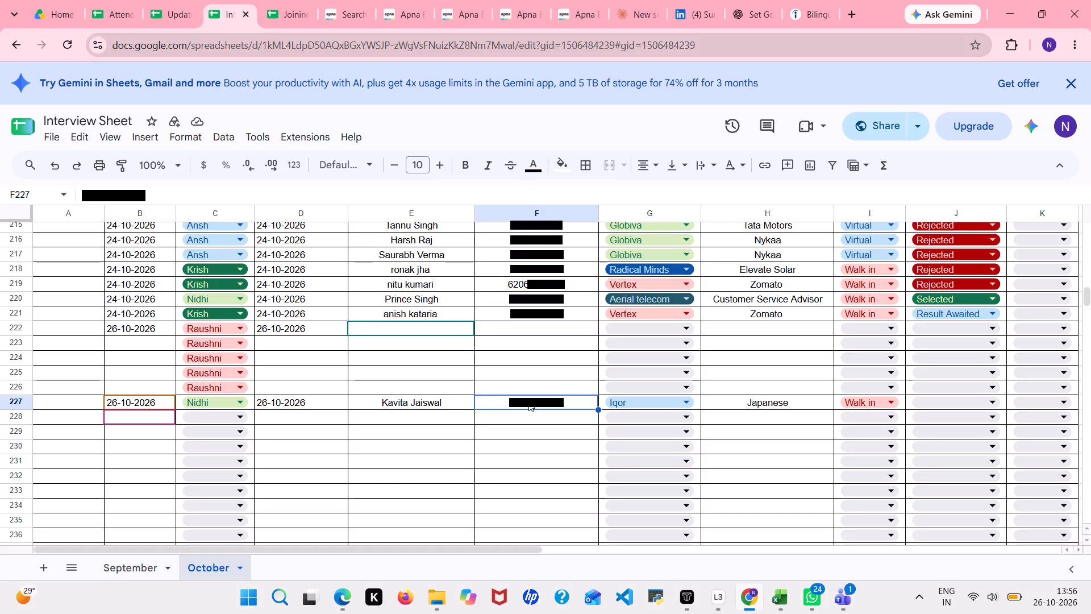
{"action": "left_click", "coordinate": [386, 404]}
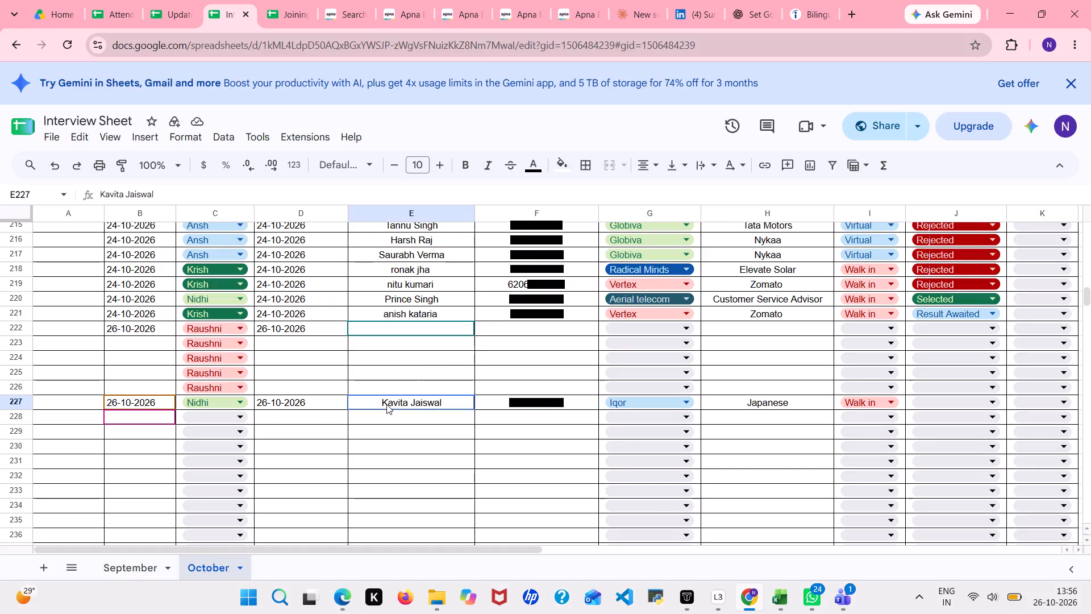
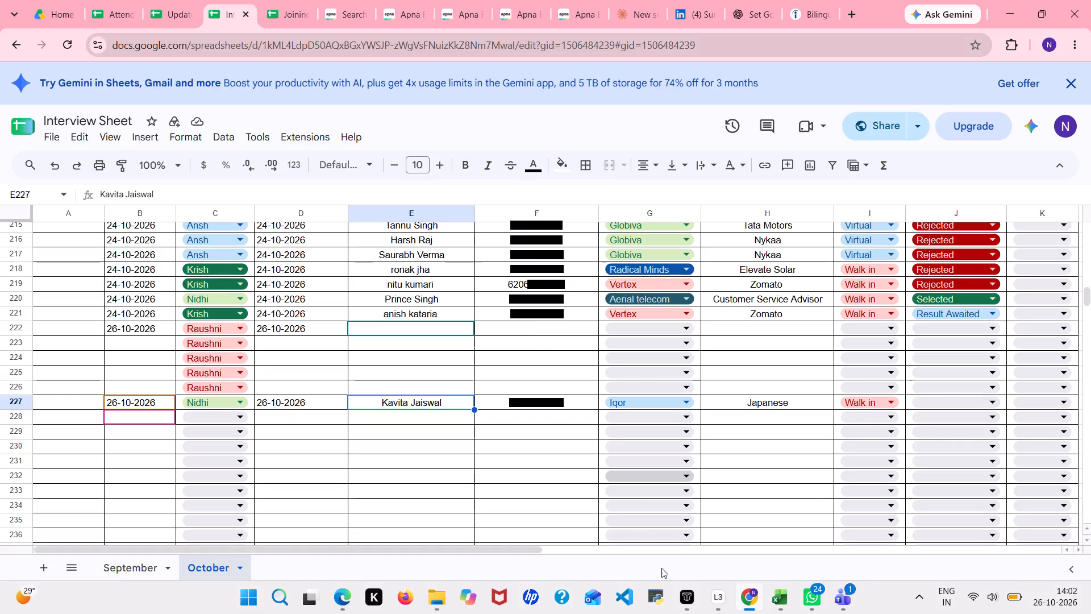
Switch from the Interview Sheet back to the jobs mailbox's Sent list in Titan mail.
{"action": "left_click", "coordinate": [682, 601]}
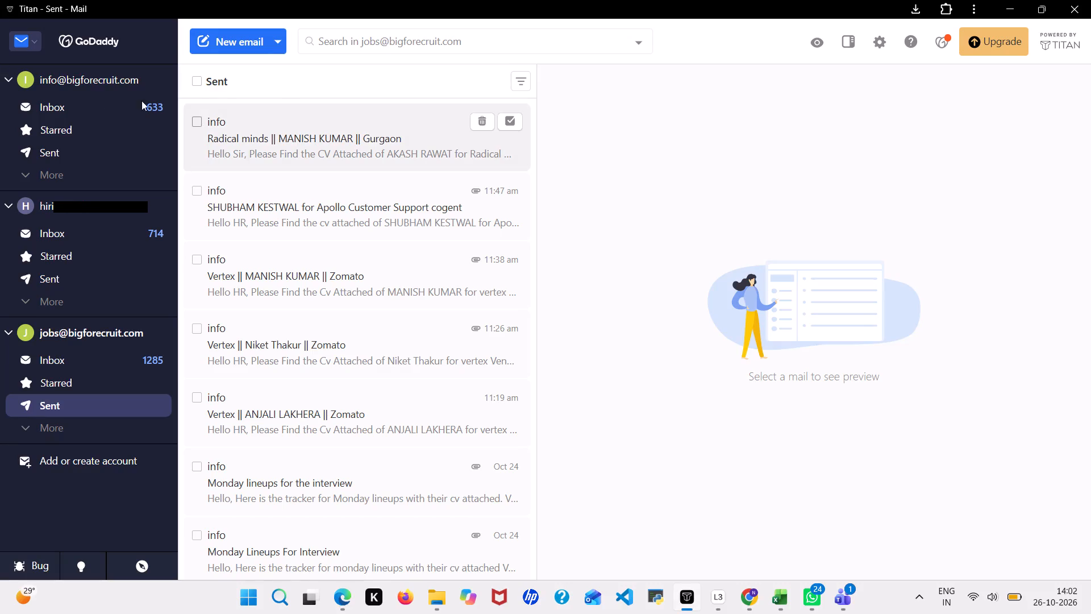
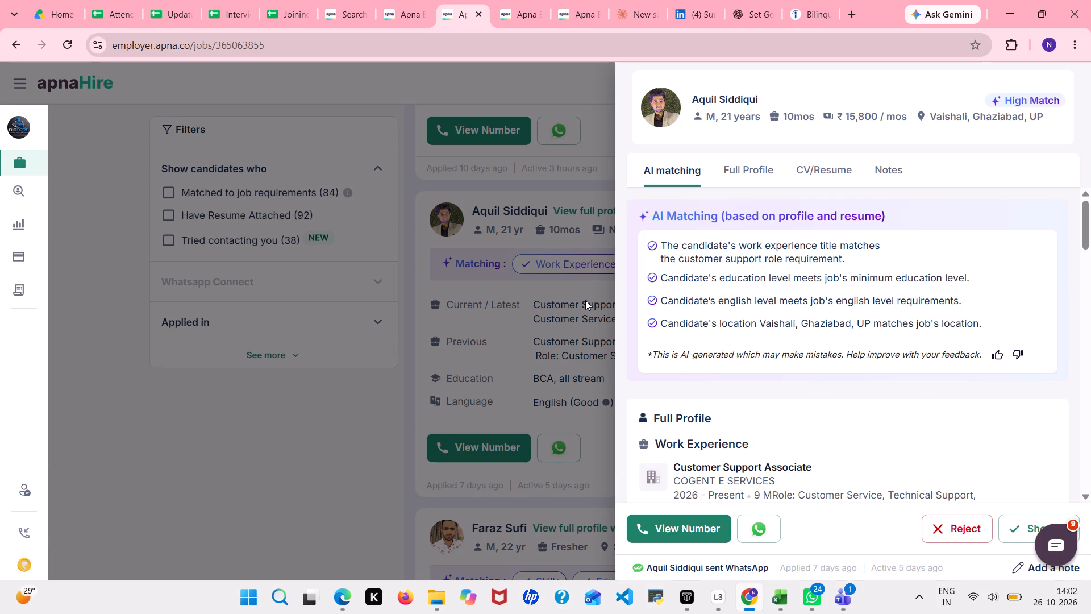
Review the high-match applicants listed after the Vaishali, Ghaziabad candidate, comparing their experience, education, skills and languages.
{"action": "scroll", "coordinate": [585, 300], "scroll_direction": "down", "scroll_amount": 4}
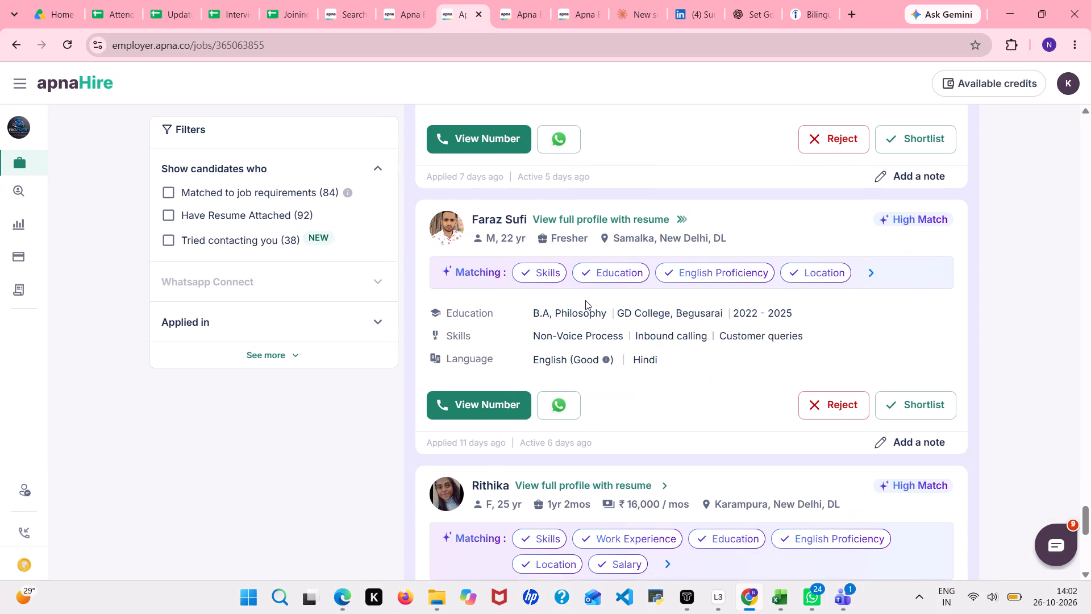
{"action": "scroll", "coordinate": [661, 343], "scroll_direction": "down", "scroll_amount": 2}
{"action": "scroll", "coordinate": [661, 343], "scroll_direction": "up", "scroll_amount": 1}
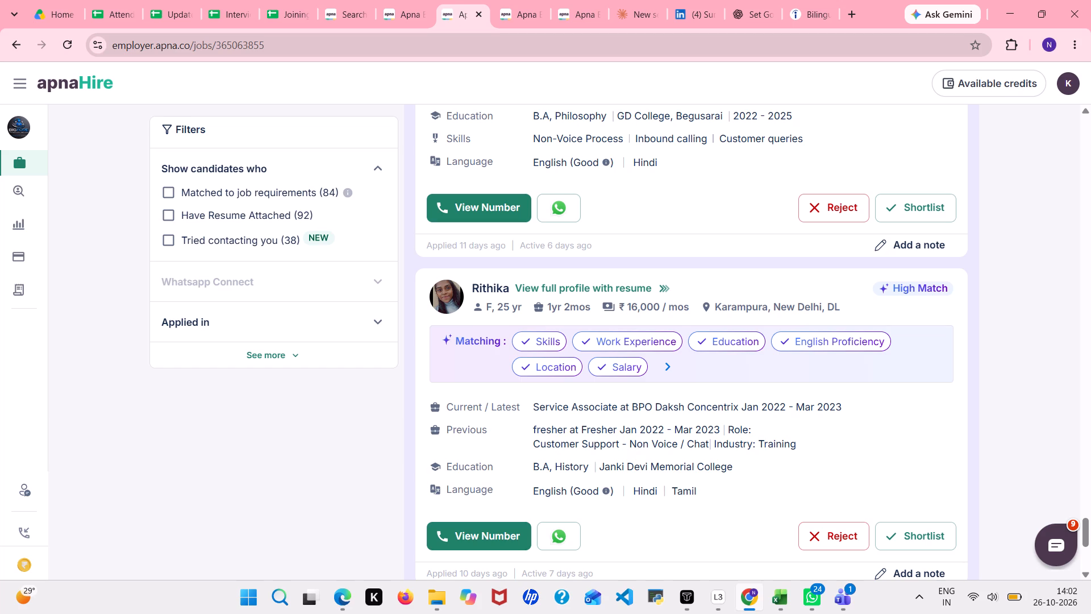
Look through the remaining Customer Support Executive applicants on the first results page and go to page 2.
{"action": "scroll", "coordinate": [691, 423], "scroll_direction": "down", "scroll_amount": 1}
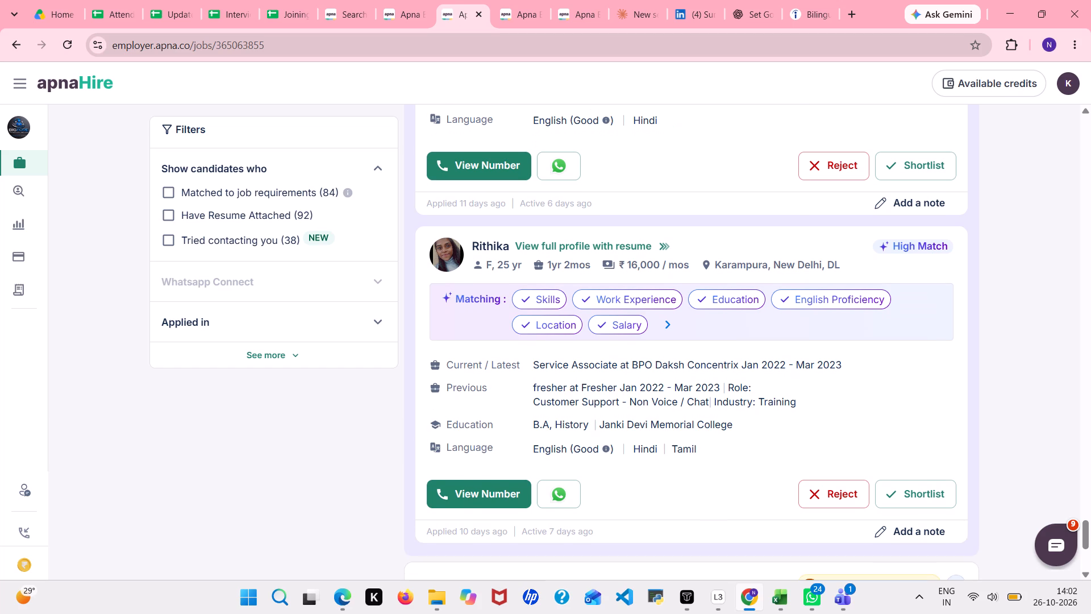
{"action": "scroll", "coordinate": [691, 423], "scroll_direction": "down", "scroll_amount": 4}
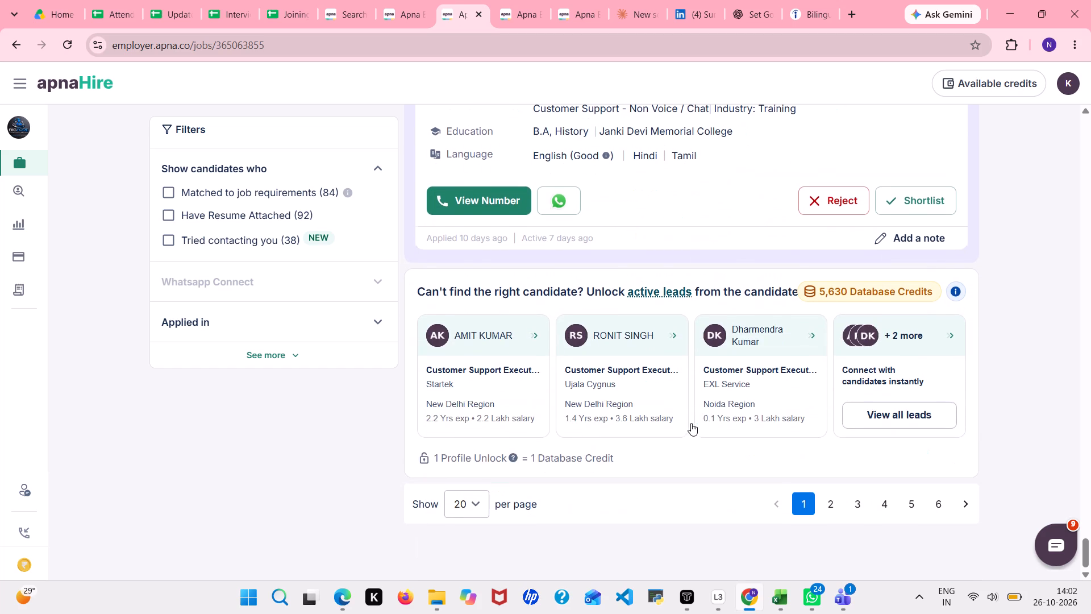
{"action": "scroll", "coordinate": [691, 423], "scroll_direction": "down", "scroll_amount": 1}
{"action": "left_click", "coordinate": [826, 501]}
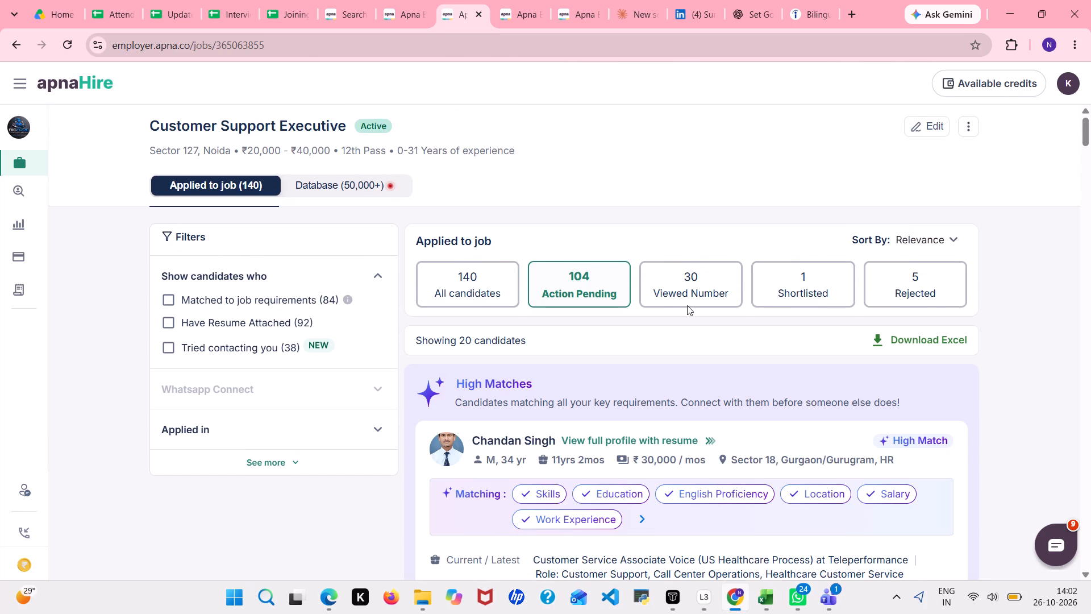
Open the full profile of the first High Match applicant on page 2 and examine the work history, skills and attached resume.
{"action": "scroll", "coordinate": [685, 305], "scroll_direction": "down", "scroll_amount": 3}
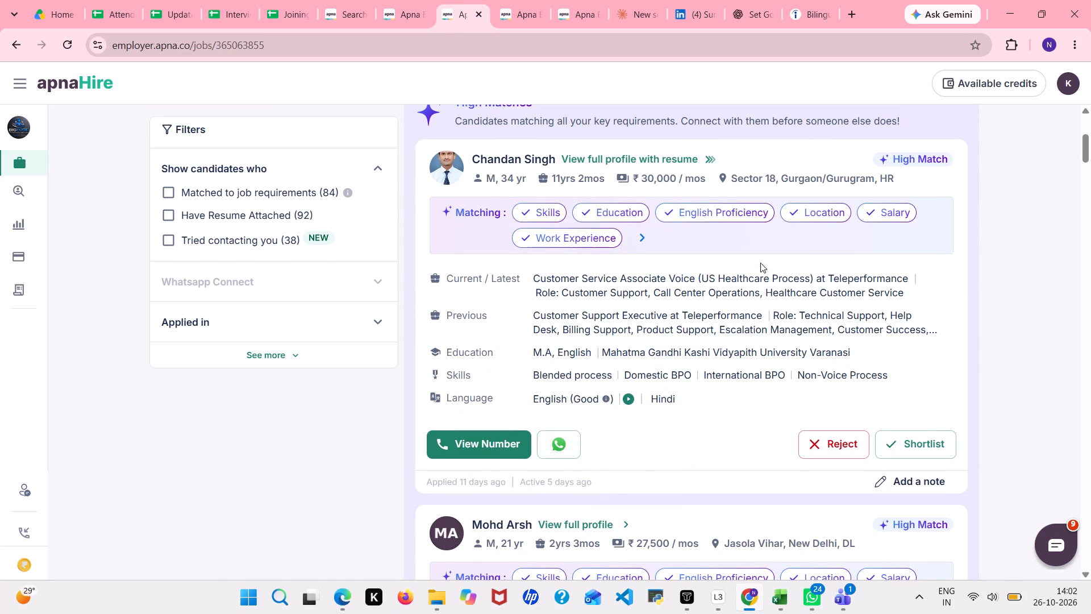
{"action": "left_click", "coordinate": [668, 153]}
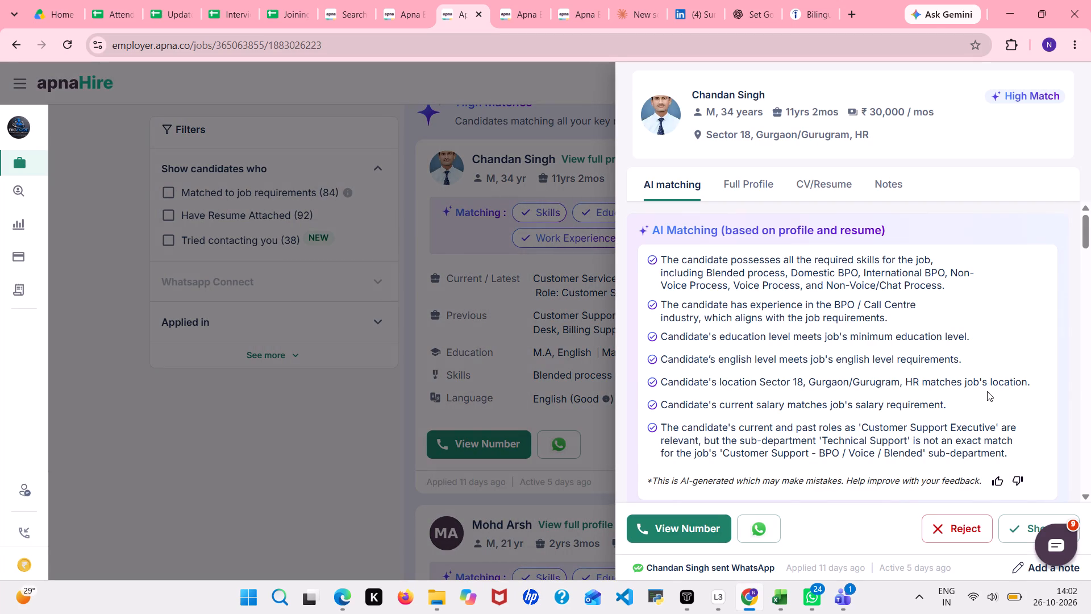
{"action": "scroll", "coordinate": [987, 391], "scroll_direction": "down", "scroll_amount": 4}
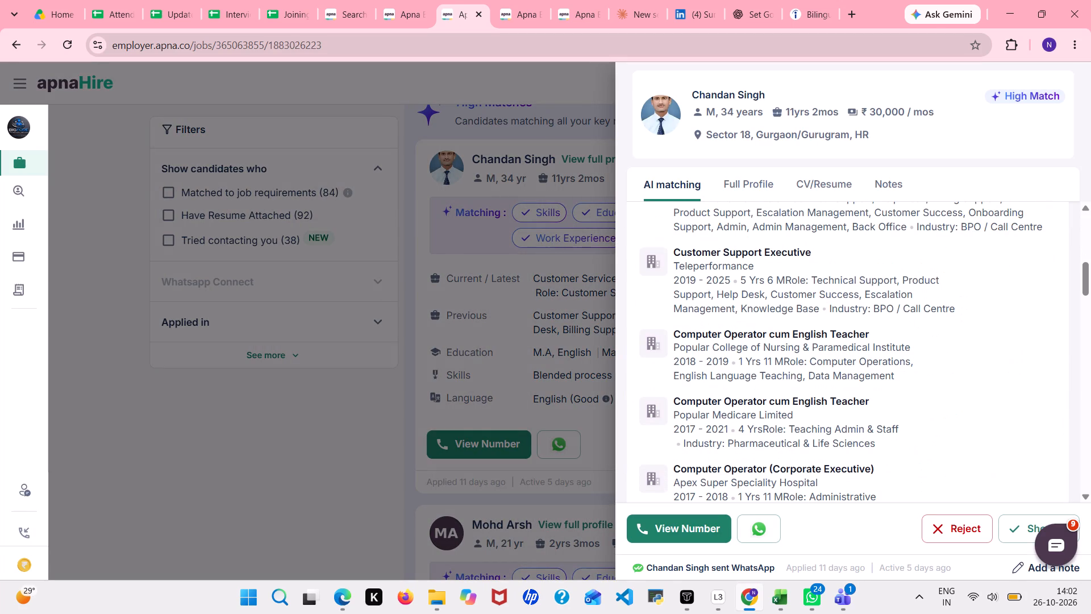
{"action": "scroll", "coordinate": [782, 295], "scroll_direction": "down", "scroll_amount": 7}
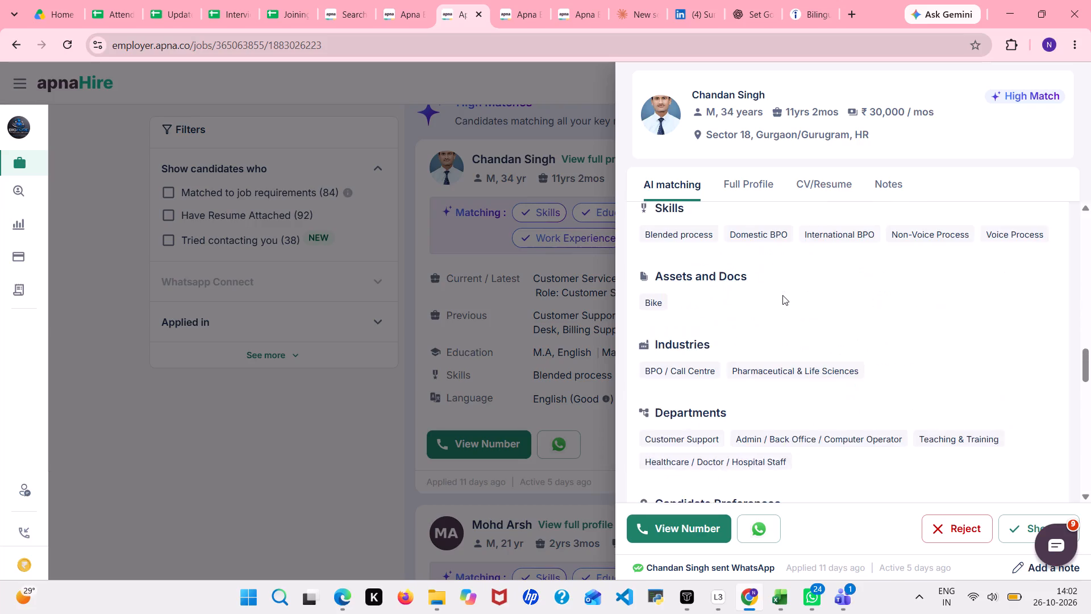
{"action": "scroll", "coordinate": [782, 295], "scroll_direction": "down", "scroll_amount": 5}
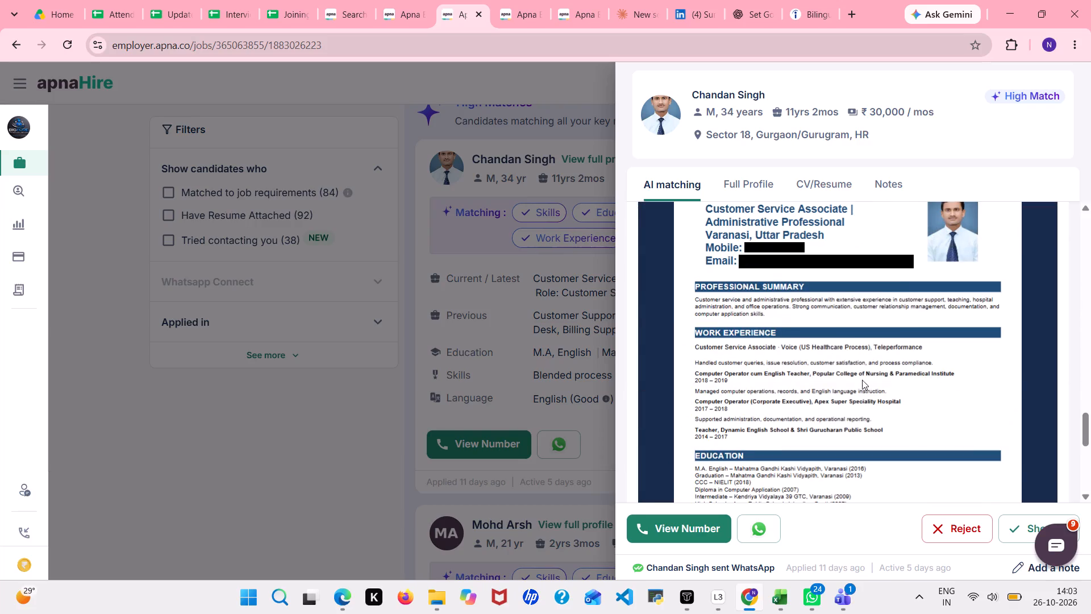
{"action": "scroll", "coordinate": [802, 349], "scroll_direction": "up", "scroll_amount": 1}
{"action": "scroll", "coordinate": [802, 349], "scroll_direction": "down", "scroll_amount": 1}
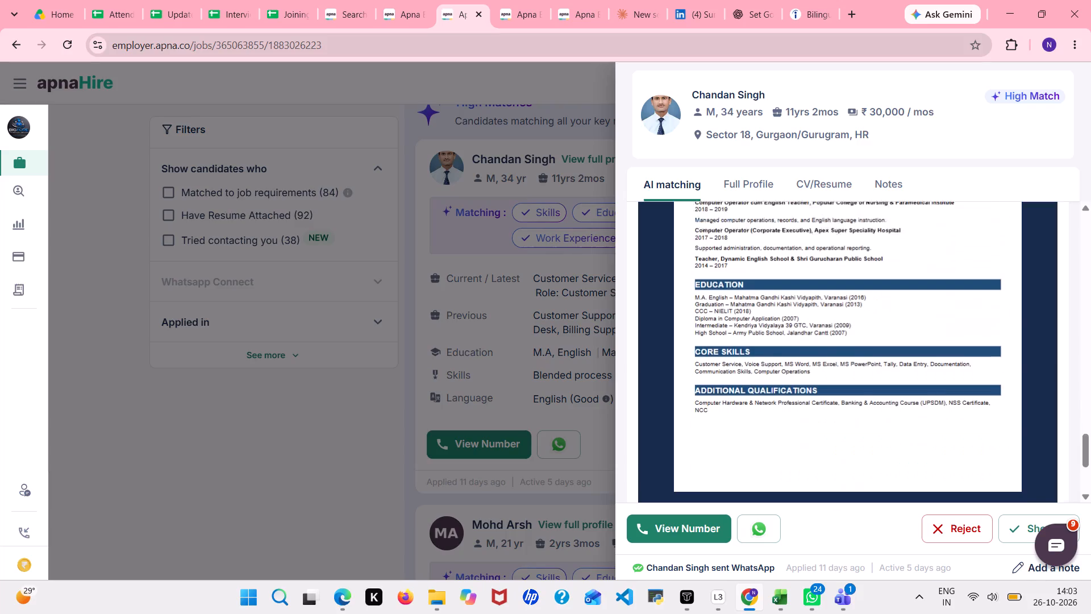
{"action": "scroll", "coordinate": [802, 349], "scroll_direction": "down", "scroll_amount": 1}
{"action": "scroll", "coordinate": [802, 349], "scroll_direction": "up", "scroll_amount": 2}
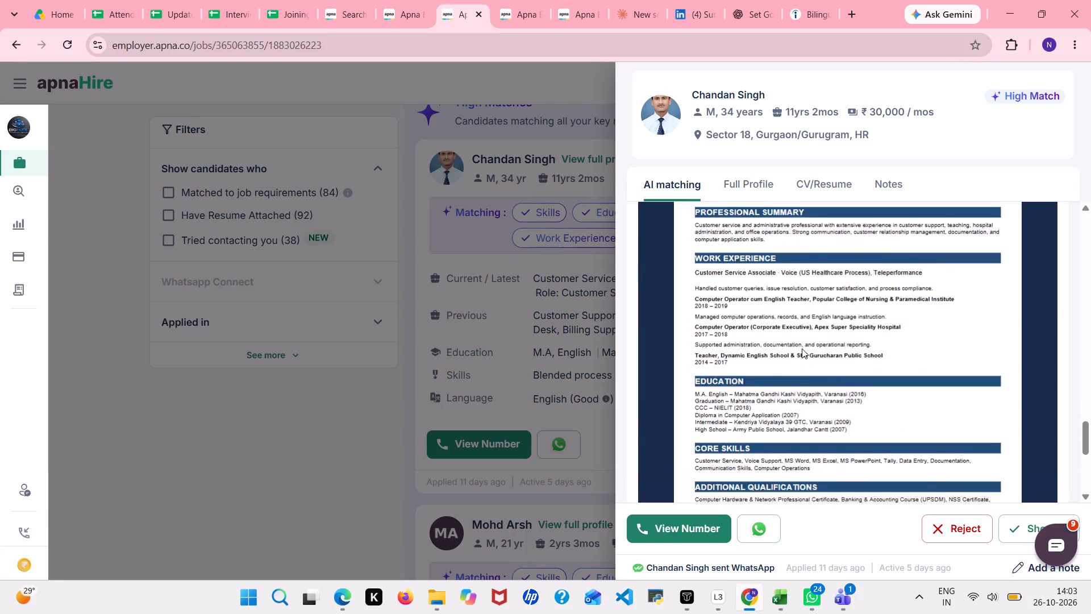
{"action": "scroll", "coordinate": [802, 349], "scroll_direction": "up", "scroll_amount": 2}
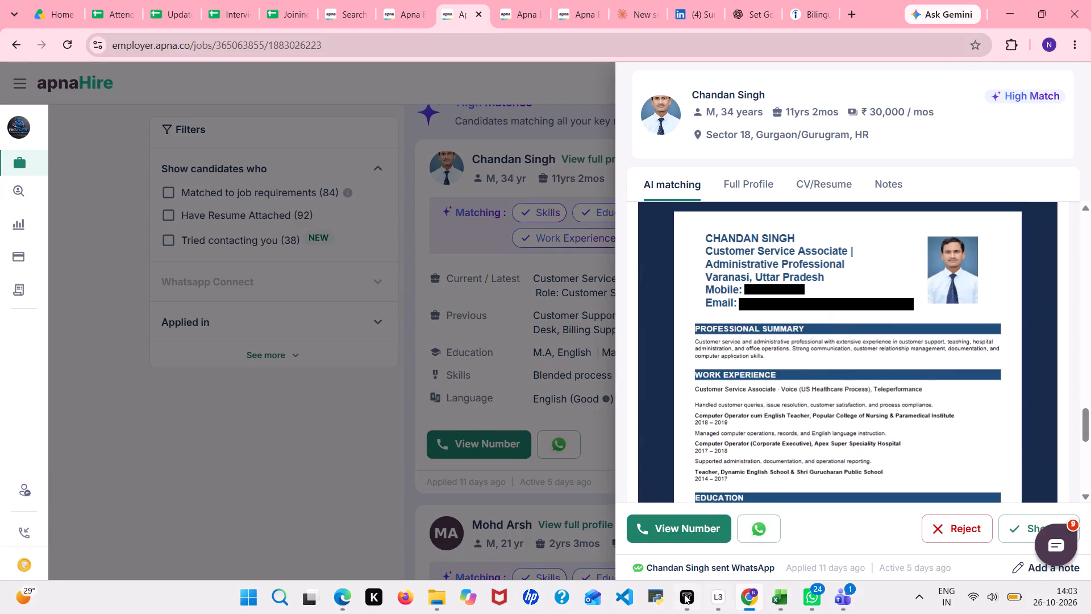
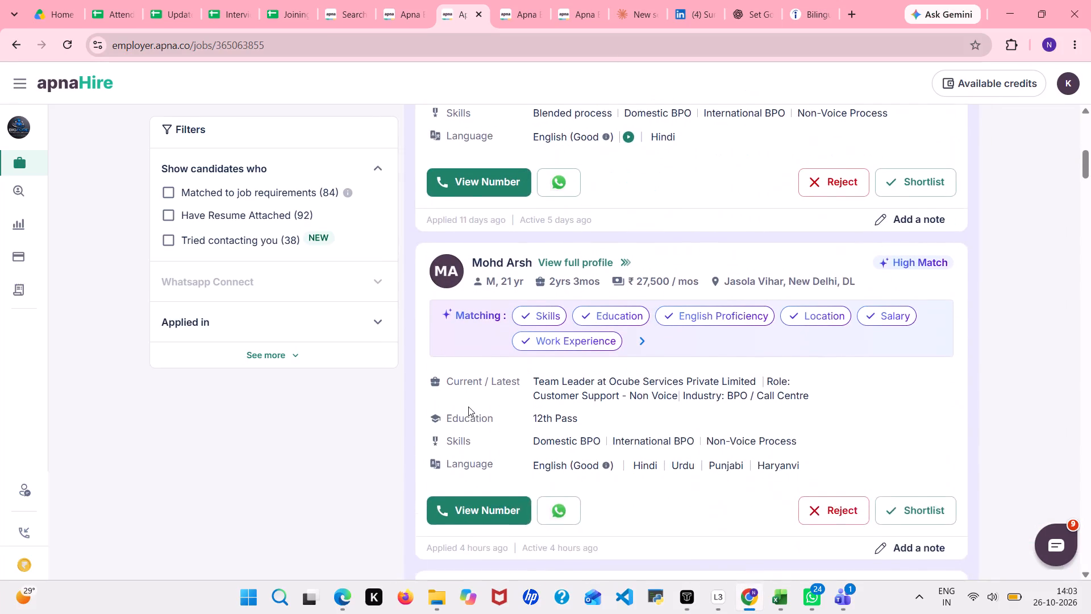
Open the full profile of the Ocube Services Team Leader applicant from Jasola Vihar and examine the AI matching, education, languages and skills.
{"action": "scroll", "coordinate": [468, 406], "scroll_direction": "down", "scroll_amount": 1}
{"action": "left_click", "coordinate": [582, 207]}
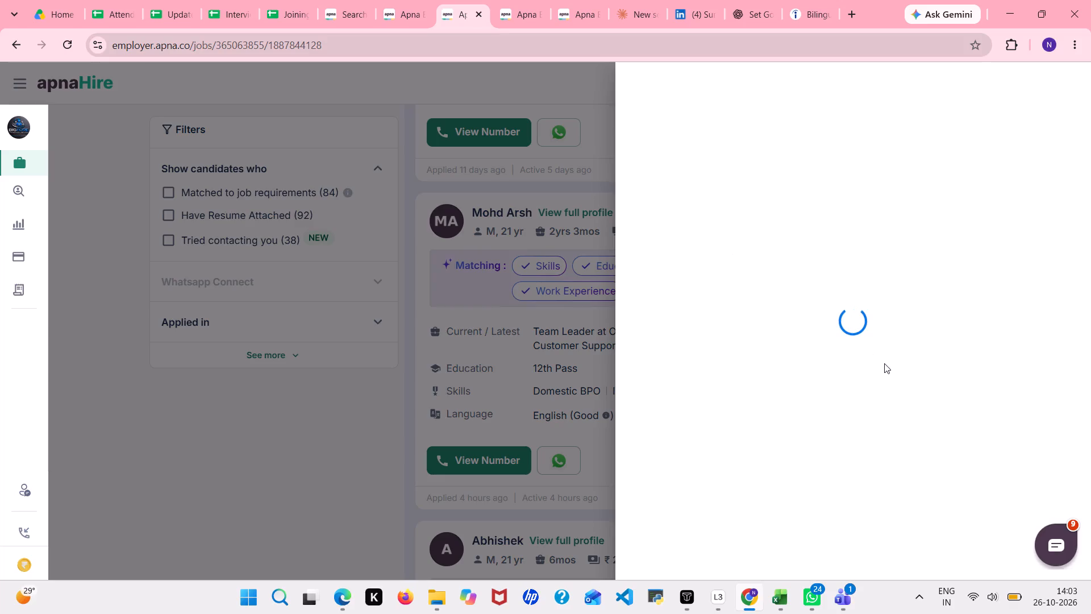
{"action": "scroll", "coordinate": [884, 363], "scroll_direction": "down", "scroll_amount": 9}
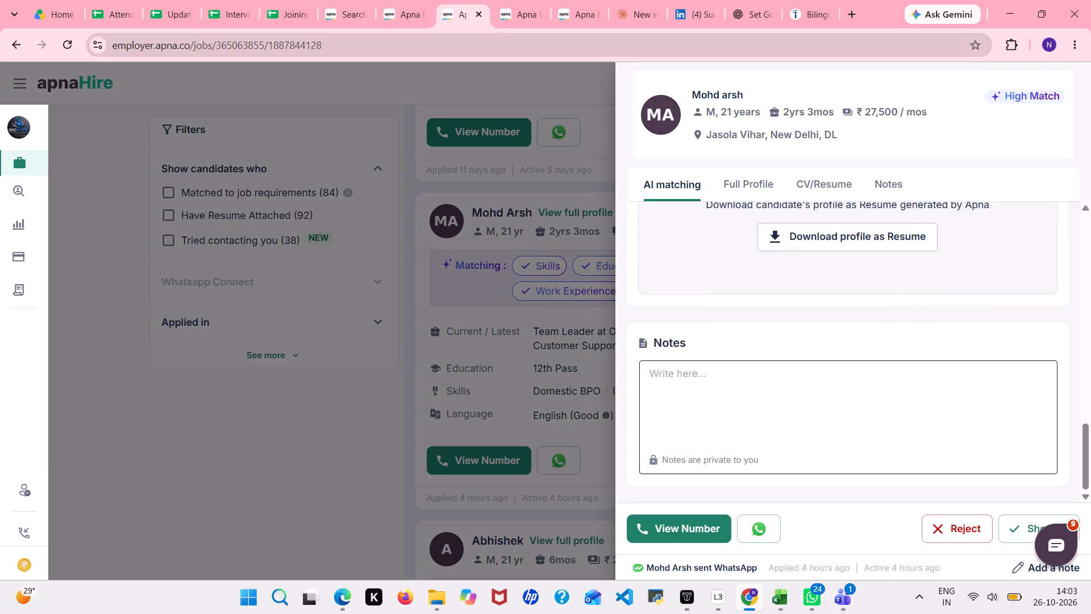
{"action": "scroll", "coordinate": [884, 363], "scroll_direction": "down", "scroll_amount": 1}
{"action": "scroll", "coordinate": [884, 363], "scroll_direction": "up", "scroll_amount": 1}
{"action": "scroll", "coordinate": [746, 297], "scroll_direction": "up", "scroll_amount": 4}
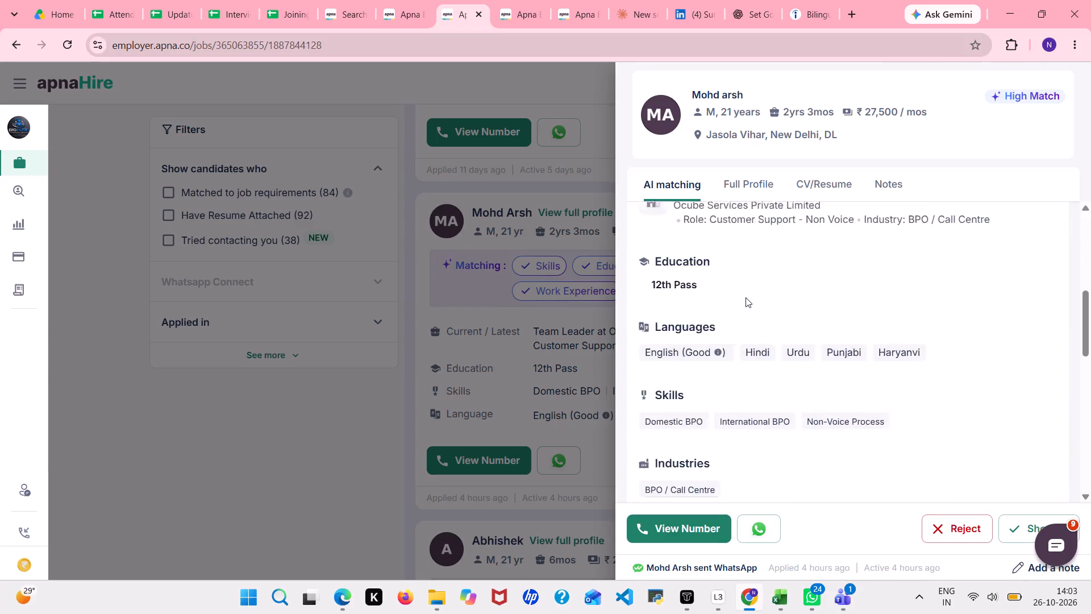
{"action": "scroll", "coordinate": [746, 297], "scroll_direction": "up", "scroll_amount": 5}
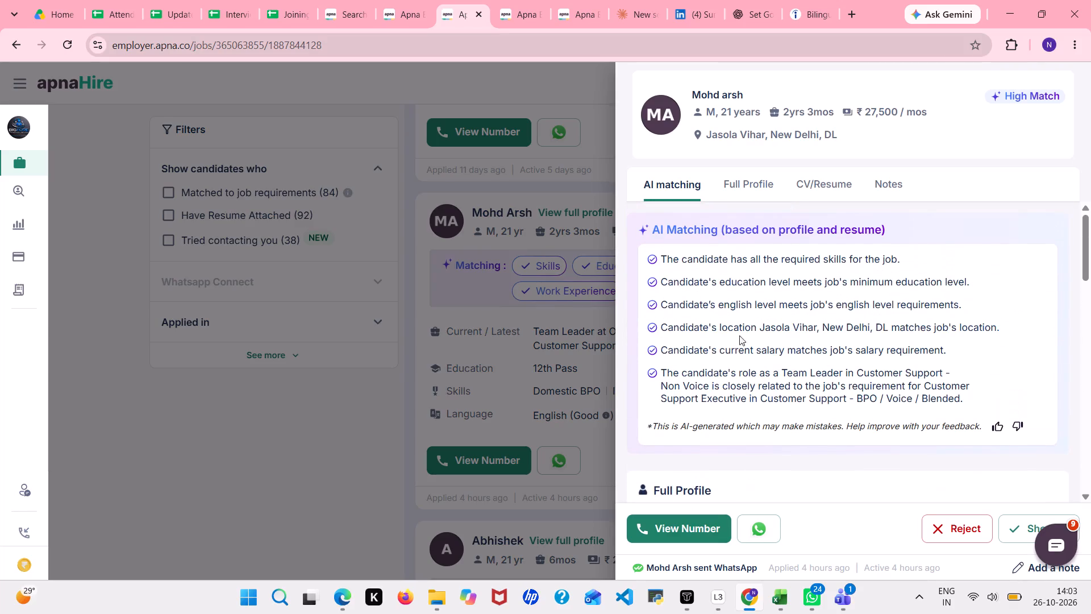
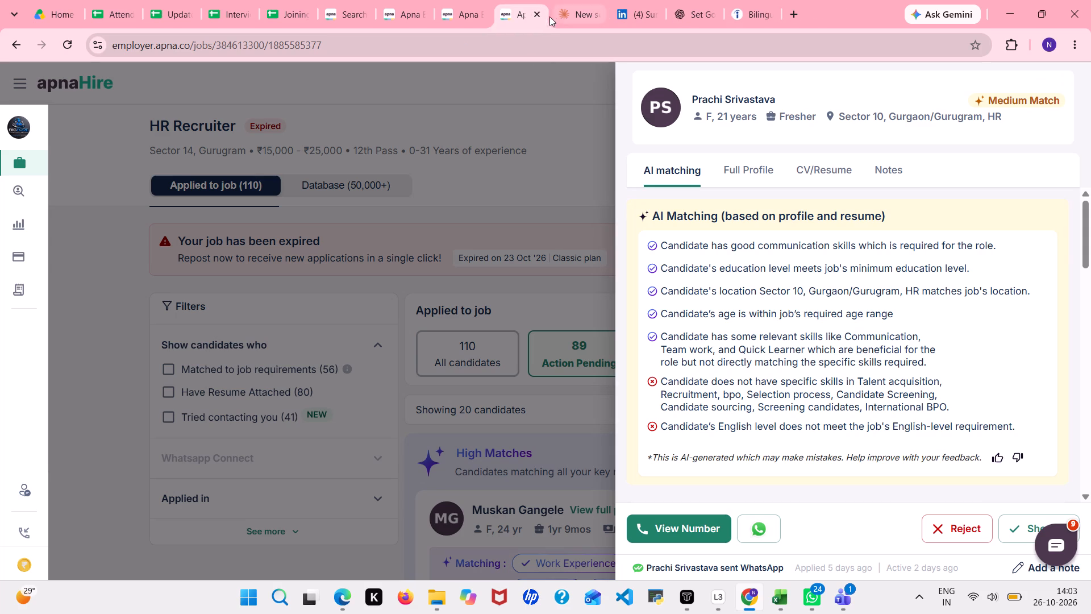
{"action": "left_click", "coordinate": [473, 0]}
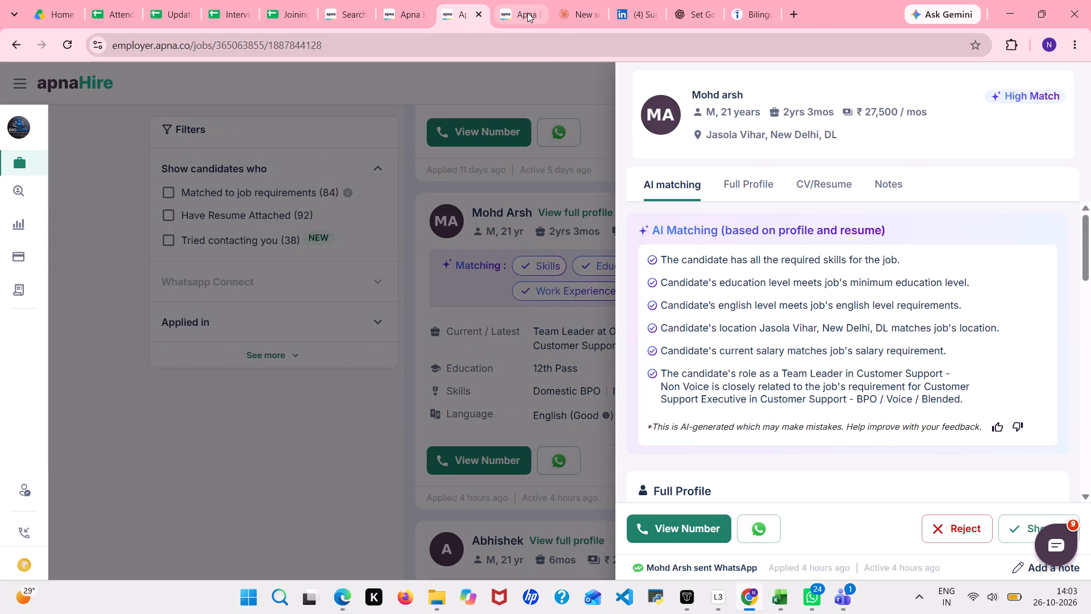
{"action": "left_click", "coordinate": [527, 13]}
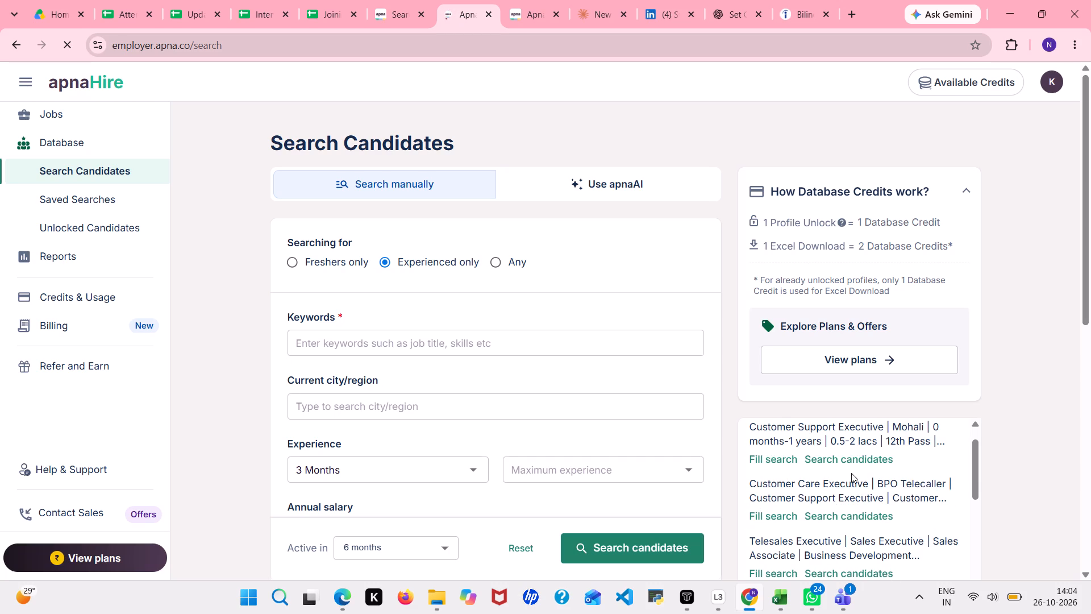
{"action": "left_click", "coordinate": [860, 464]}
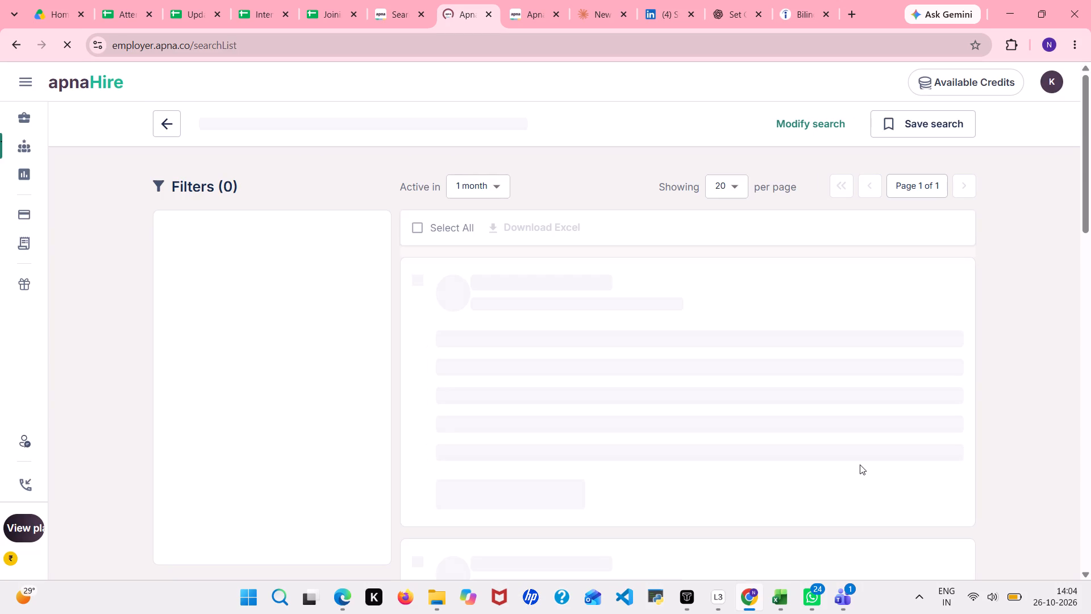
Examine the Mohali Customer Support Executive search results for experience, education, languages and unlock status.
{"action": "scroll", "coordinate": [706, 435], "scroll_direction": "down", "scroll_amount": 1}
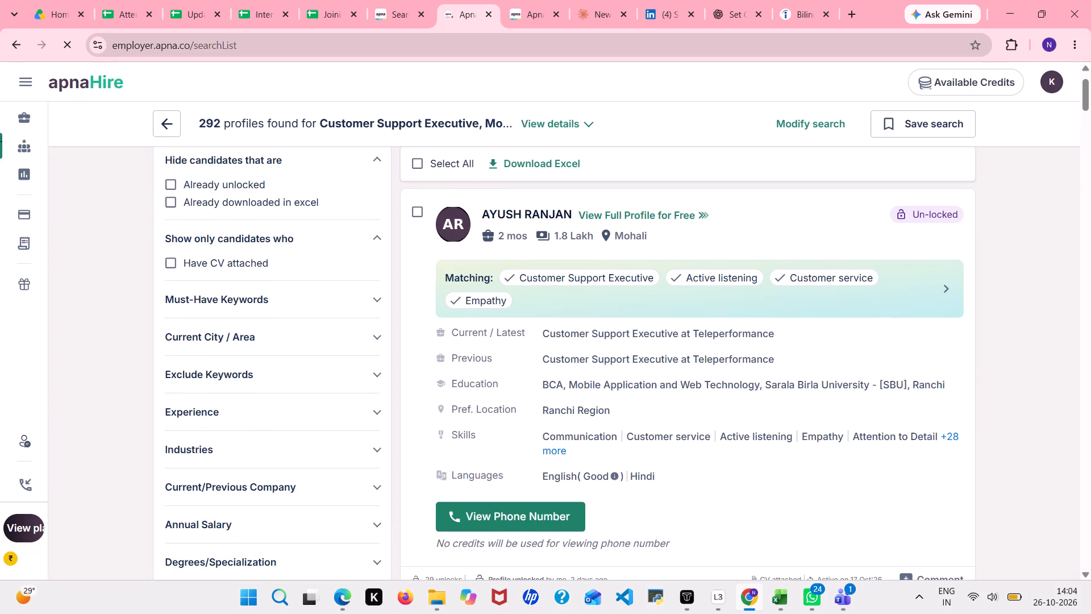
{"action": "scroll", "coordinate": [706, 435], "scroll_direction": "down", "scroll_amount": 3}
{"action": "scroll", "coordinate": [706, 435], "scroll_direction": "up", "scroll_amount": 1}
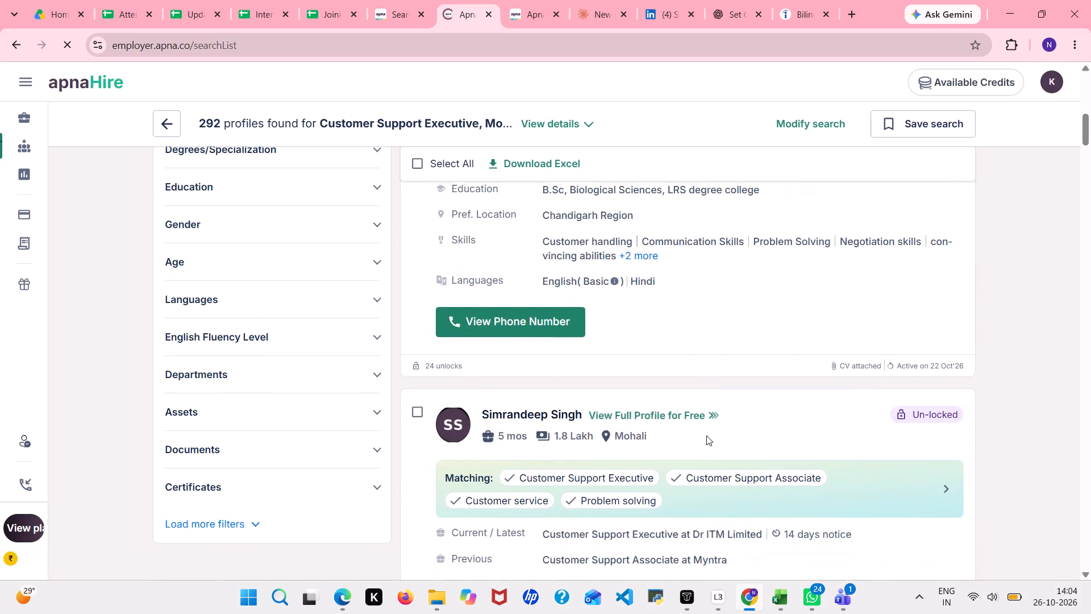
{"action": "scroll", "coordinate": [706, 435], "scroll_direction": "up", "scroll_amount": 1}
{"action": "scroll", "coordinate": [706, 435], "scroll_direction": "down", "scroll_amount": 2}
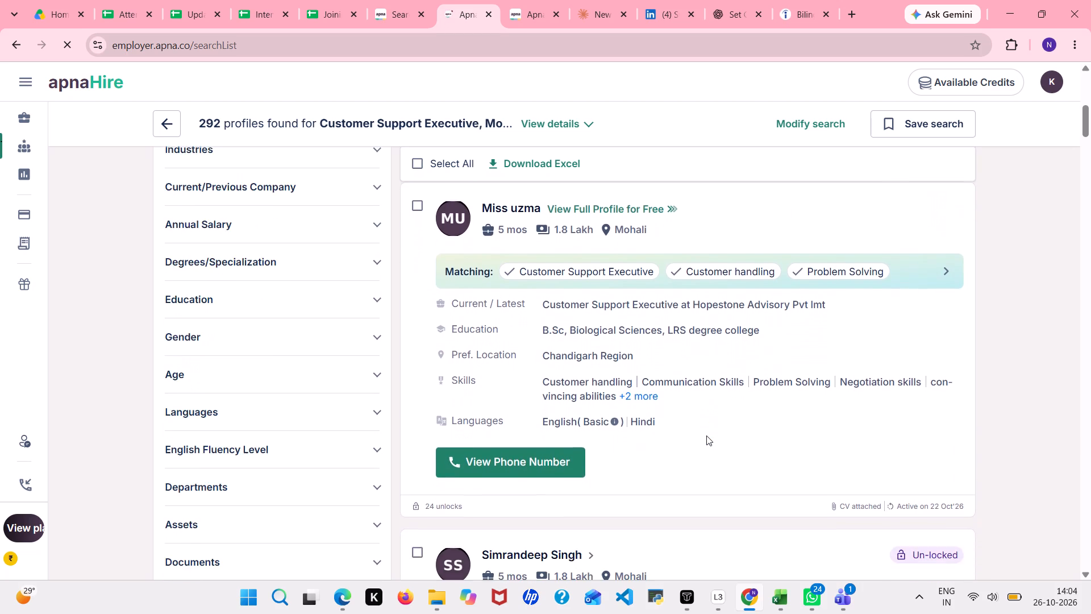
{"action": "scroll", "coordinate": [706, 435], "scroll_direction": "down", "scroll_amount": 5}
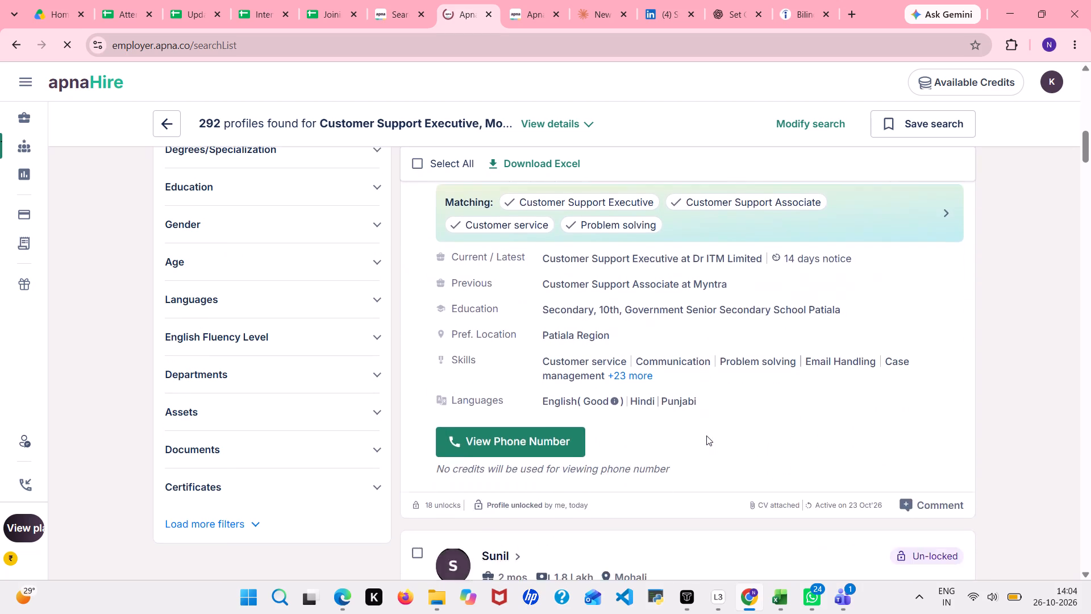
{"action": "scroll", "coordinate": [706, 435], "scroll_direction": "down", "scroll_amount": 3}
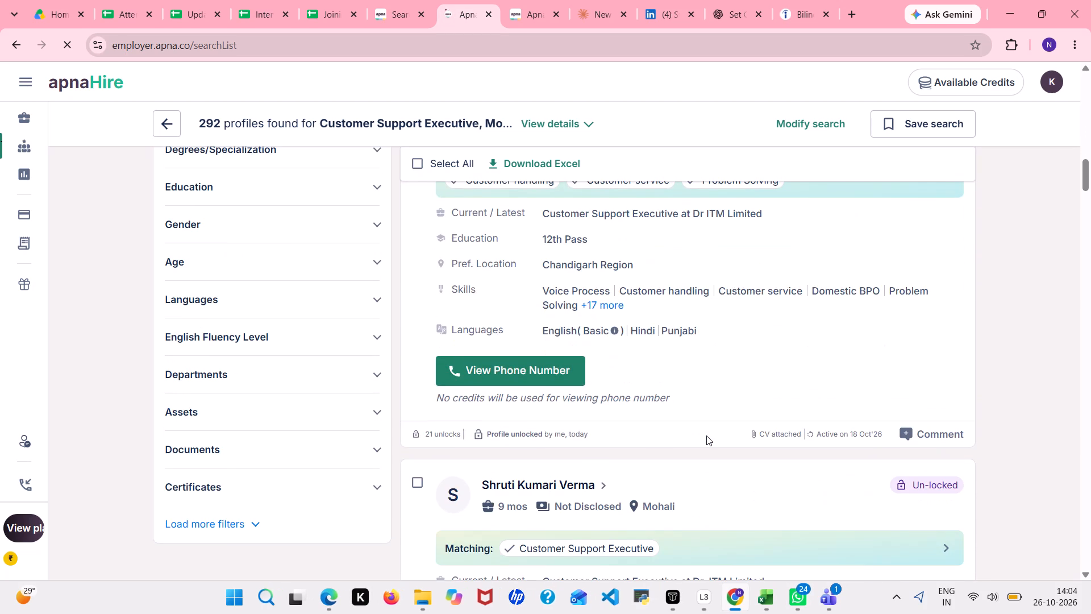
{"action": "scroll", "coordinate": [706, 435], "scroll_direction": "down", "scroll_amount": 6}
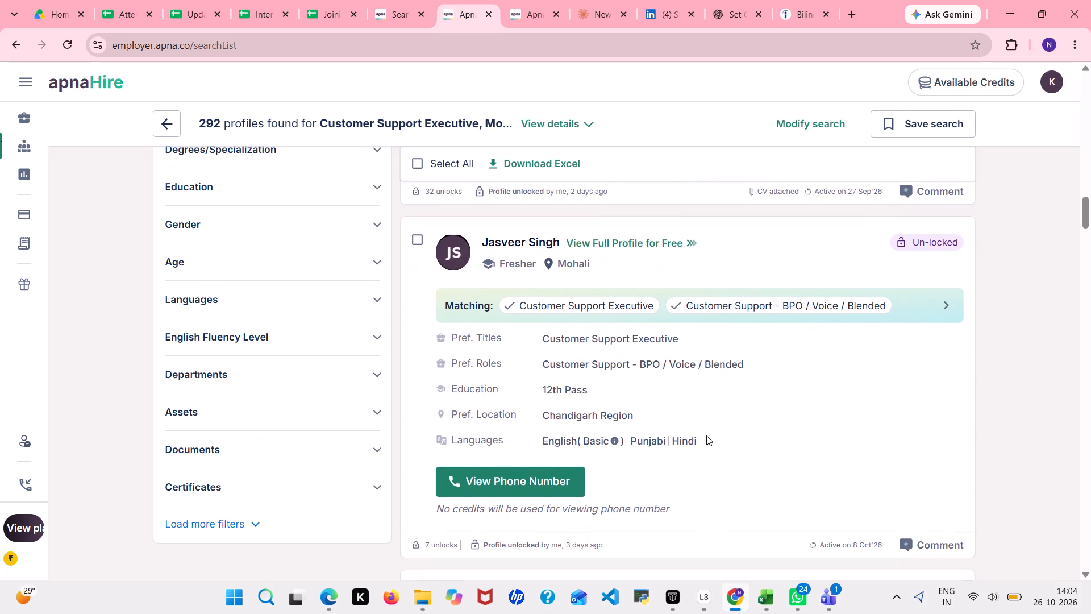
{"action": "scroll", "coordinate": [706, 435], "scroll_direction": "down", "scroll_amount": 1}
Filter the search results to hide candidates already unlocked by me in the last 7 days.
{"action": "scroll", "coordinate": [189, 284], "scroll_direction": "up", "scroll_amount": 1}
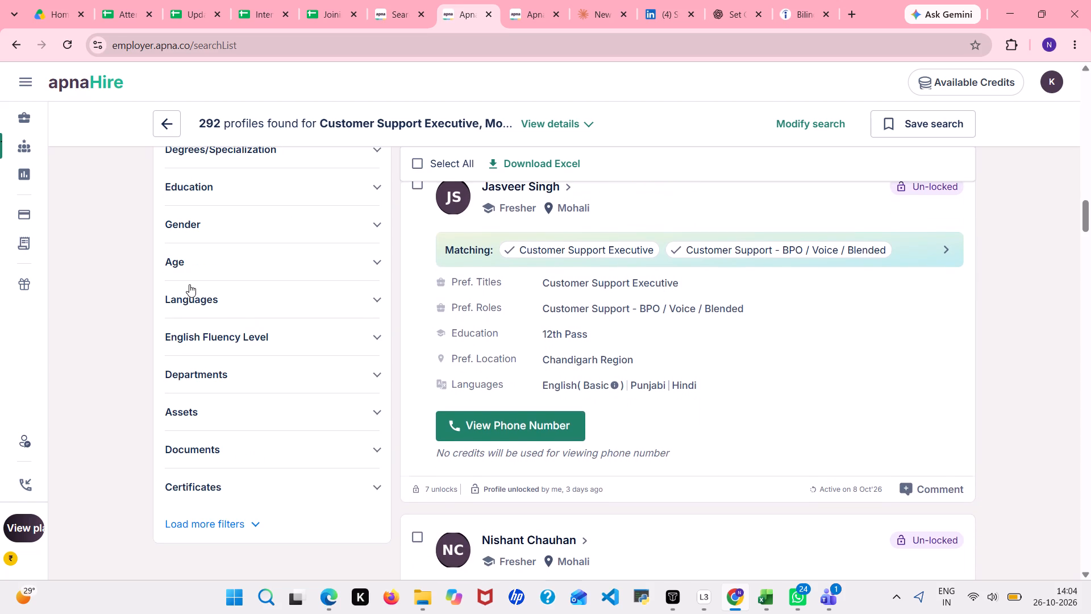
{"action": "scroll", "coordinate": [189, 284], "scroll_direction": "up", "scroll_amount": 7}
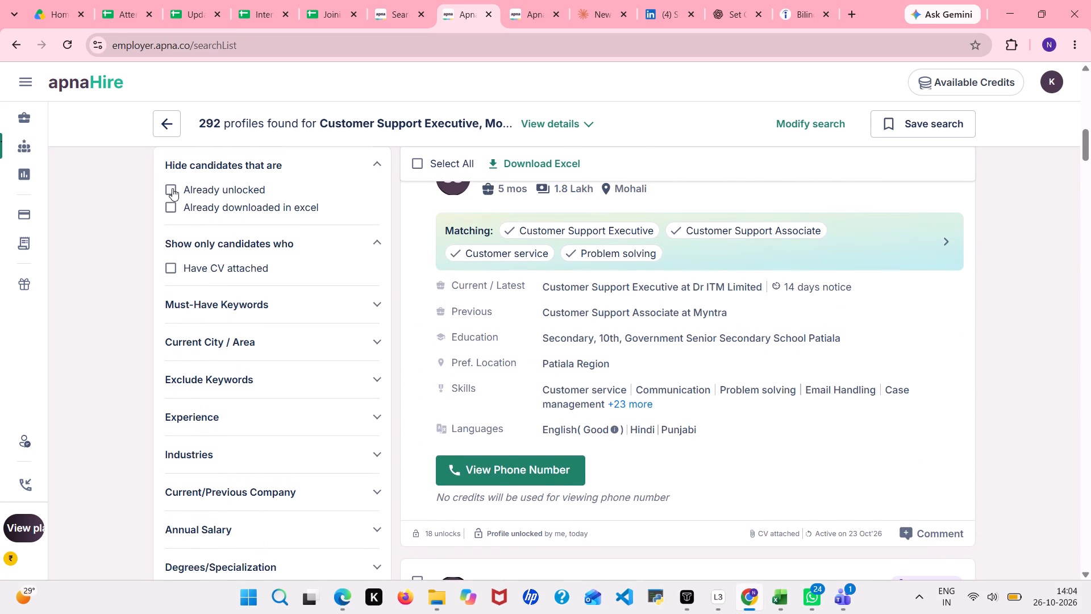
{"action": "left_click", "coordinate": [170, 188]}
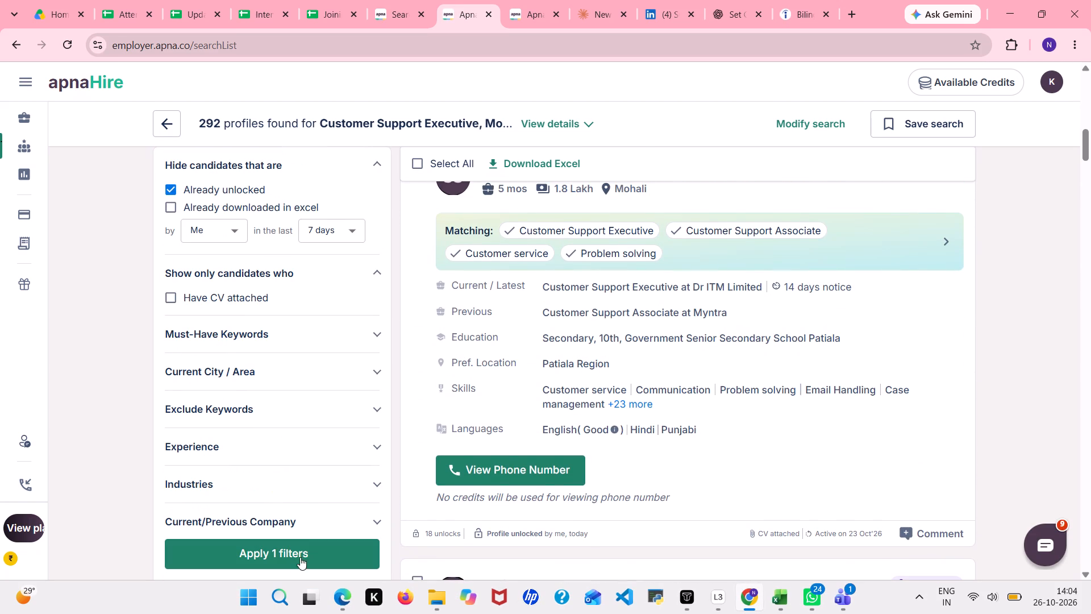
{"action": "left_click", "coordinate": [297, 557]}
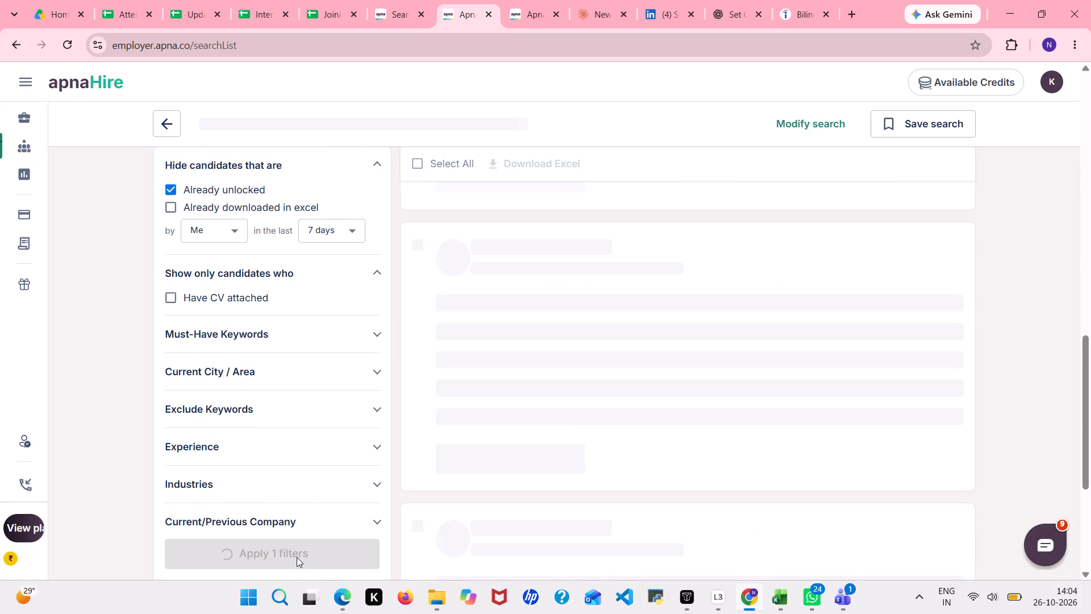
Request the phone number of the 12th Pass Mohali fresher matched to Chat Support Executive with basic English and Hindi.
{"action": "scroll", "coordinate": [661, 479], "scroll_direction": "down", "scroll_amount": 2}
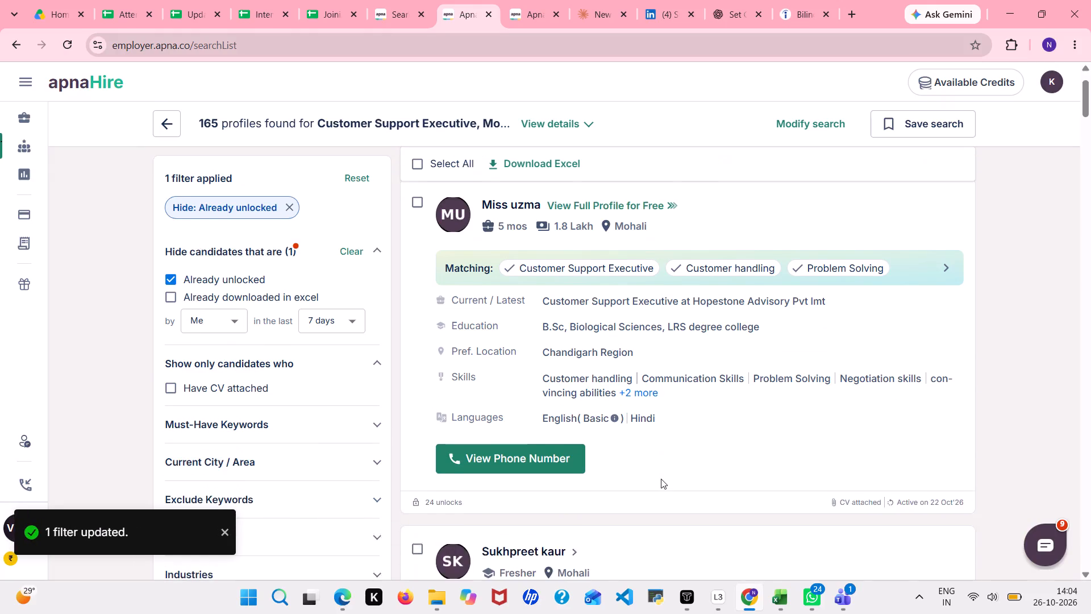
{"action": "scroll", "coordinate": [661, 479], "scroll_direction": "down", "scroll_amount": 4}
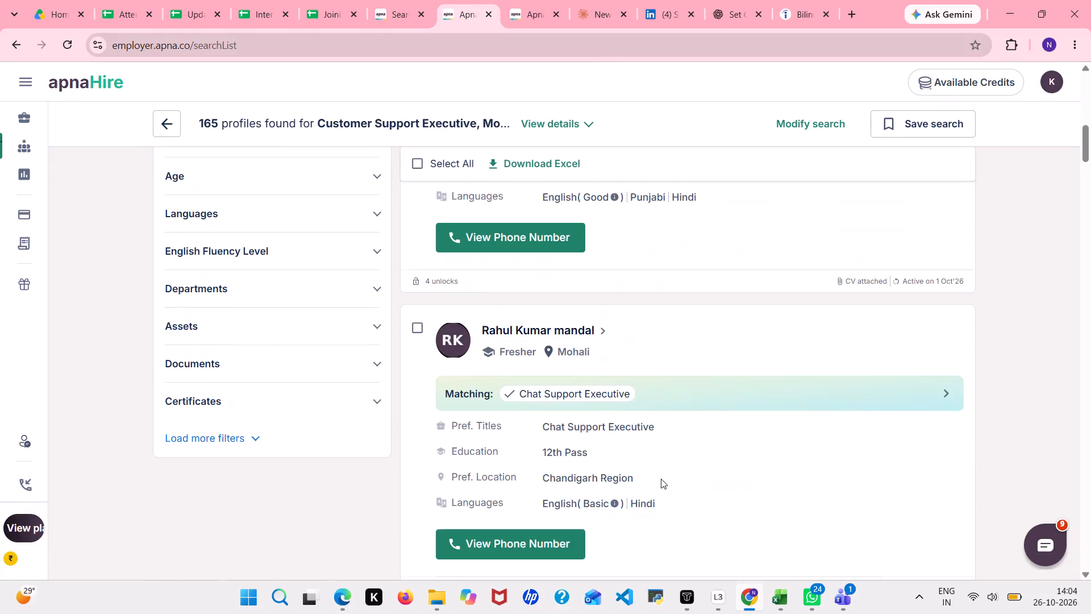
{"action": "scroll", "coordinate": [661, 479], "scroll_direction": "down", "scroll_amount": 2}
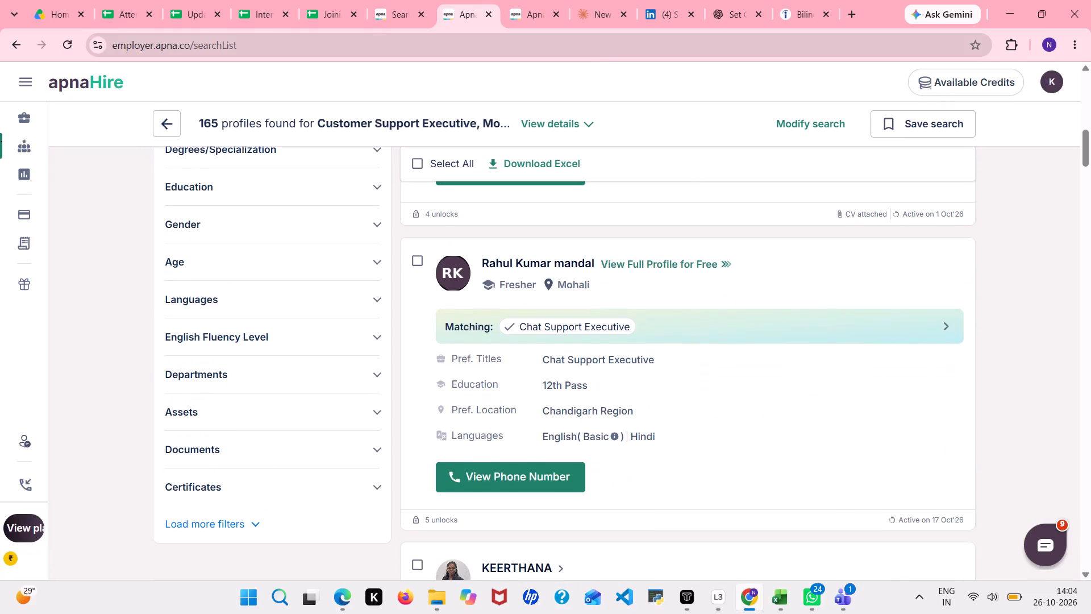
{"action": "left_click", "coordinate": [504, 458]}
{"action": "left_click", "coordinate": [505, 471]}
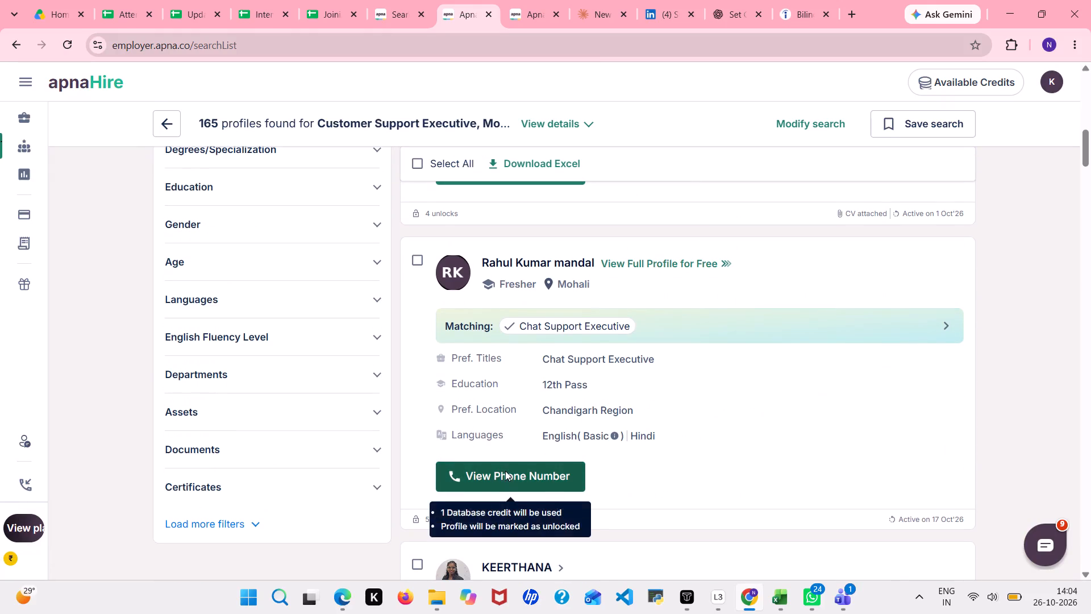
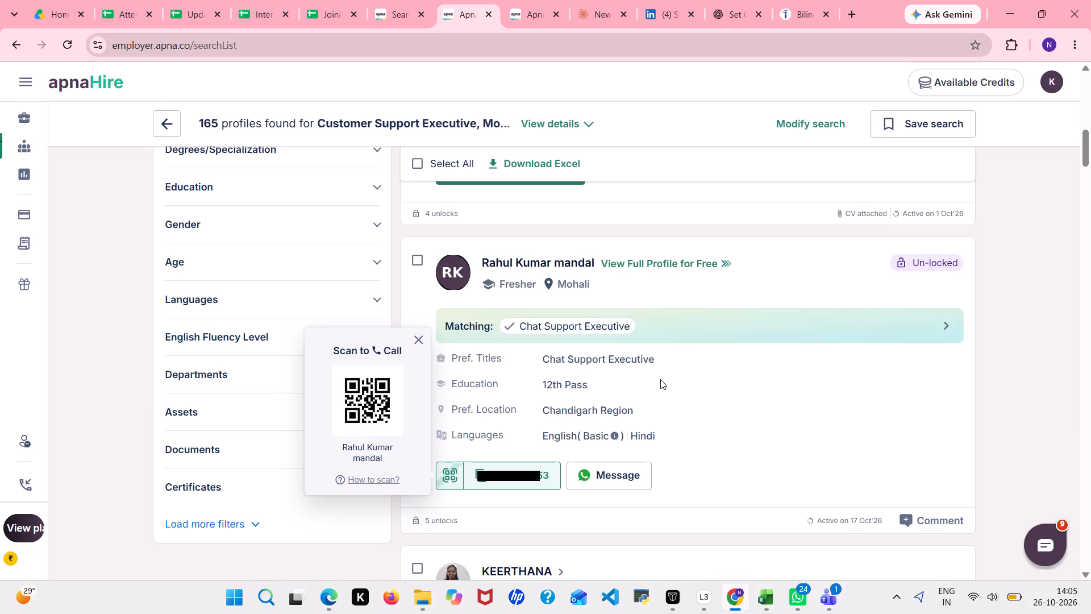
Request the phone number of the Mohali fresher with a B.A. in Sociology from Punjab University, matched to Customer Care Executive and Chat Process Executive.
{"action": "scroll", "coordinate": [639, 379], "scroll_direction": "down", "scroll_amount": 1}
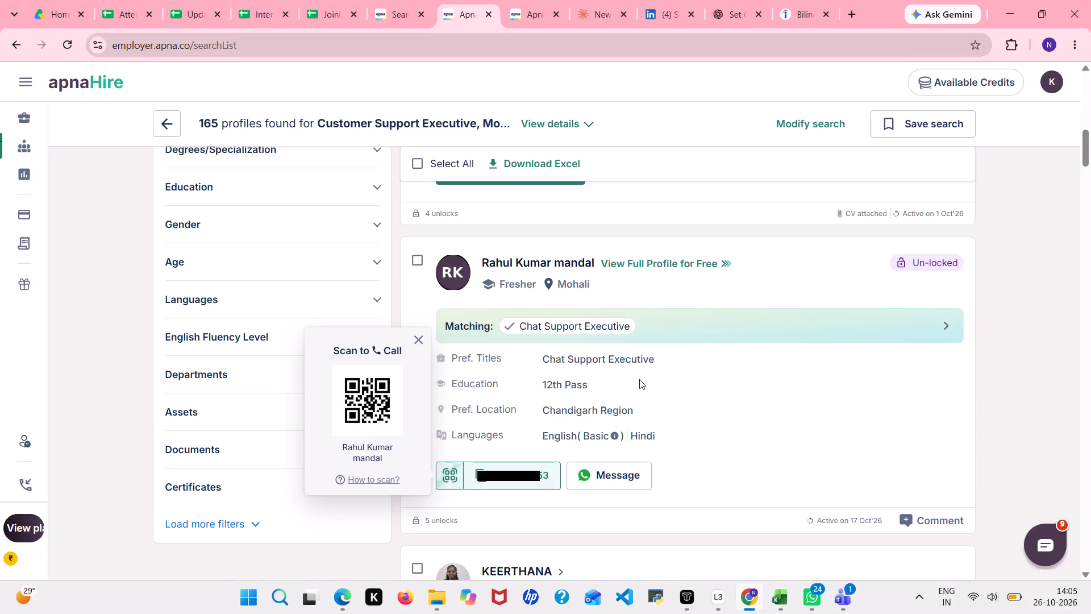
{"action": "scroll", "coordinate": [639, 379], "scroll_direction": "down", "scroll_amount": 2}
{"action": "scroll", "coordinate": [639, 379], "scroll_direction": "up", "scroll_amount": 1}
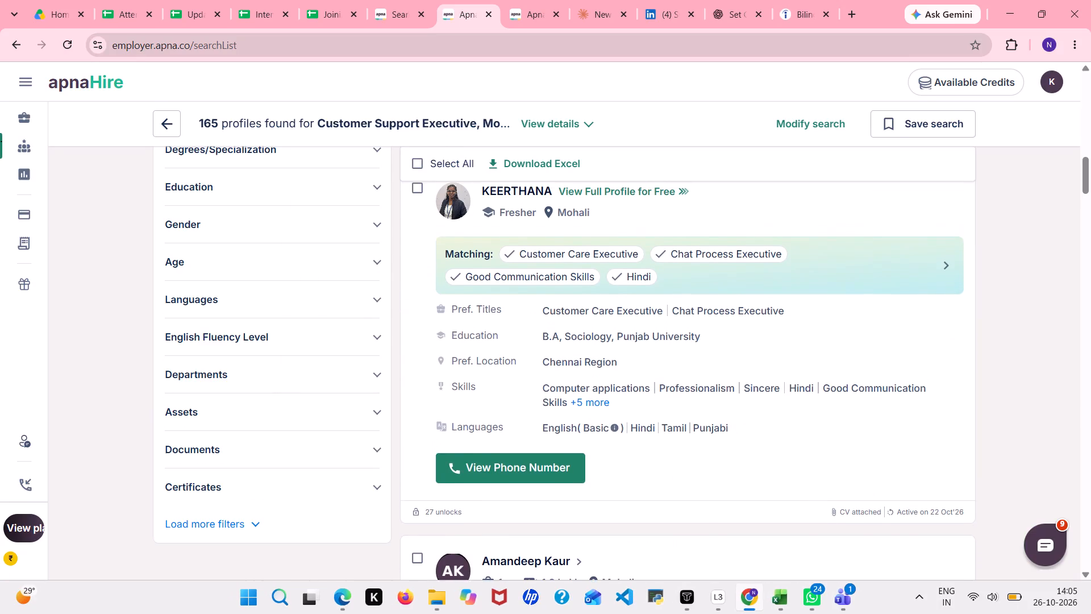
{"action": "scroll", "coordinate": [639, 379], "scroll_direction": "up", "scroll_amount": 1}
{"action": "left_click", "coordinate": [515, 487]}
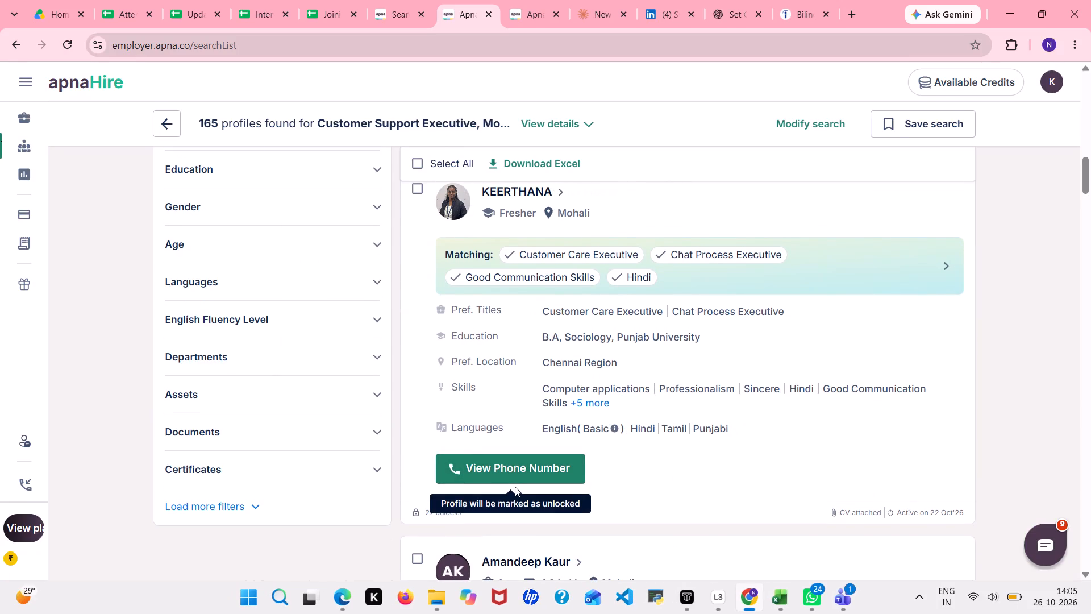
{"action": "left_click", "coordinate": [520, 478]}
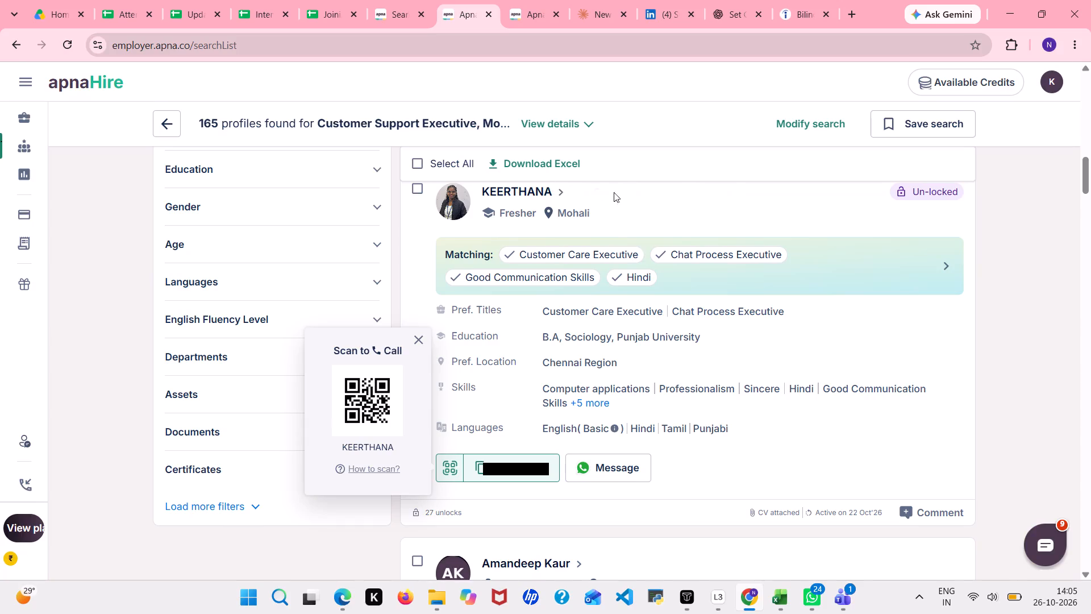
Open the Sociology graduate's full profile and examine her education, skills, preferred location, job preferences, languages and attached CV.
{"action": "left_click", "coordinate": [596, 194]}
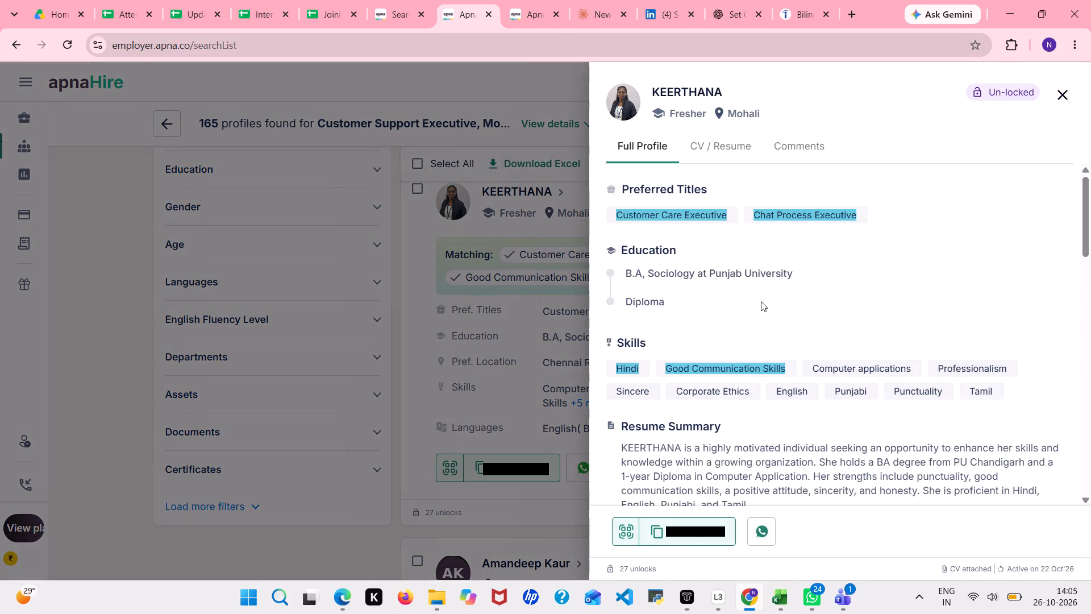
{"action": "scroll", "coordinate": [761, 301], "scroll_direction": "down", "scroll_amount": 2}
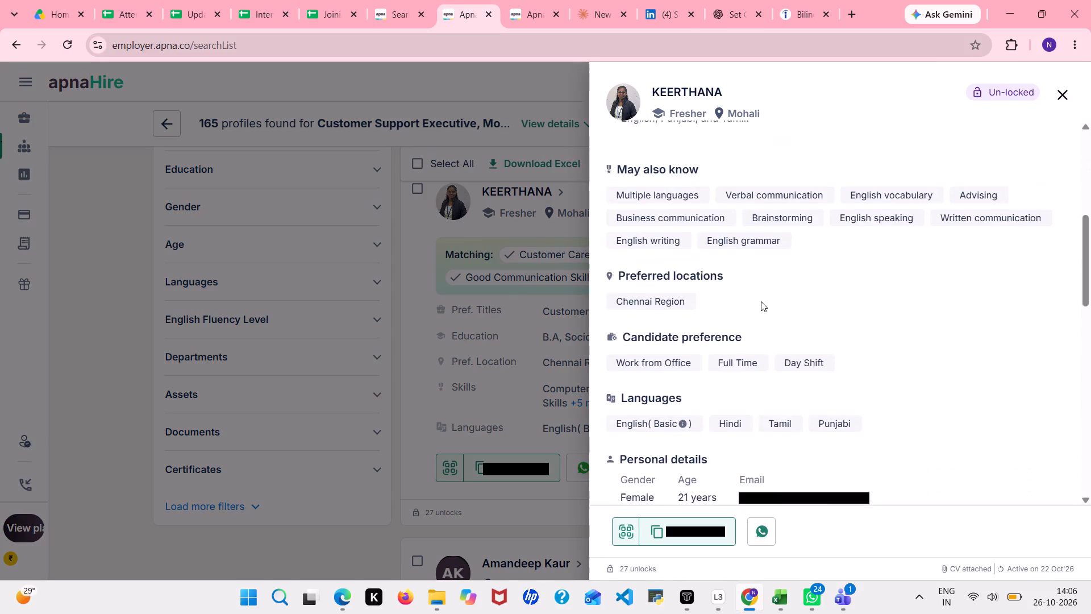
{"action": "scroll", "coordinate": [761, 301], "scroll_direction": "up", "scroll_amount": 2}
{"action": "scroll", "coordinate": [761, 301], "scroll_direction": "down", "scroll_amount": 6}
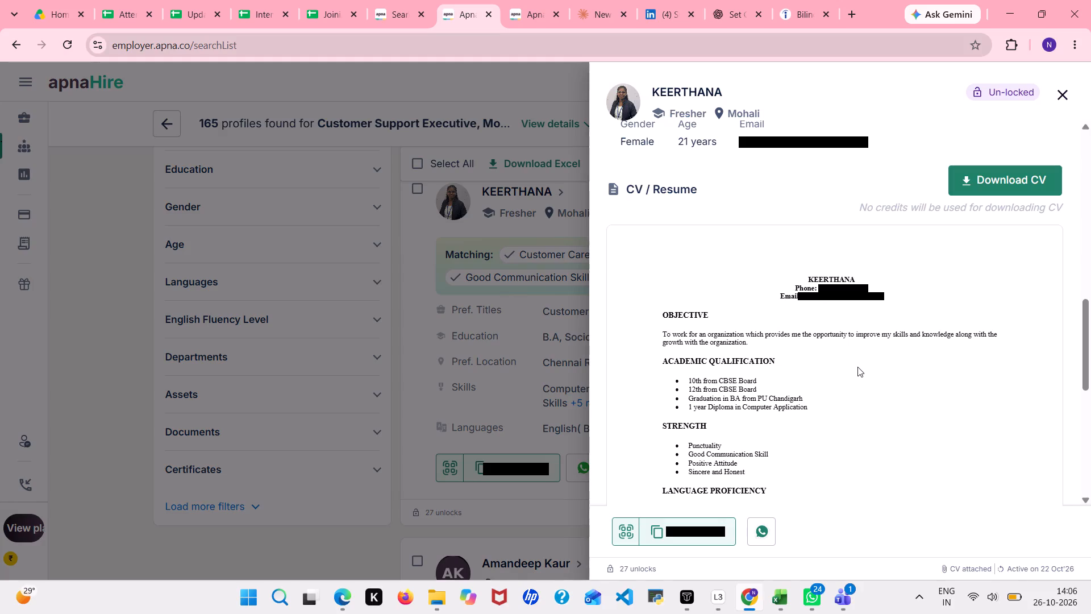
{"action": "scroll", "coordinate": [857, 367], "scroll_direction": "down", "scroll_amount": 3}
{"action": "scroll", "coordinate": [857, 367], "scroll_direction": "up", "scroll_amount": 1}
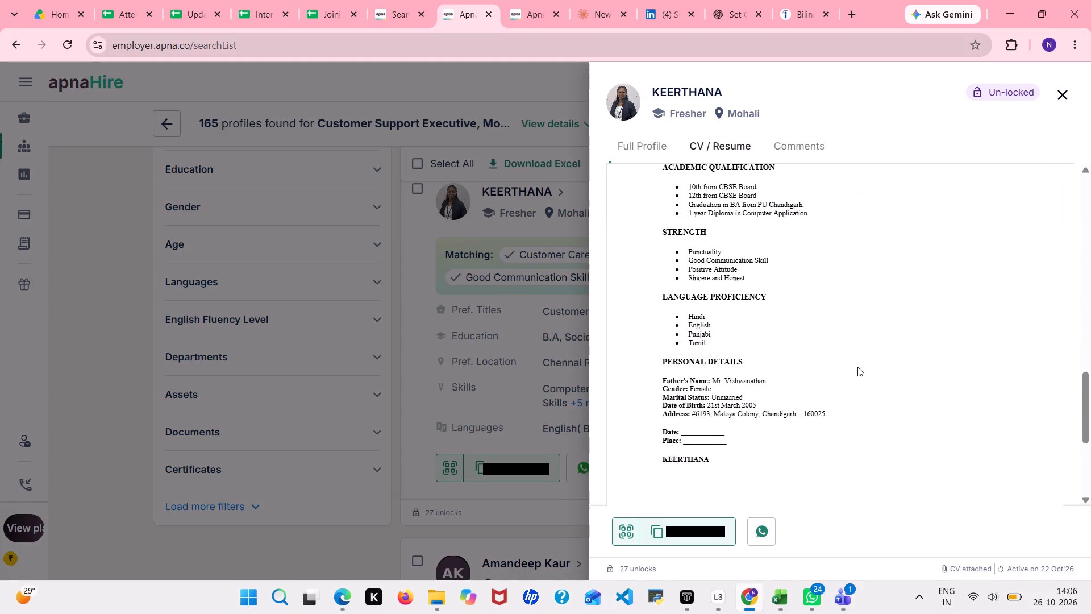
{"action": "scroll", "coordinate": [857, 367], "scroll_direction": "up", "scroll_amount": 2}
{"action": "scroll", "coordinate": [802, 271], "scroll_direction": "up", "scroll_amount": 1}
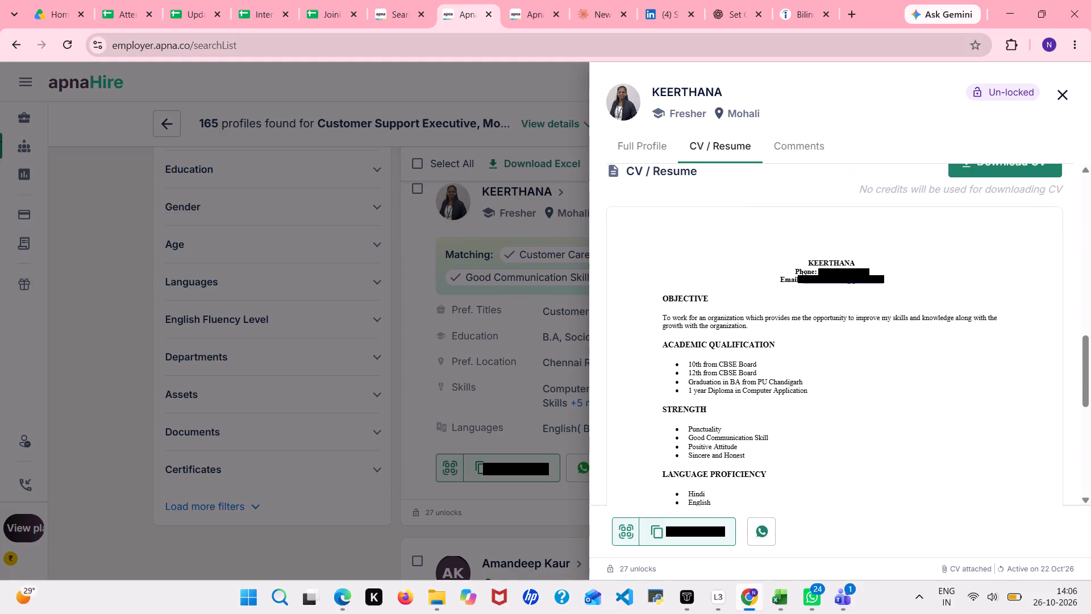
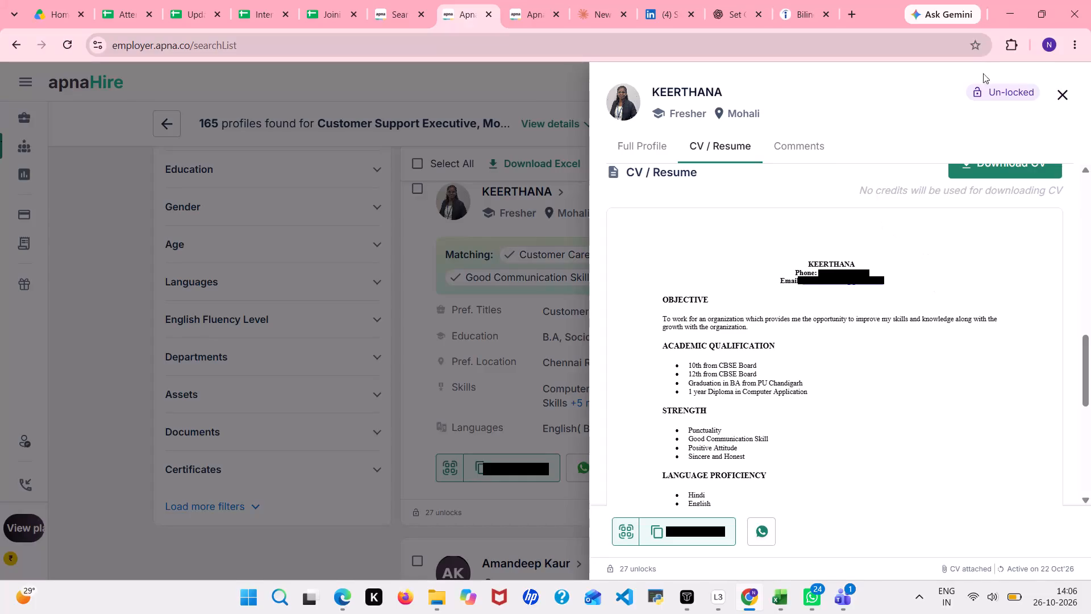
Close the open profile and request the phone number of the 12th Pass Mohali fresher matched to Customer Support - BPO / Voice / Blended.
{"action": "left_click", "coordinate": [1060, 95]}
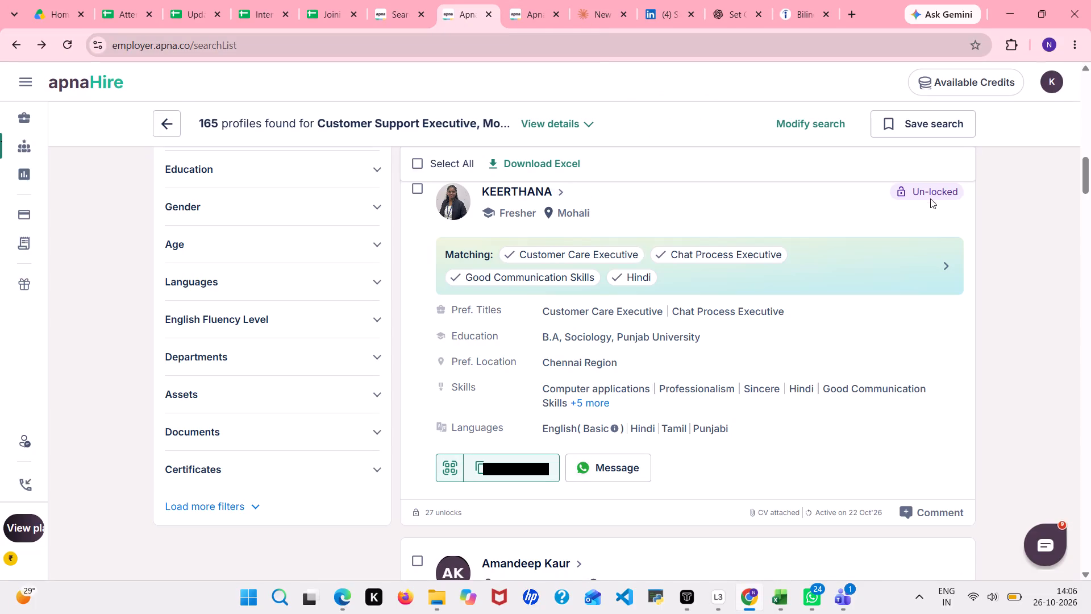
{"action": "scroll", "coordinate": [875, 310], "scroll_direction": "down", "scroll_amount": 4}
{"action": "scroll", "coordinate": [875, 310], "scroll_direction": "up", "scroll_amount": 1}
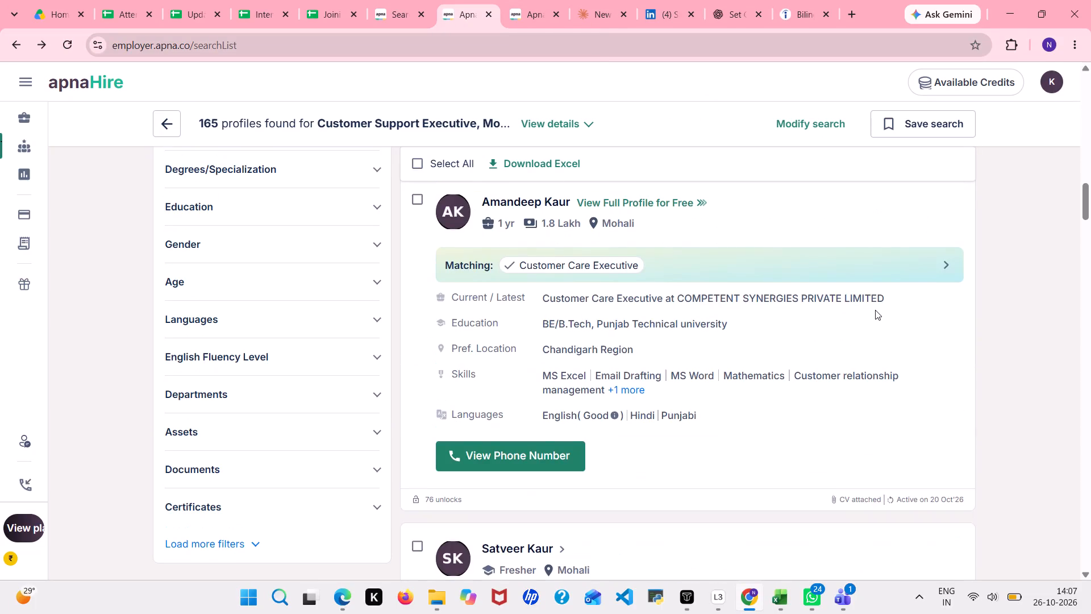
{"action": "scroll", "coordinate": [875, 310], "scroll_direction": "up", "scroll_amount": 1}
{"action": "scroll", "coordinate": [875, 310], "scroll_direction": "down", "scroll_amount": 3}
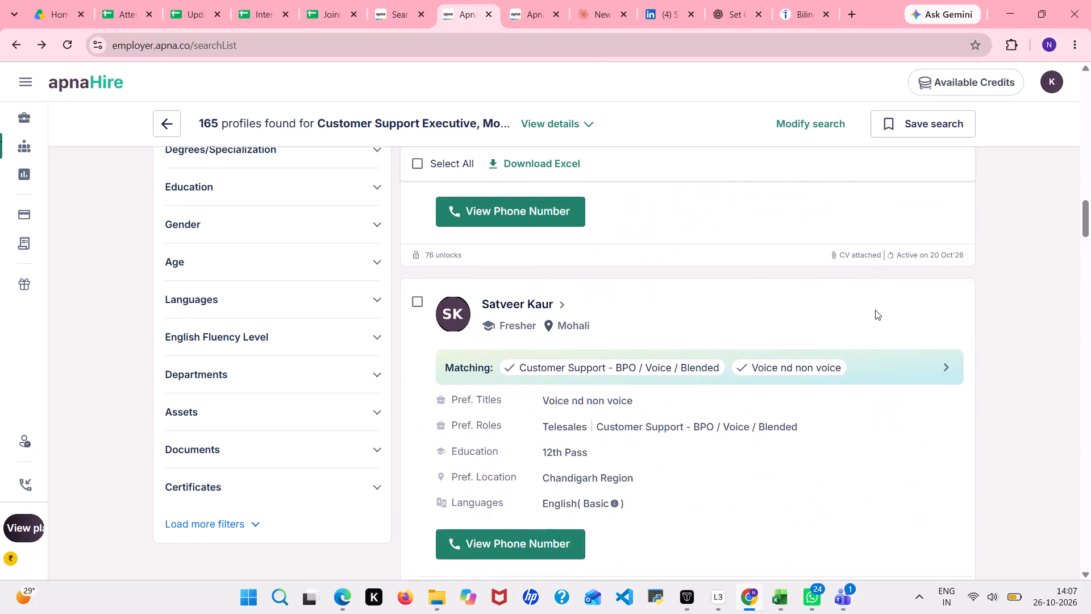
{"action": "scroll", "coordinate": [875, 310], "scroll_direction": "down", "scroll_amount": 1}
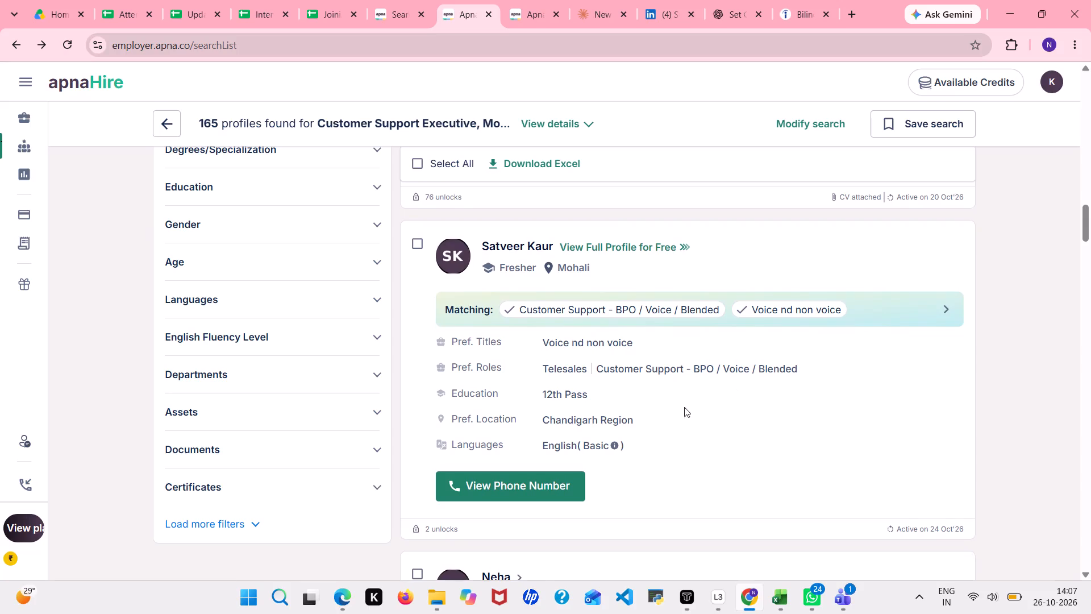
{"action": "left_click", "coordinate": [561, 494]}
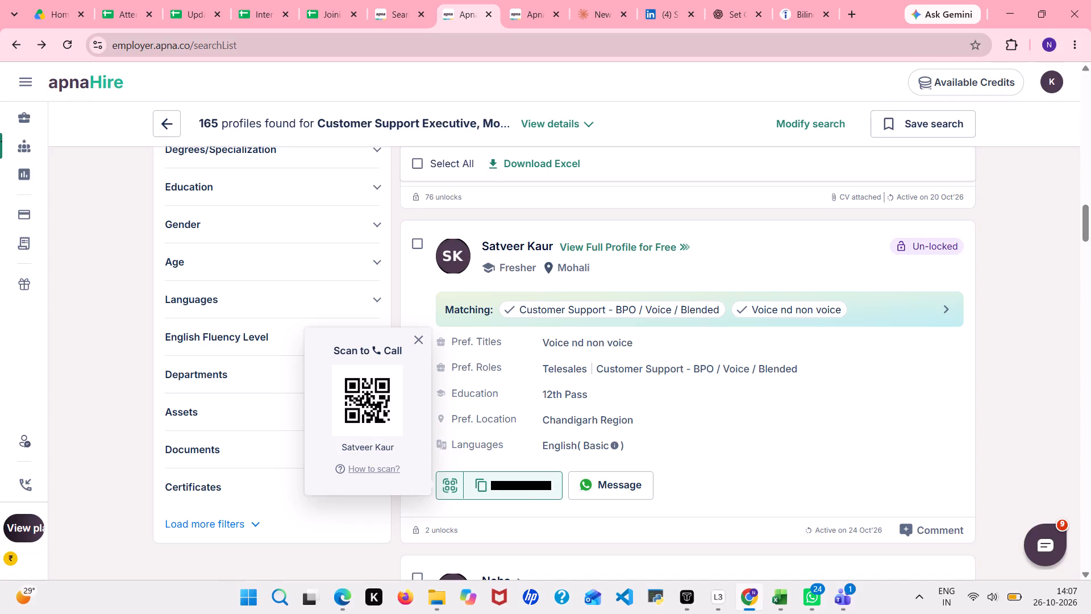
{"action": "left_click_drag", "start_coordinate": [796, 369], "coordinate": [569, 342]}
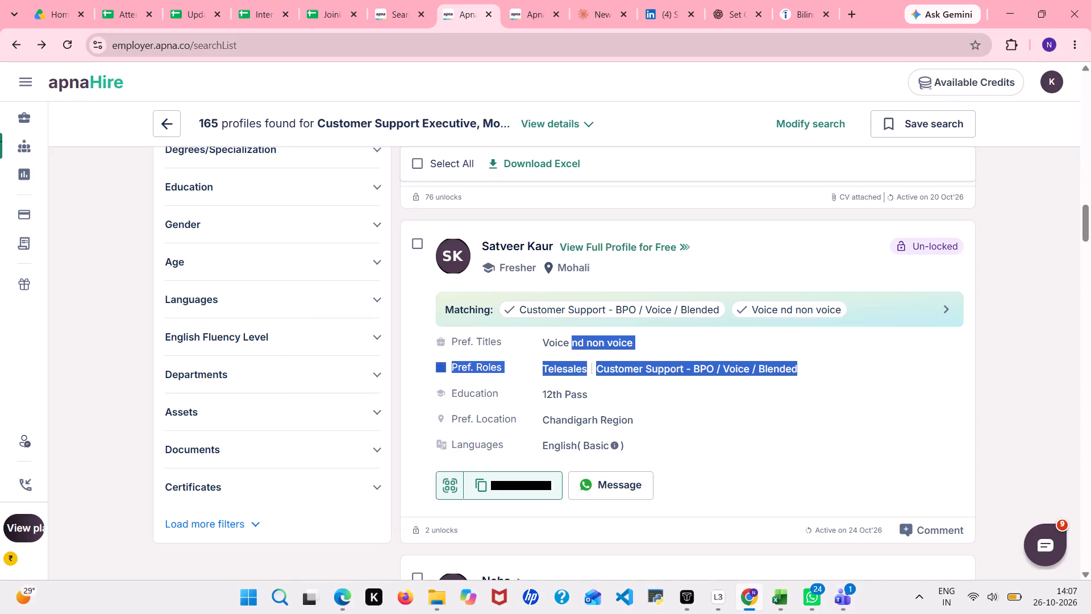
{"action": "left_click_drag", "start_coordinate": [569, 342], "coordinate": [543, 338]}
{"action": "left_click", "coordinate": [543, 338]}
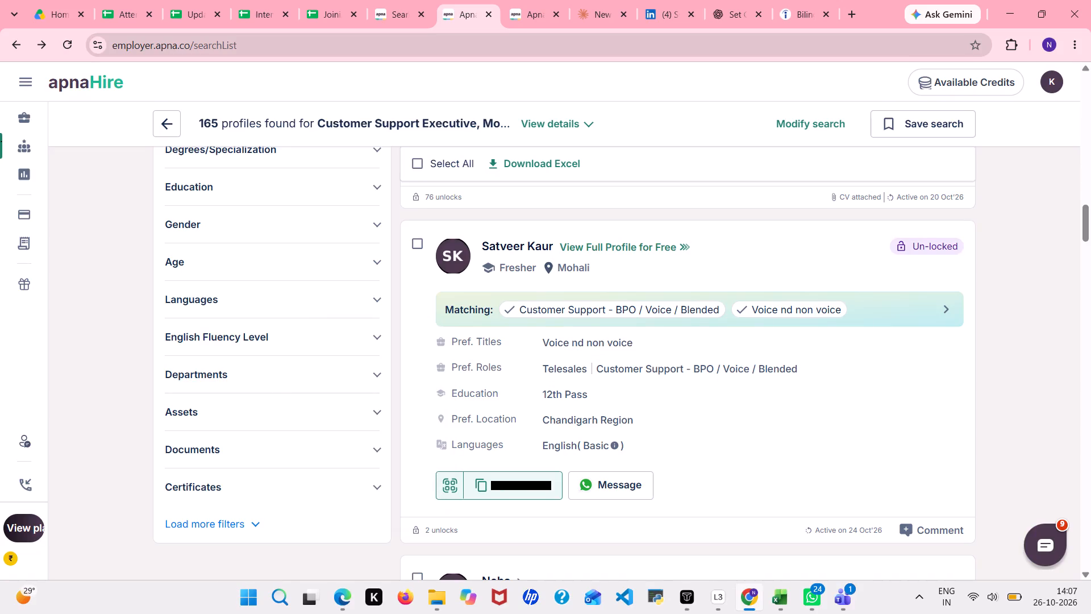
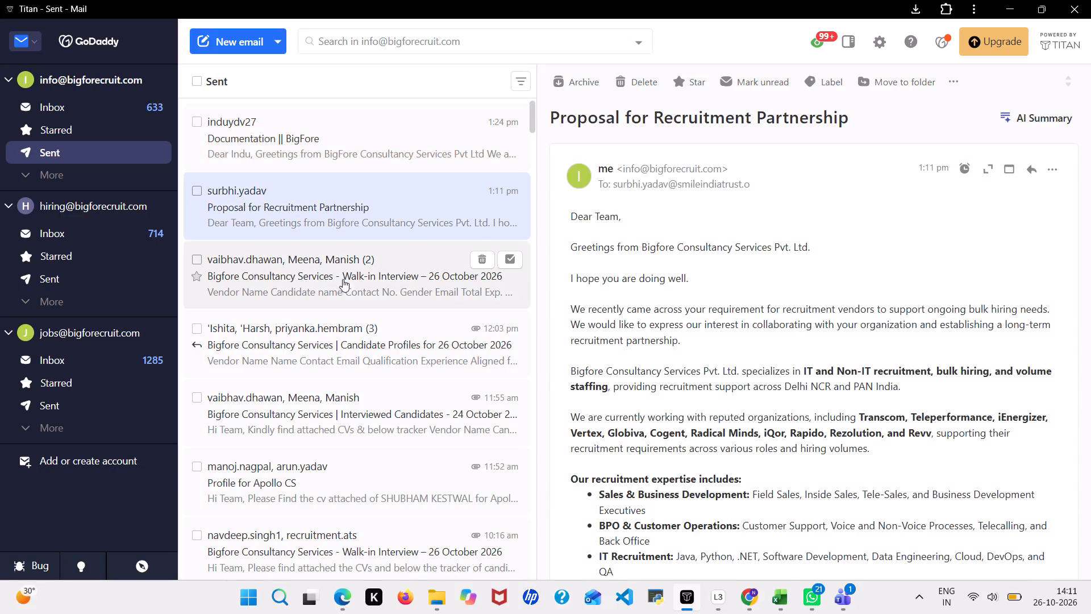
Review the sent Walk-in Interview – 26 October 2026 candidate tracker email and the Documentation || BigFore joining documents email.
{"action": "left_click", "coordinate": [343, 281]}
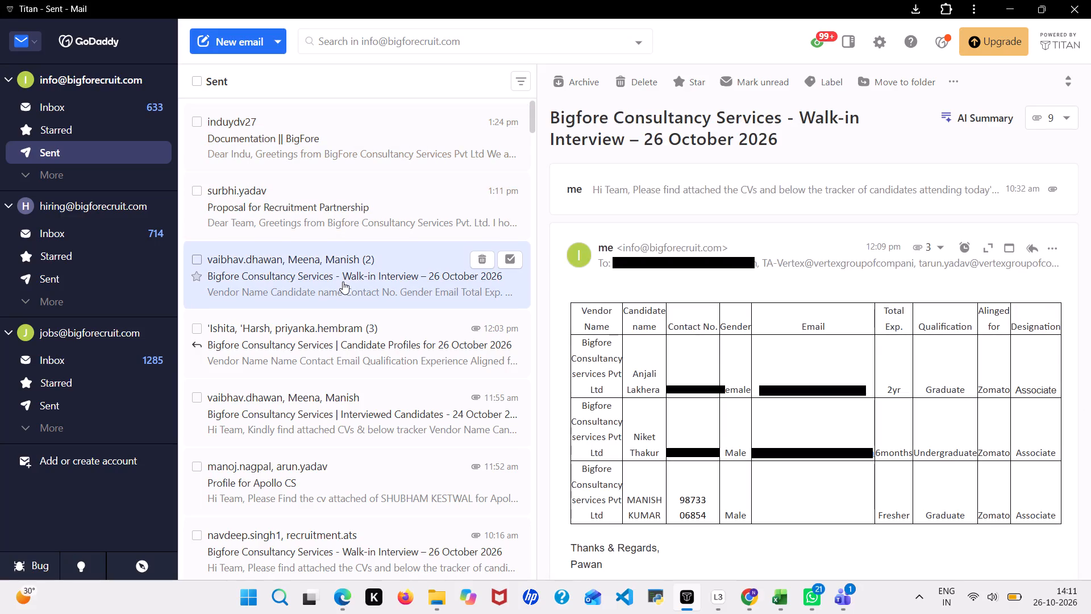
{"action": "left_click", "coordinate": [349, 170]}
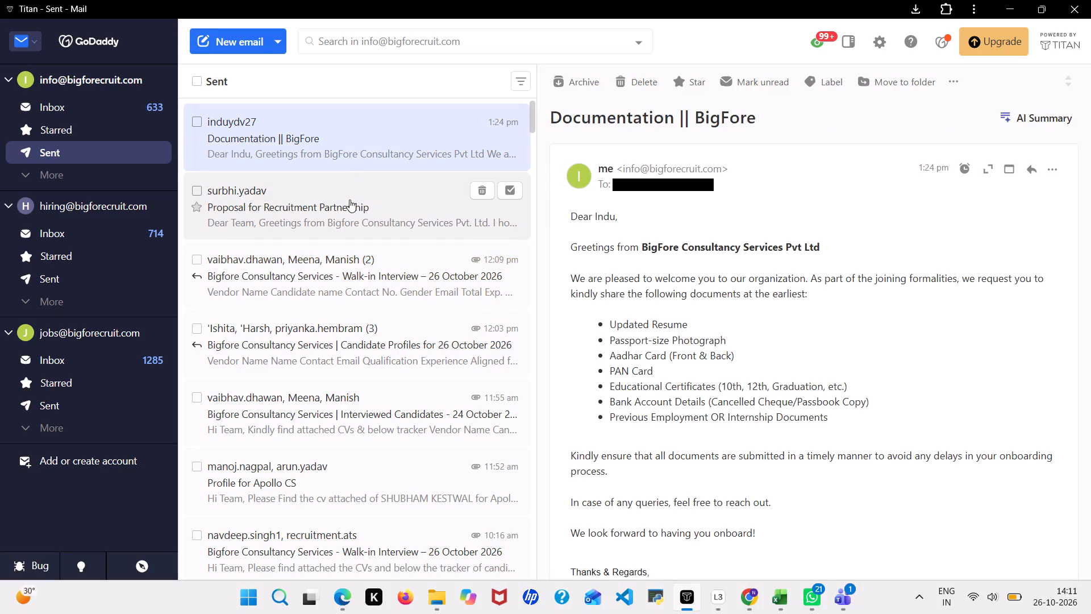
{"action": "scroll", "coordinate": [660, 329], "scroll_direction": "down", "scroll_amount": 1}
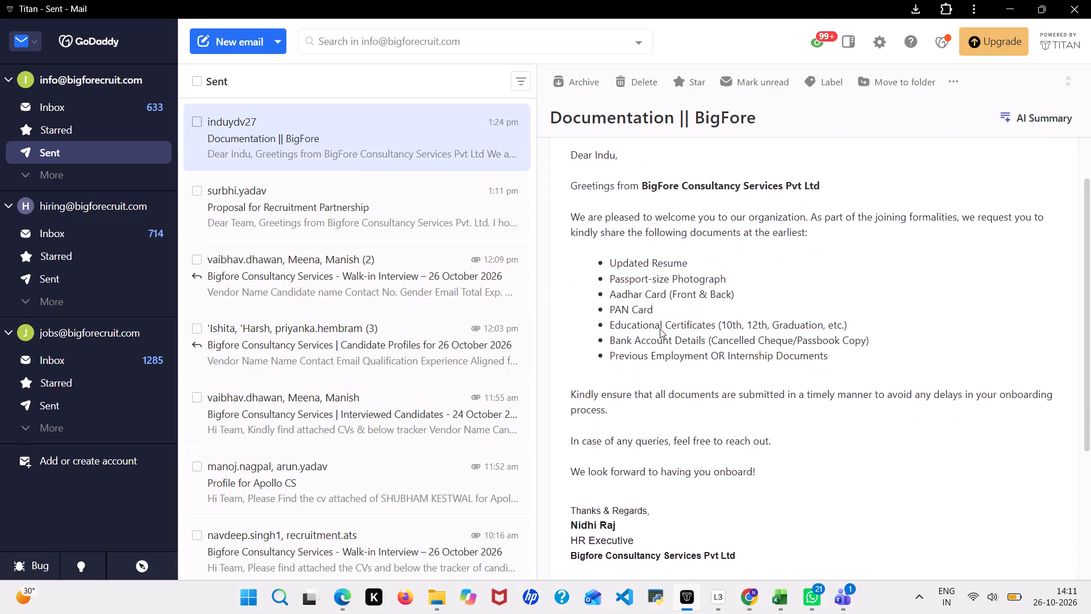
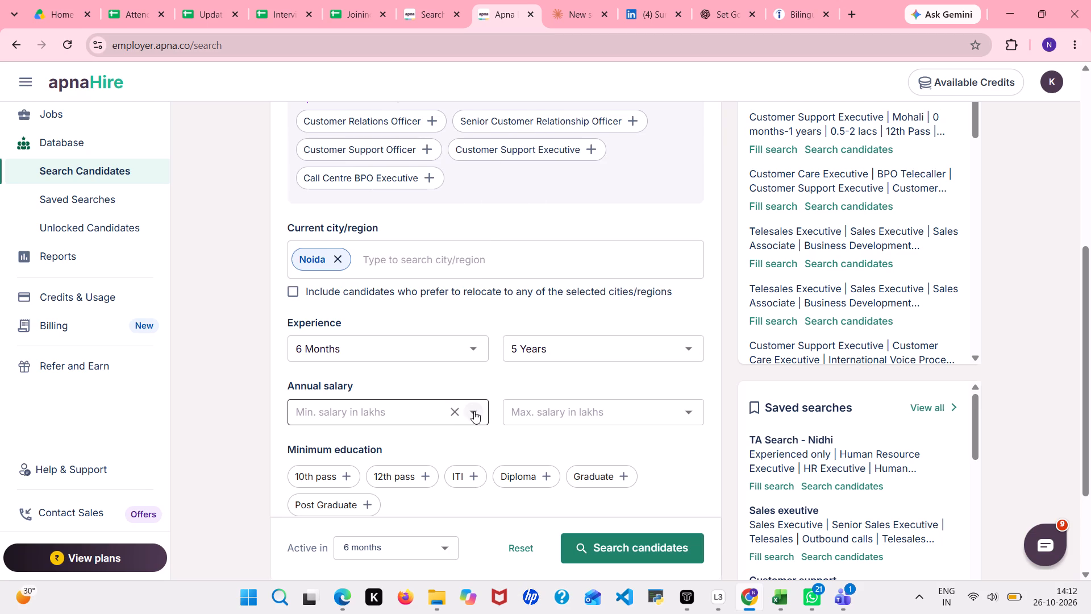
{"action": "left_click", "coordinate": [474, 411]}
{"action": "left_click", "coordinate": [364, 232]}
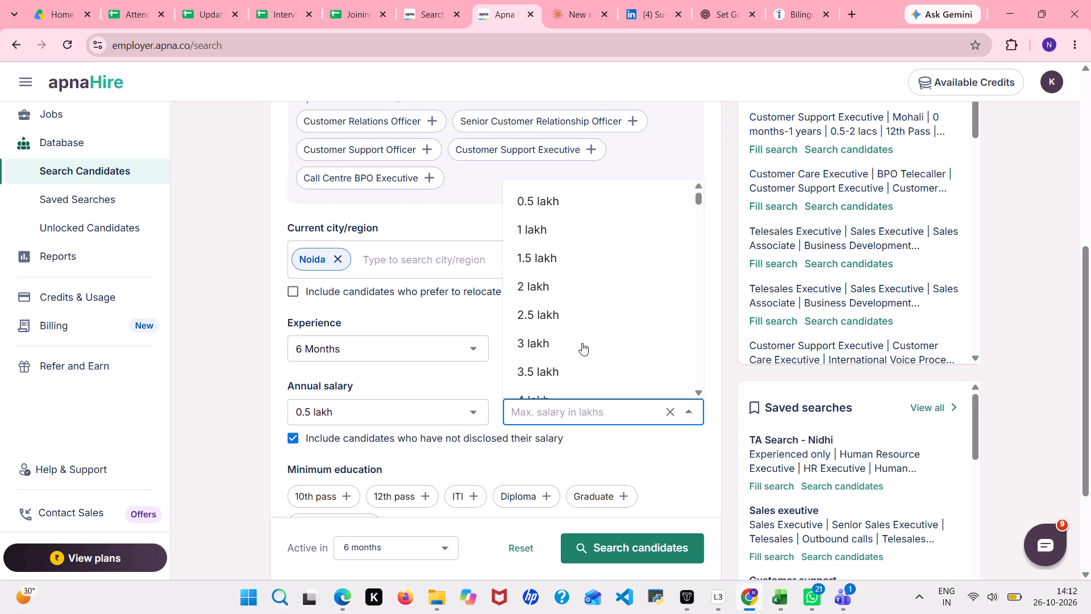
{"action": "scroll", "coordinate": [582, 343], "scroll_direction": "down", "scroll_amount": 1}
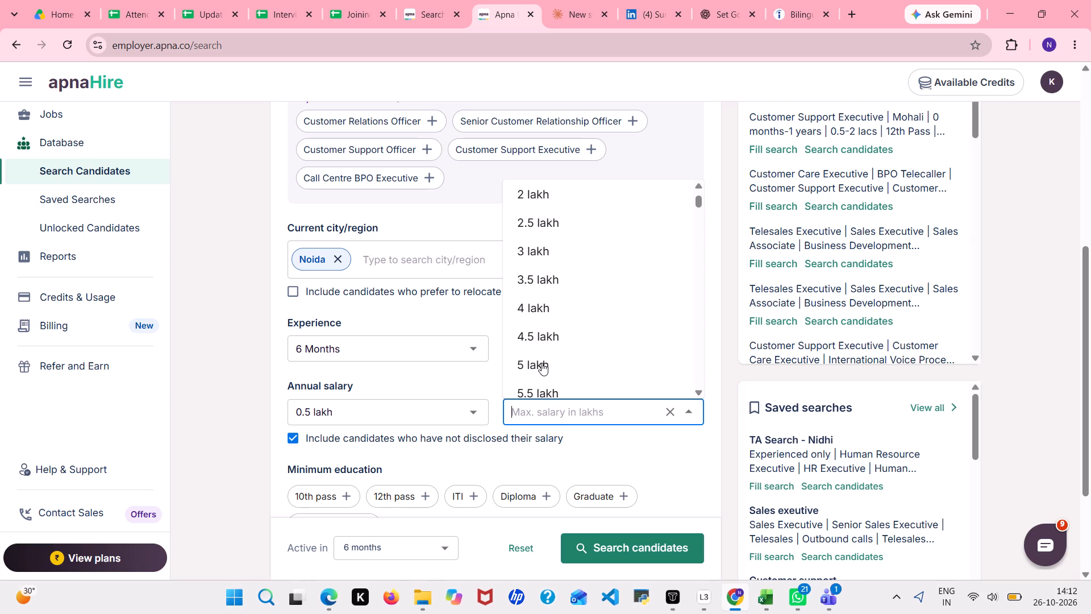
{"action": "left_click", "coordinate": [542, 363]}
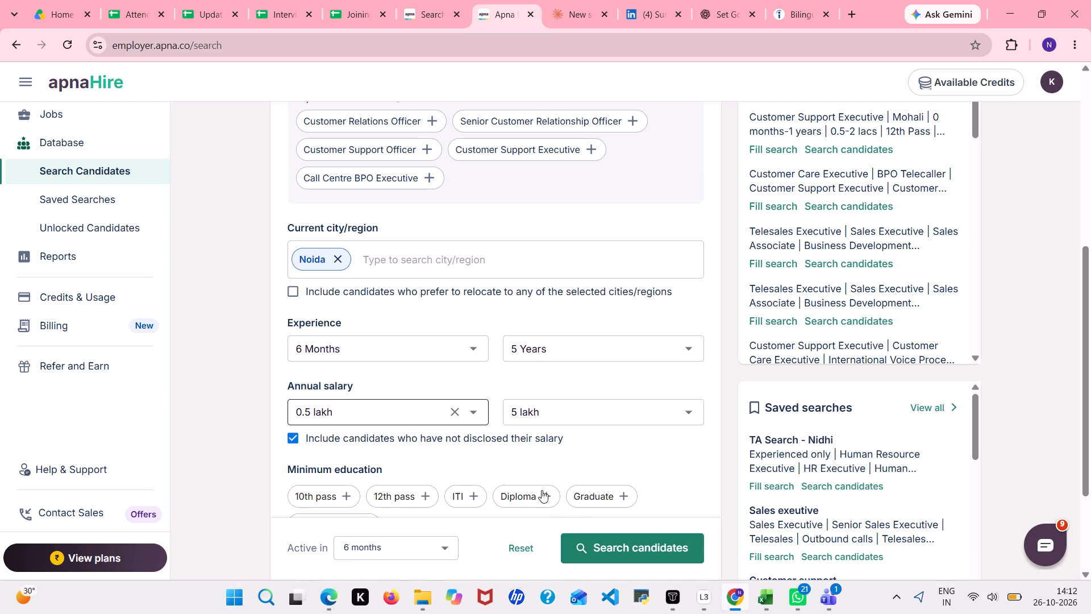
Set the minimum education to Graduate and run the candidate search.
{"action": "left_click", "coordinate": [574, 502]}
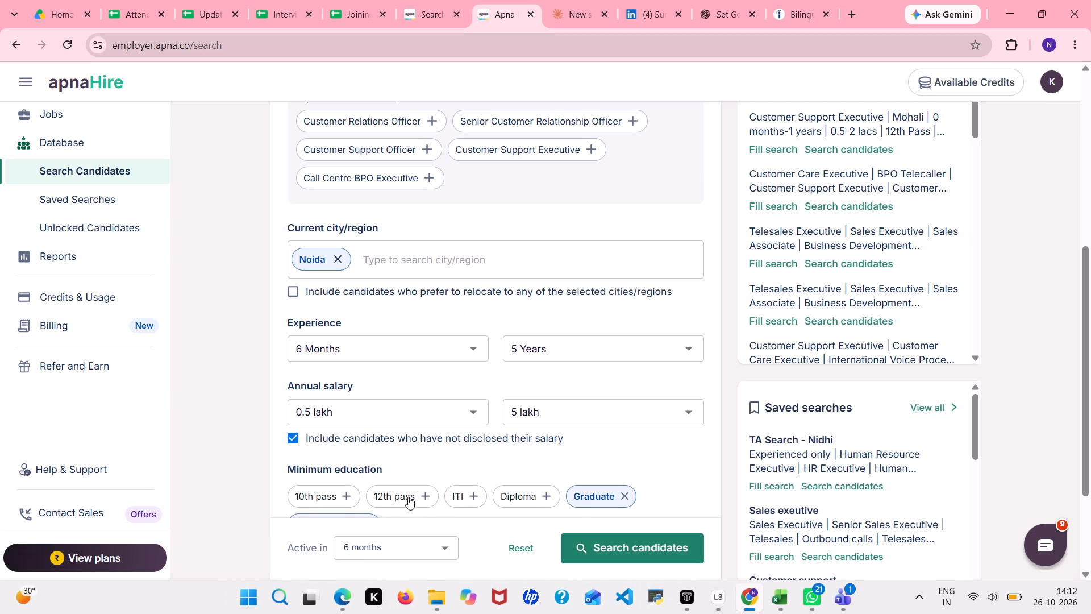
{"action": "scroll", "coordinate": [549, 493], "scroll_direction": "down", "scroll_amount": 1}
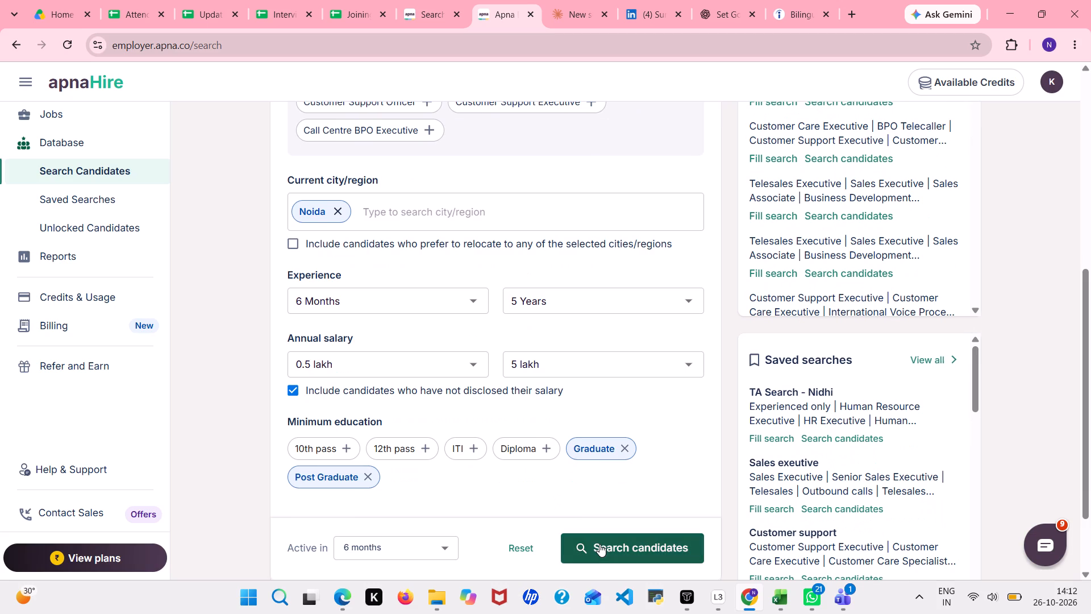
{"action": "left_click", "coordinate": [599, 544]}
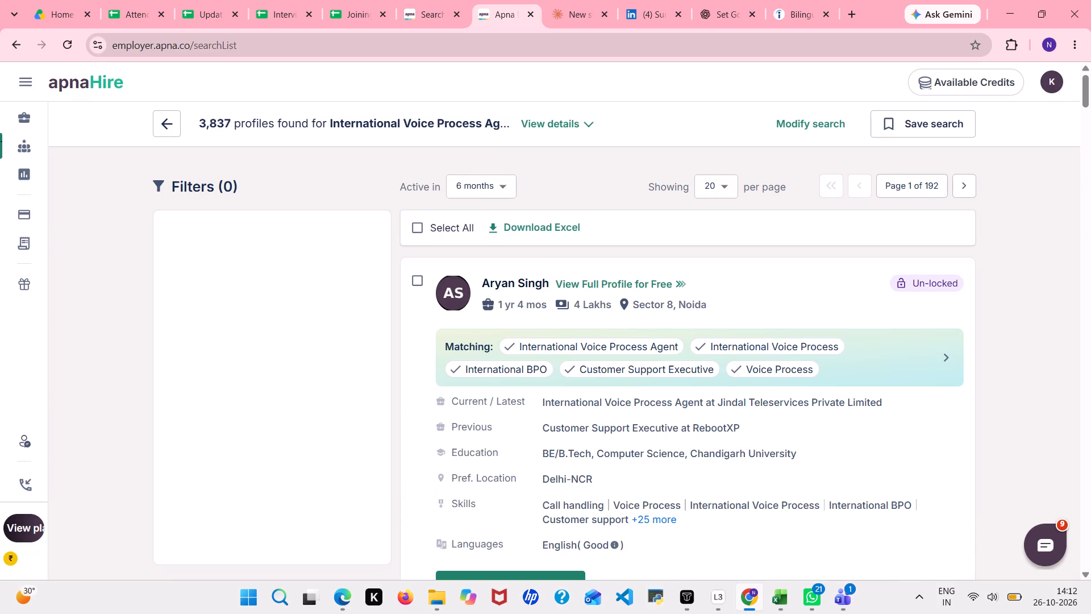
Look through the first Noida search results, comparing the candidates' current roles, experience, salary and languages.
{"action": "scroll", "coordinate": [599, 544], "scroll_direction": "down", "scroll_amount": 1}
{"action": "scroll", "coordinate": [591, 460], "scroll_direction": "down", "scroll_amount": 3}
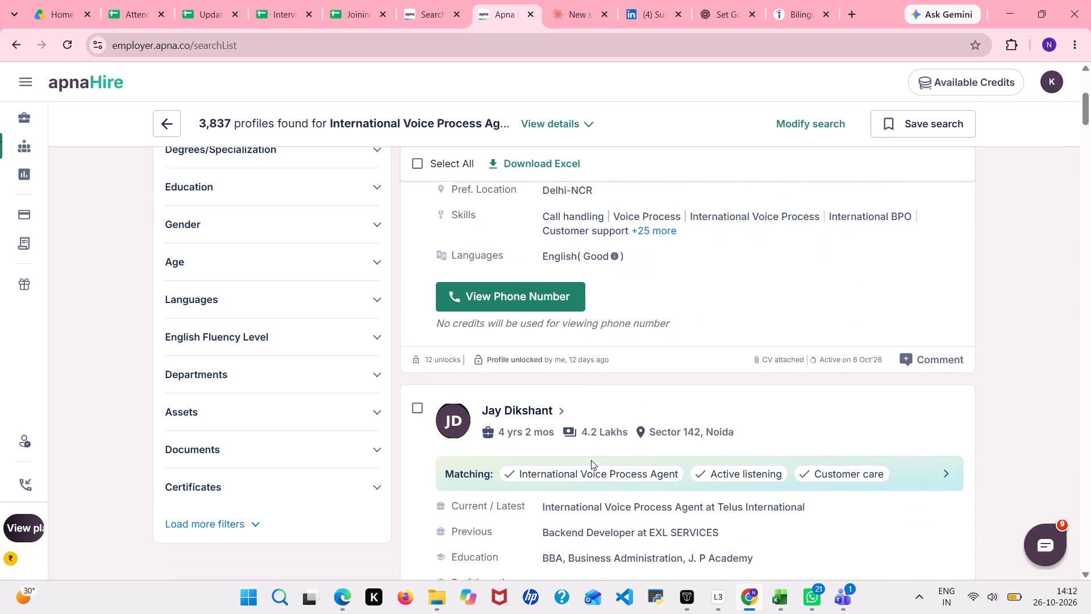
{"action": "scroll", "coordinate": [591, 460], "scroll_direction": "down", "scroll_amount": 1}
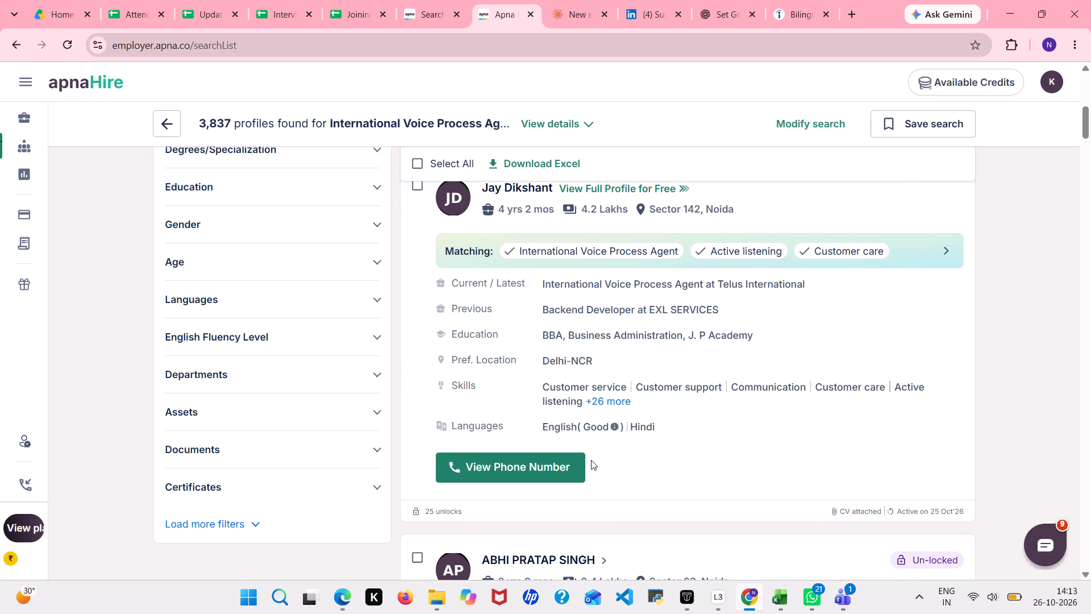
{"action": "scroll", "coordinate": [659, 349], "scroll_direction": "down", "scroll_amount": 2}
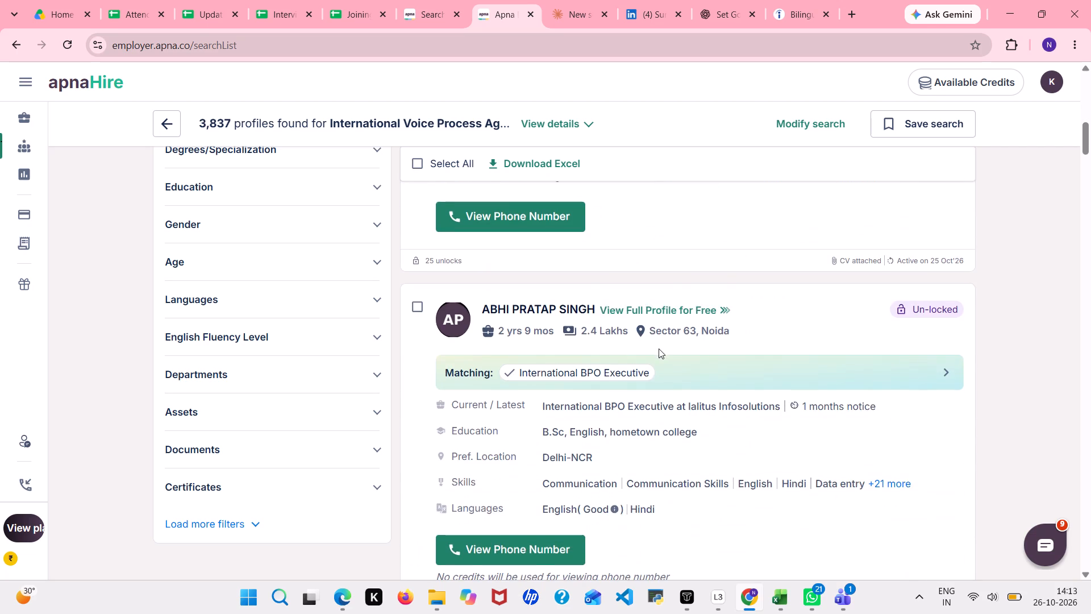
{"action": "scroll", "coordinate": [659, 349], "scroll_direction": "down", "scroll_amount": 2}
{"action": "scroll", "coordinate": [659, 349], "scroll_direction": "up", "scroll_amount": 1}
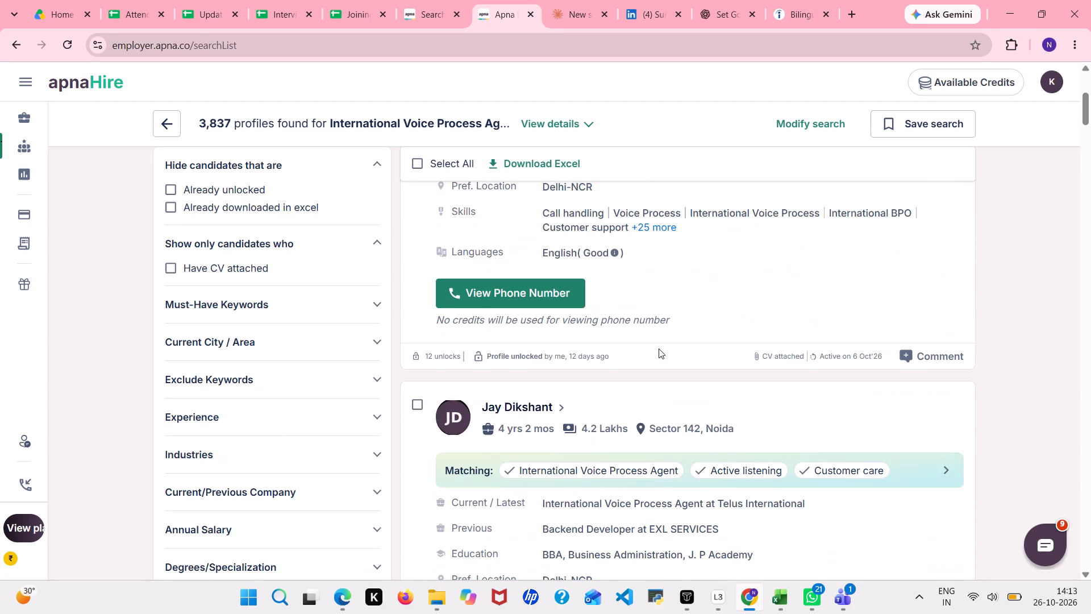
{"action": "scroll", "coordinate": [659, 349], "scroll_direction": "down", "scroll_amount": 7}
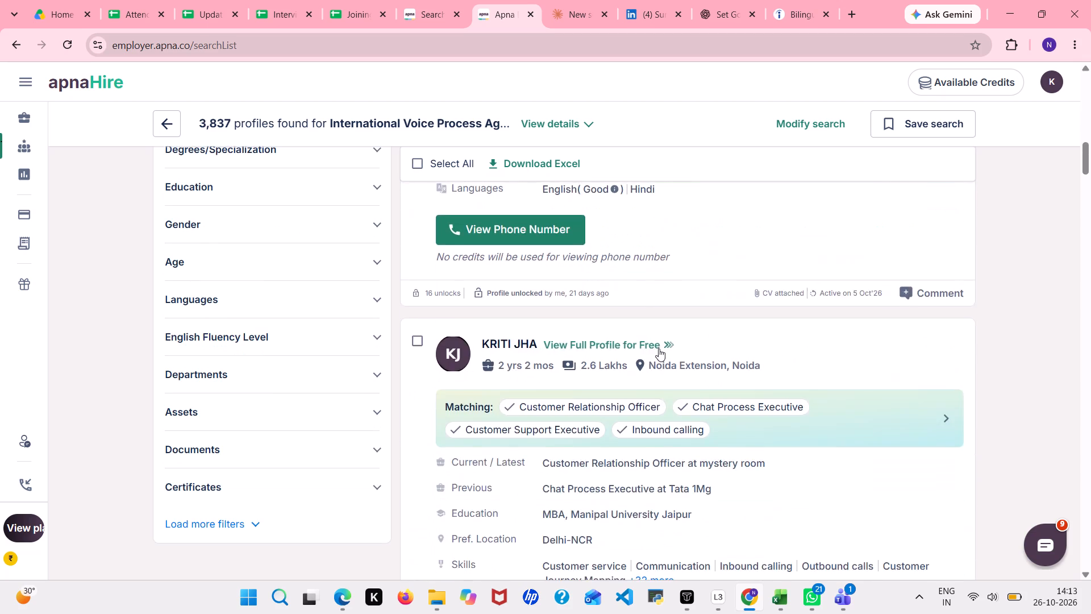
{"action": "scroll", "coordinate": [659, 349], "scroll_direction": "down", "scroll_amount": 2}
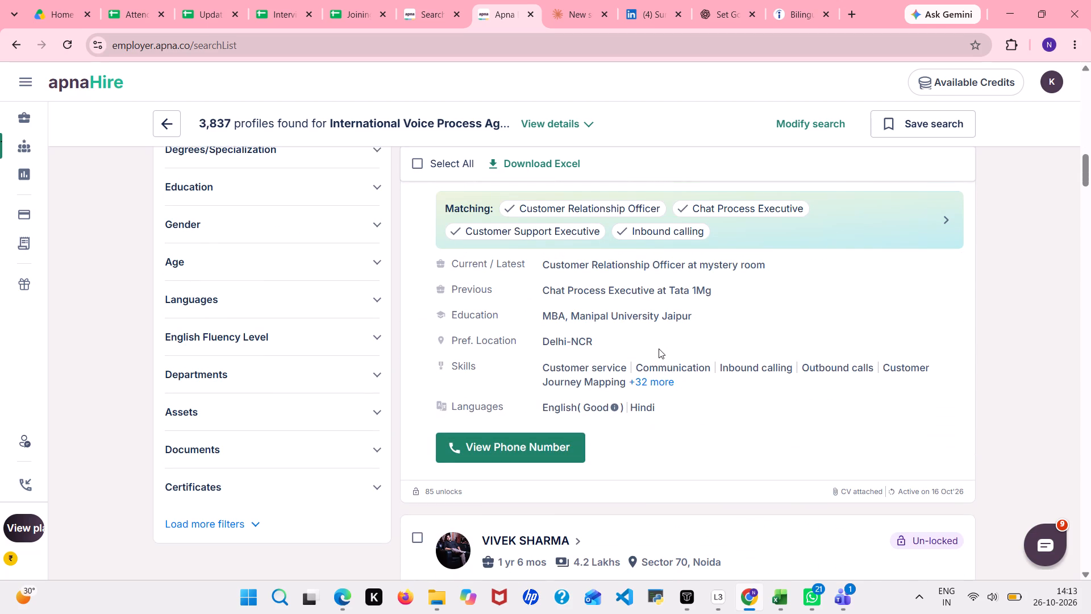
{"action": "scroll", "coordinate": [659, 349], "scroll_direction": "up", "scroll_amount": 1}
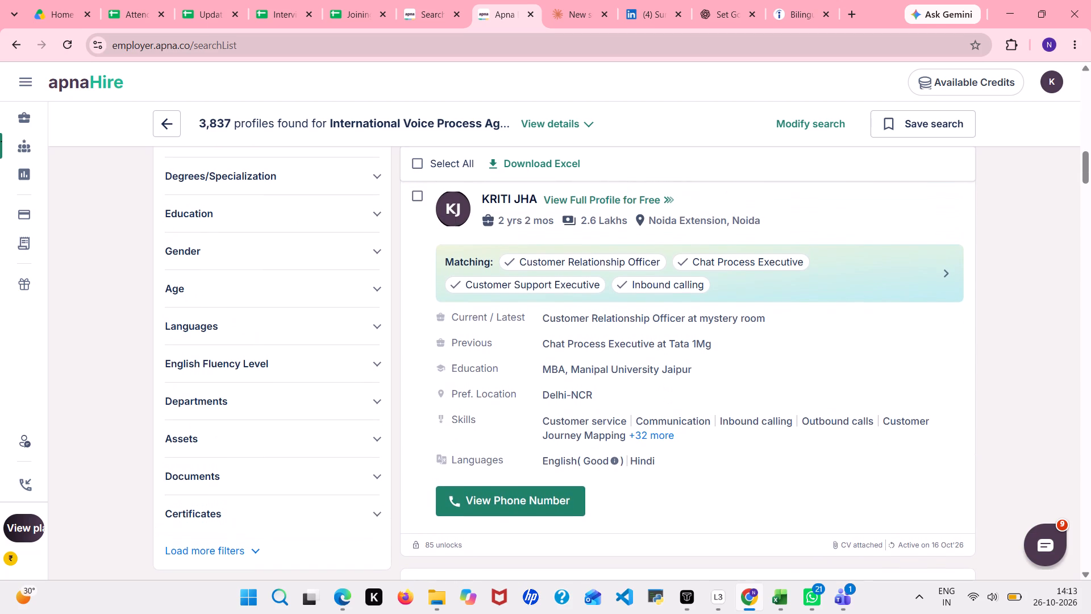
Open the full profile of the Customer Relationship Officer at mystery room and examine the departments, education, skills and resume summary.
{"action": "left_click", "coordinate": [592, 200]}
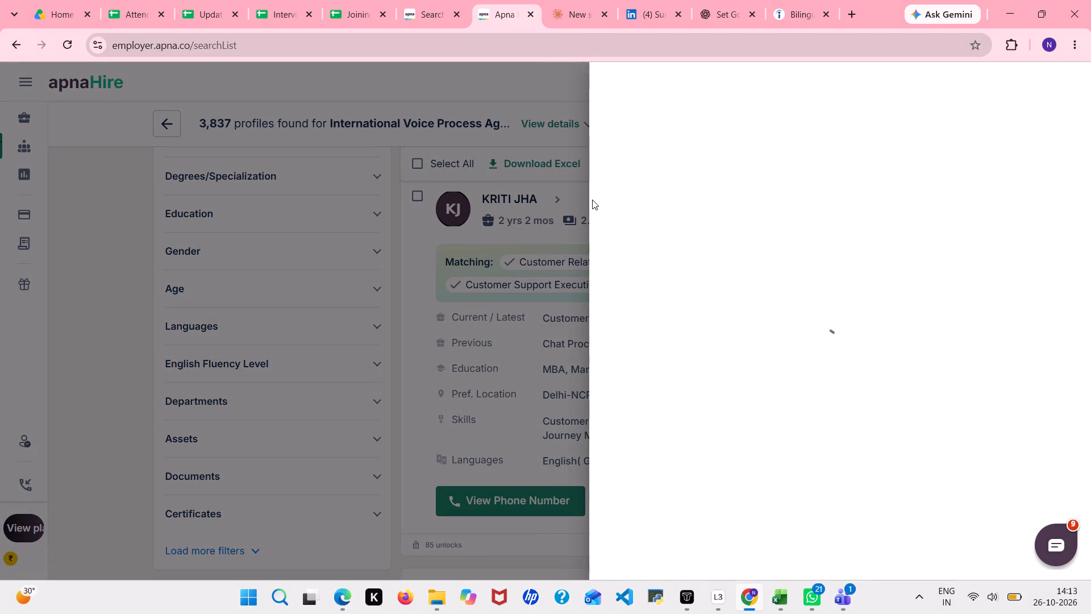
{"action": "scroll", "coordinate": [785, 320], "scroll_direction": "down", "scroll_amount": 1}
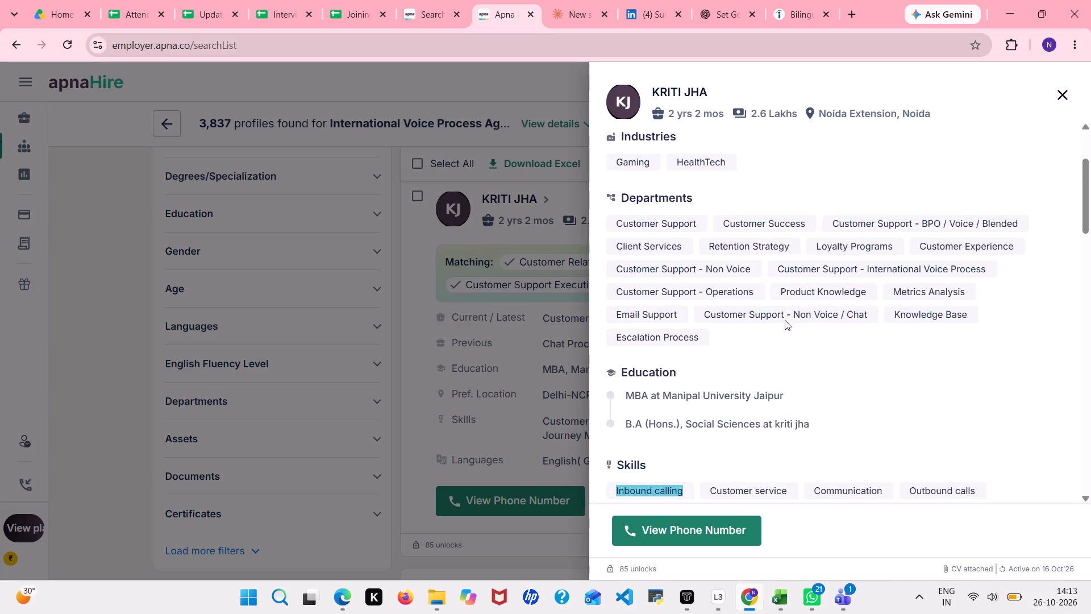
{"action": "scroll", "coordinate": [785, 320], "scroll_direction": "down", "scroll_amount": 4}
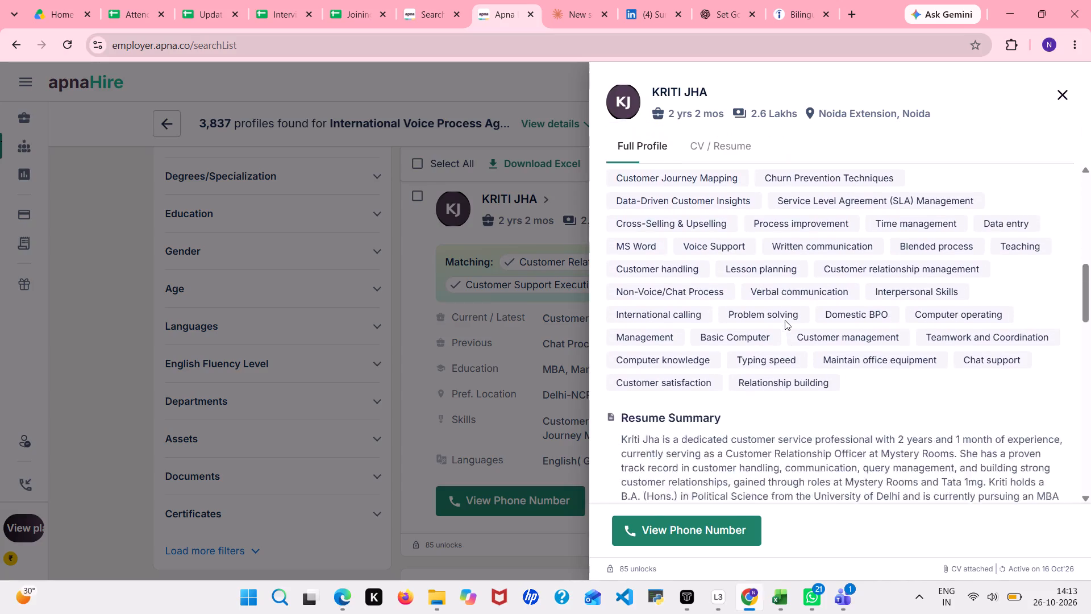
{"action": "scroll", "coordinate": [785, 320], "scroll_direction": "down", "scroll_amount": 4}
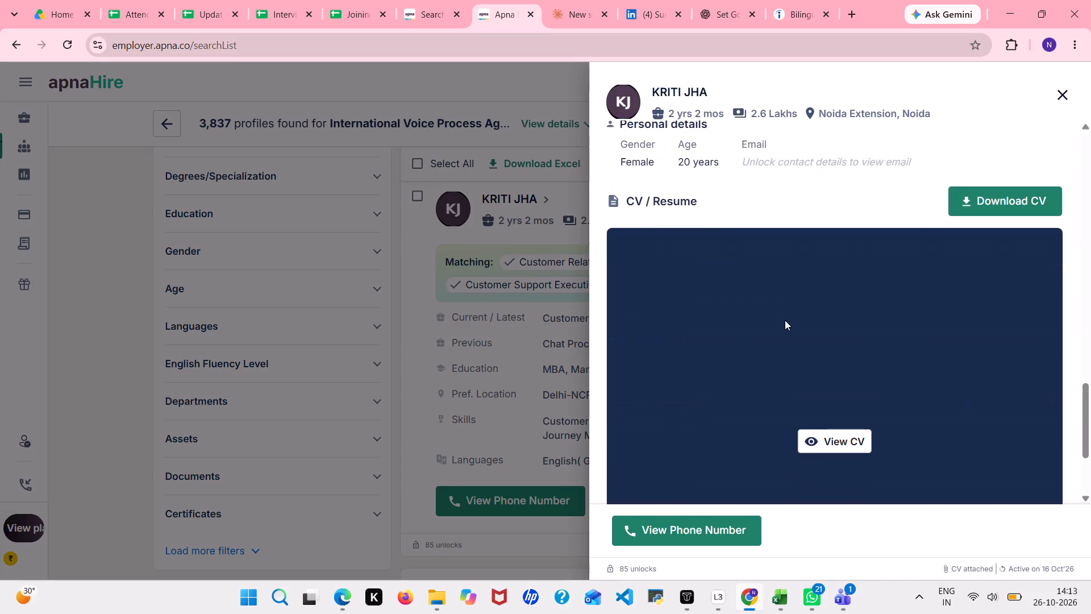
{"action": "scroll", "coordinate": [785, 320], "scroll_direction": "down", "scroll_amount": 1}
Unlock this candidate's CV for viewing and read through its professional summary and work experience.
{"action": "left_click", "coordinate": [848, 443]}
{"action": "scroll", "coordinate": [788, 372], "scroll_direction": "down", "scroll_amount": 1}
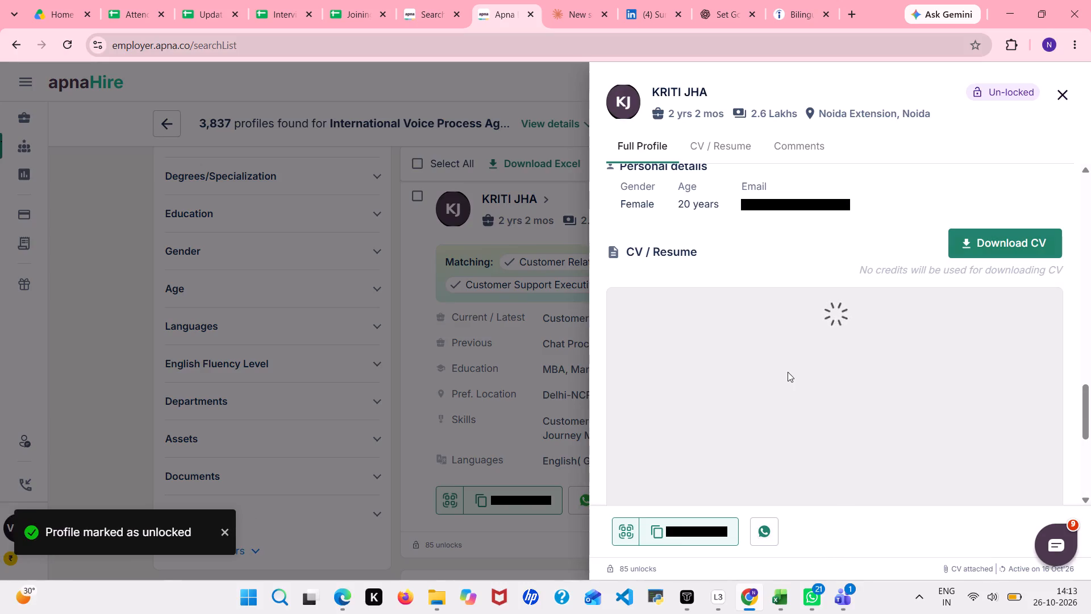
{"action": "scroll", "coordinate": [788, 372], "scroll_direction": "down", "scroll_amount": 2}
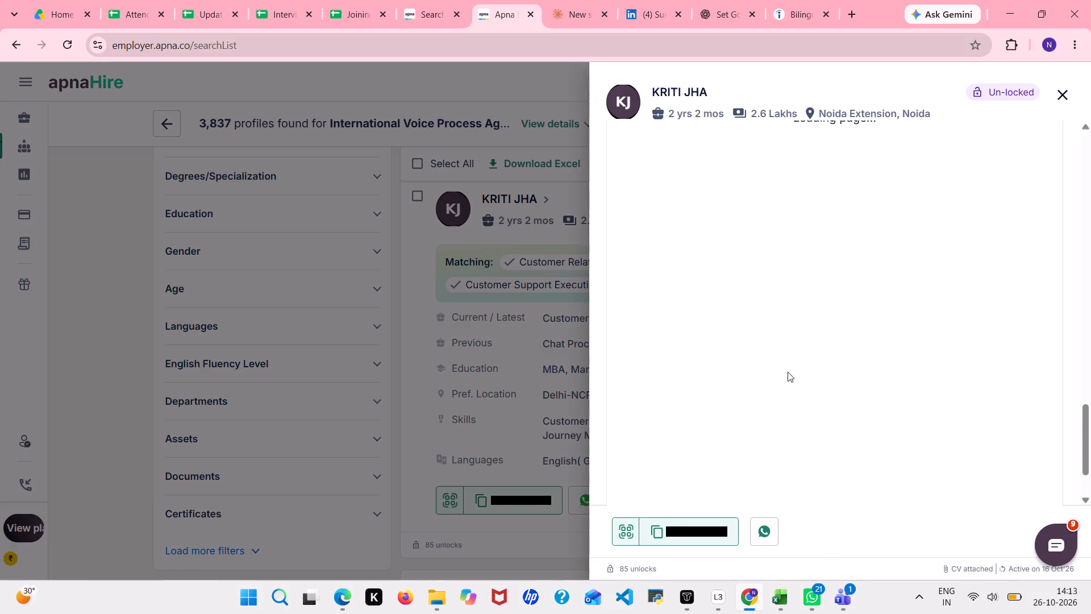
{"action": "scroll", "coordinate": [788, 372], "scroll_direction": "down", "scroll_amount": 1}
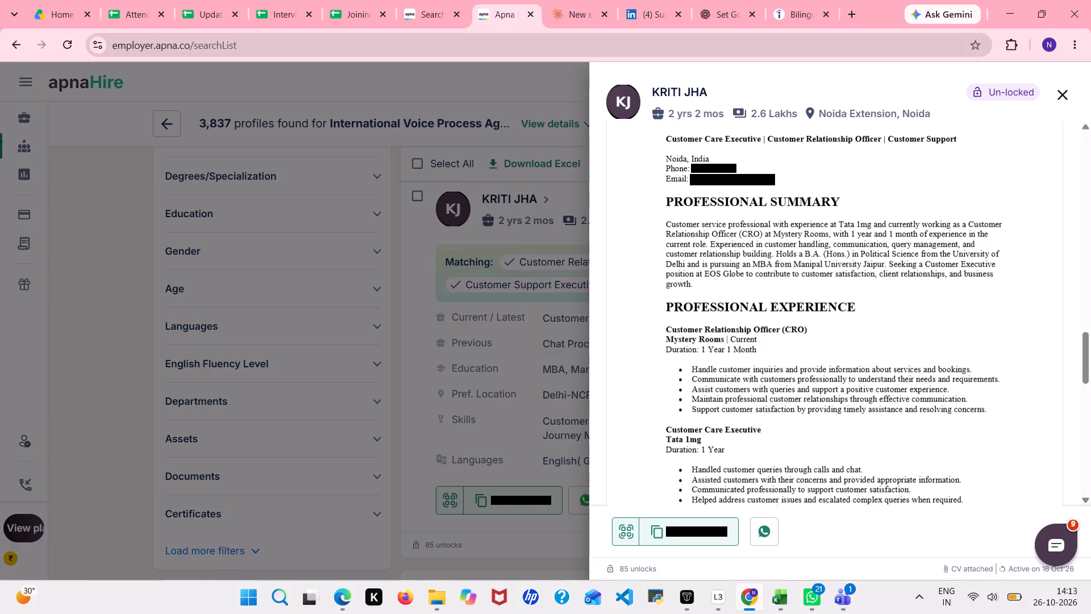
{"action": "scroll", "coordinate": [780, 387], "scroll_direction": "down", "scroll_amount": 2}
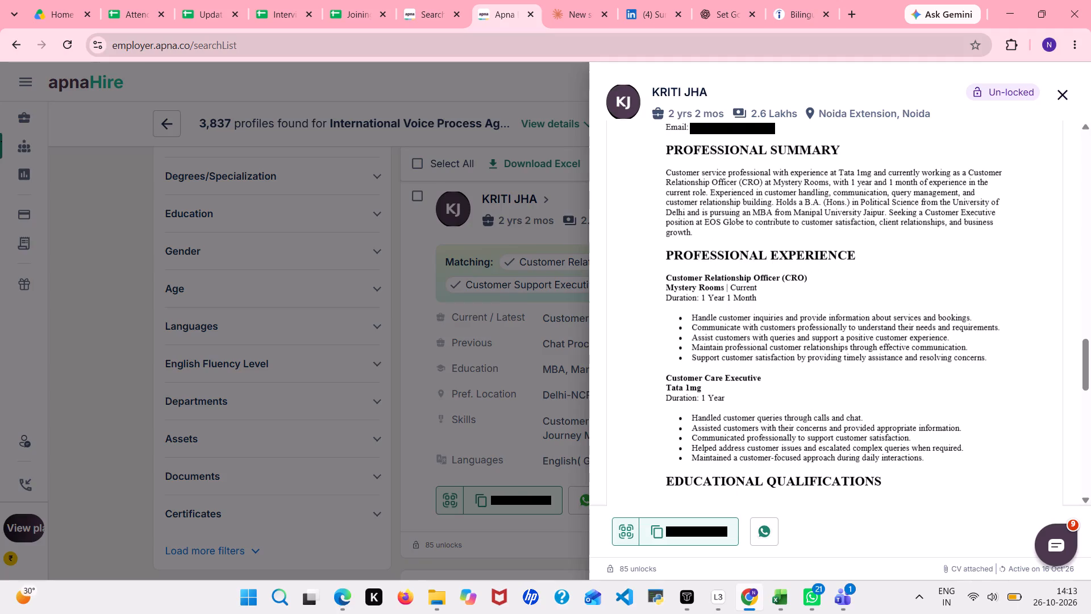
{"action": "scroll", "coordinate": [810, 358], "scroll_direction": "up", "scroll_amount": 2}
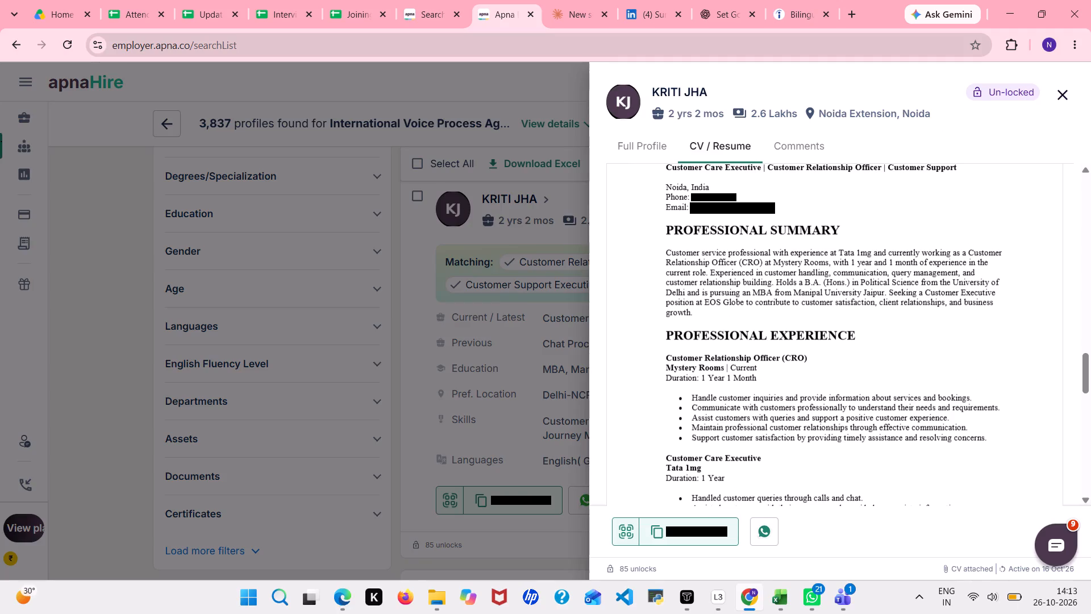
{"action": "left_click", "coordinate": [902, 275]}
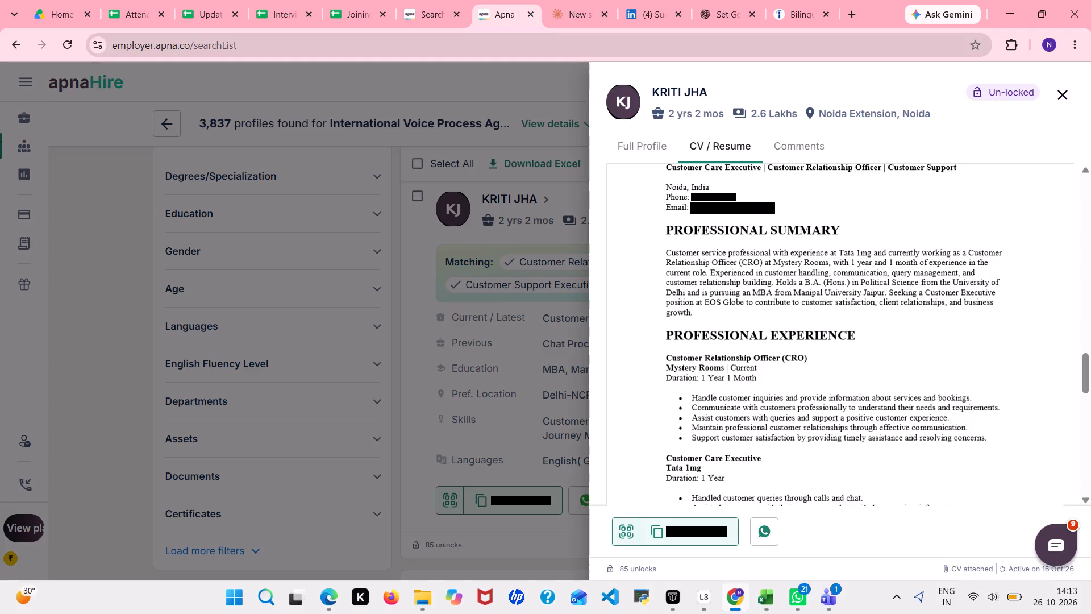
{"action": "scroll", "coordinate": [872, 297], "scroll_direction": "down", "scroll_amount": 1}
{"action": "scroll", "coordinate": [872, 297], "scroll_direction": "up", "scroll_amount": 2}
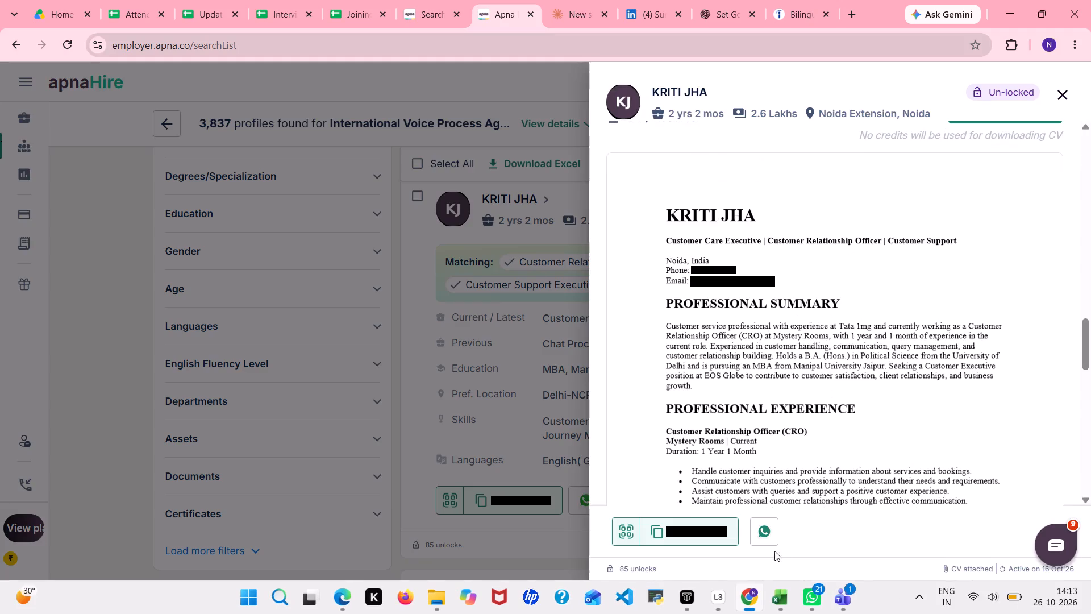
Switch to the Titan mail app to check the Bigfore recruitment mailbox.
{"action": "left_click", "coordinate": [676, 592]}
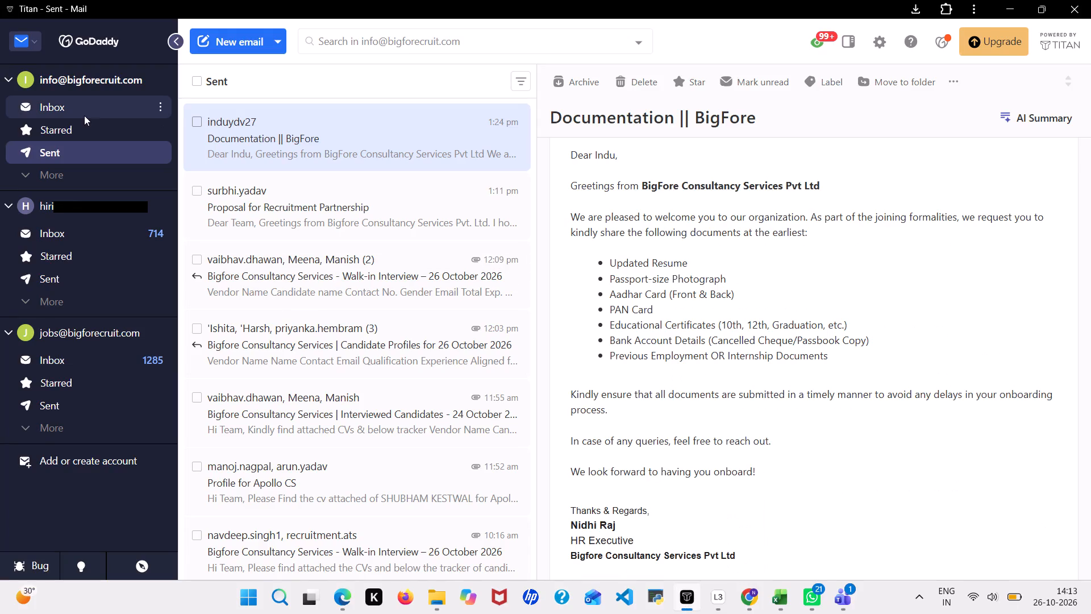
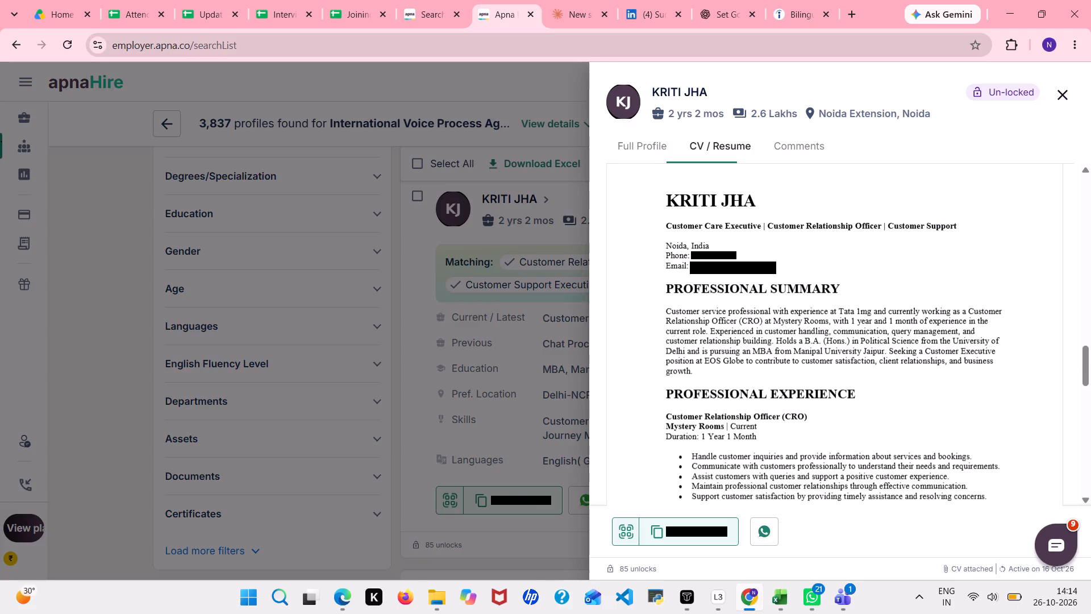
Reread the Professional Summary in the unlocked CV of the Mystery Rooms Customer Relationship Officer, highlighting the passage while reading.
{"action": "left_click_drag", "start_coordinate": [691, 331], "coordinate": [667, 243]}
{"action": "left_click", "coordinate": [667, 243]}
{"action": "left_click_drag", "start_coordinate": [667, 243], "coordinate": [710, 312]}
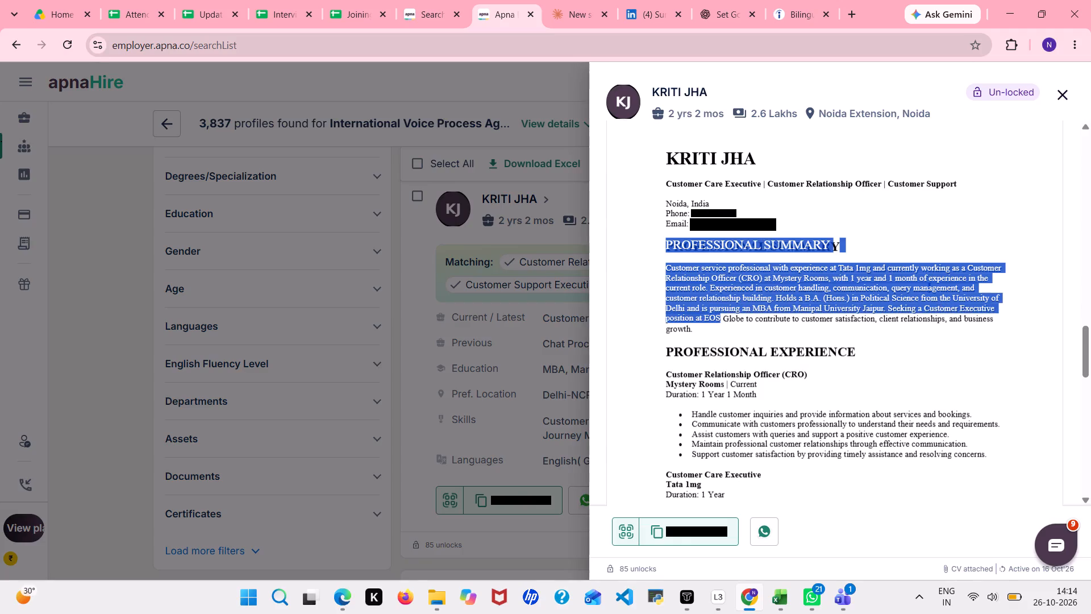
{"action": "left_click_drag", "start_coordinate": [710, 312], "coordinate": [692, 331]}
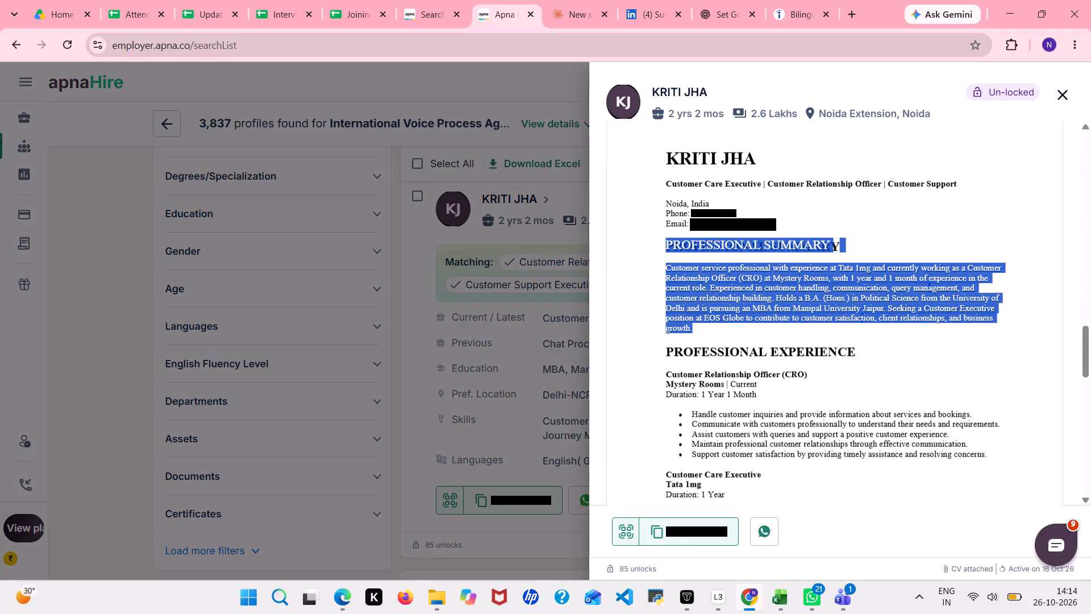
{"action": "left_click", "coordinate": [692, 331]}
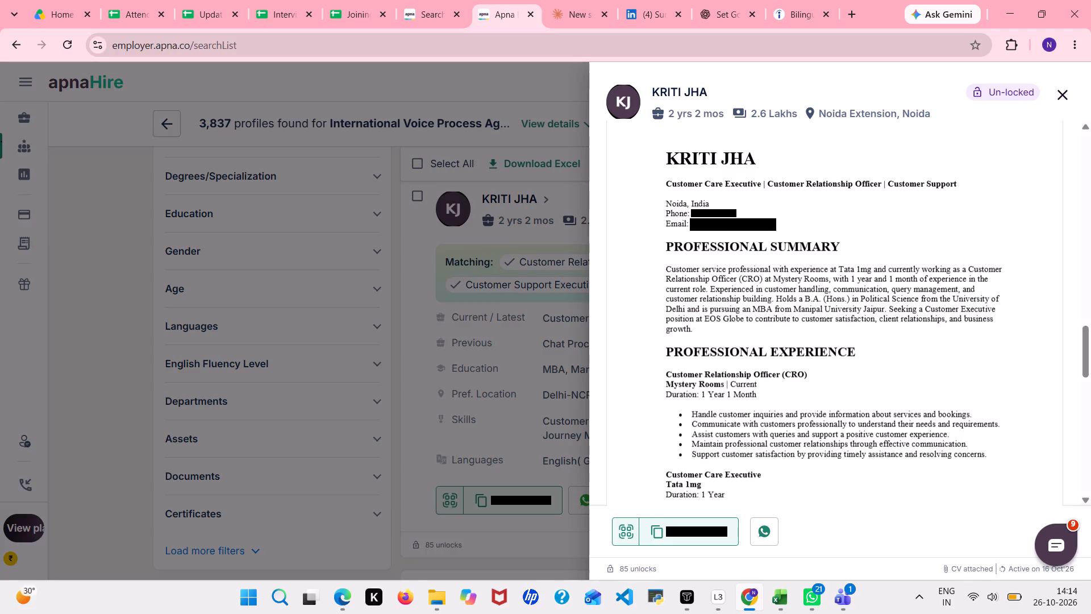
Examine the CV's Professional Experience section, highlighting the Mystery Rooms and Tata 1mg roles, durations and duties while reading.
{"action": "scroll", "coordinate": [781, 340], "scroll_direction": "down", "scroll_amount": 1}
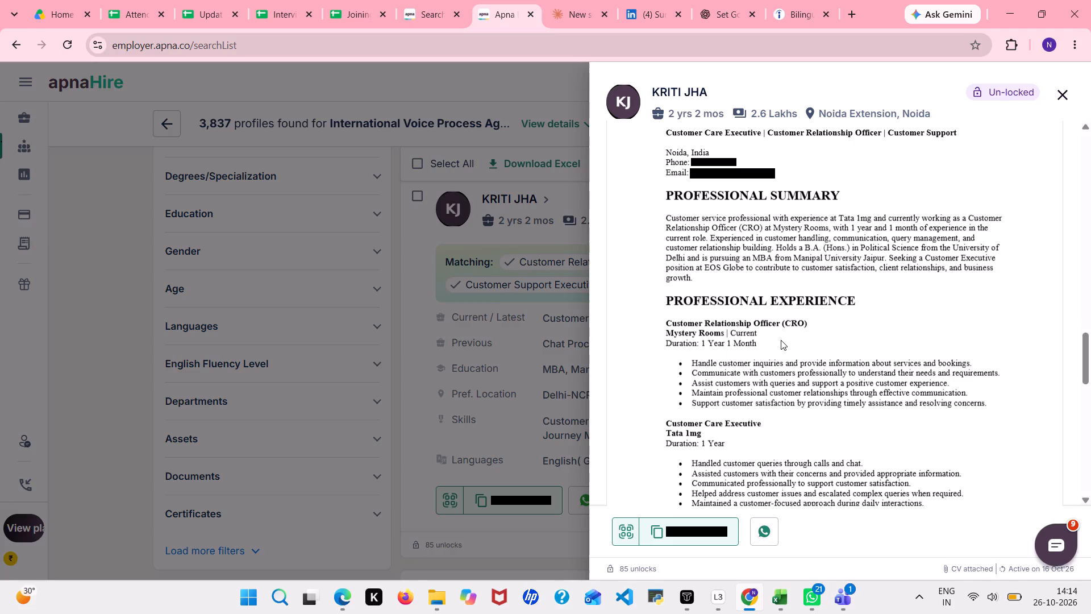
{"action": "scroll", "coordinate": [781, 340], "scroll_direction": "down", "scroll_amount": 1}
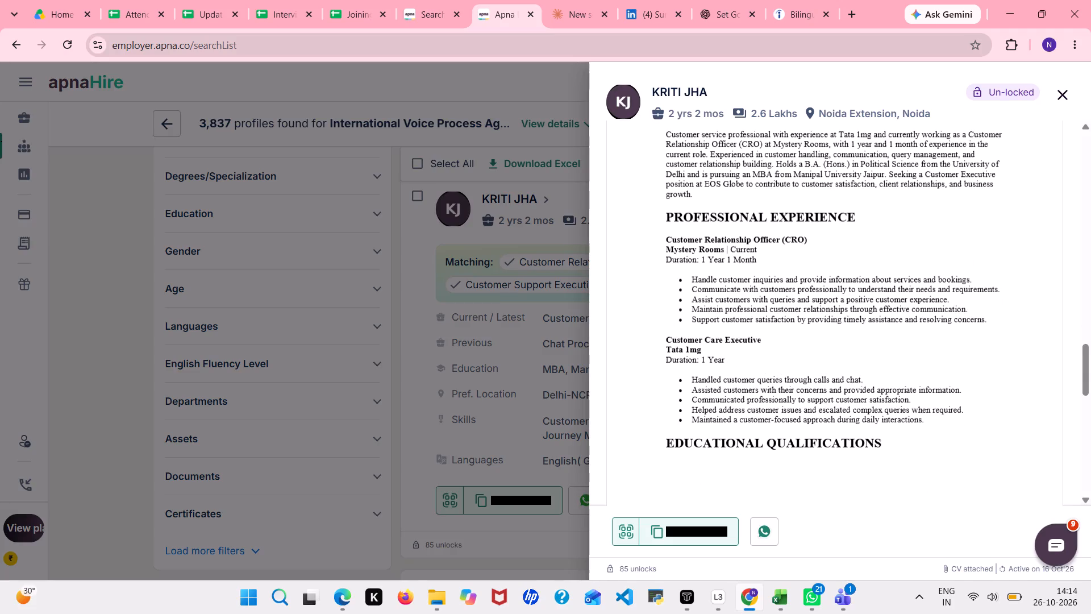
{"action": "left_click_drag", "start_coordinate": [925, 418], "coordinate": [744, 379]}
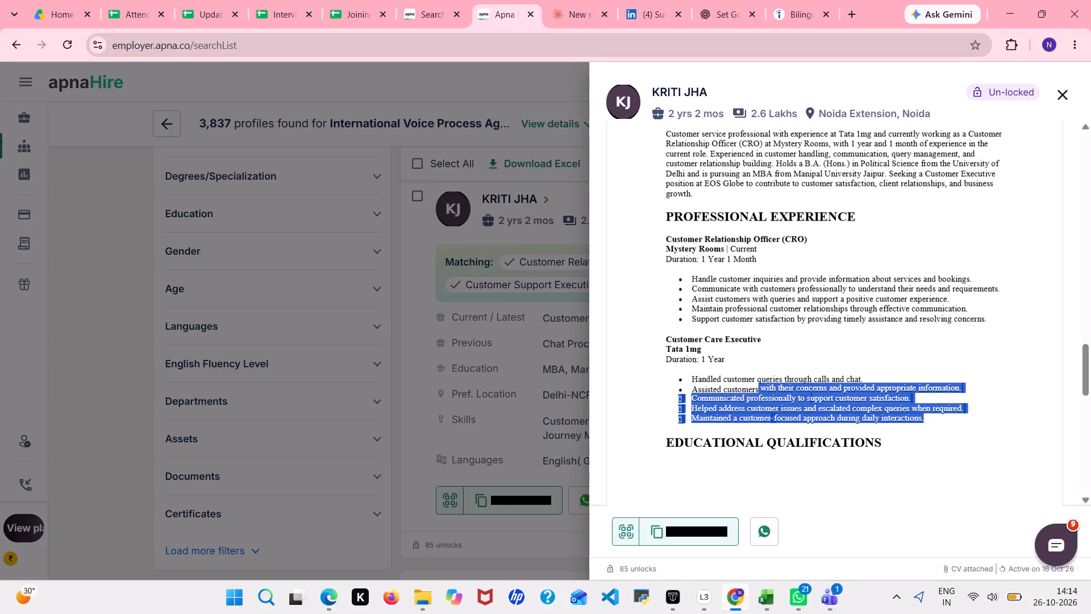
{"action": "left_click_drag", "start_coordinate": [744, 379], "coordinate": [668, 225]}
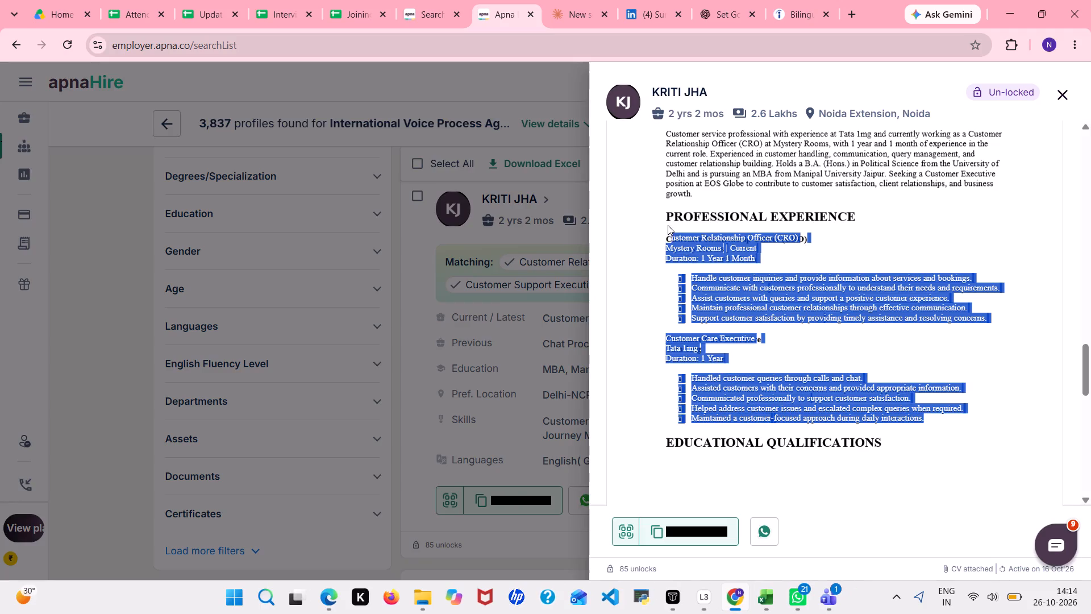
{"action": "left_click_drag", "start_coordinate": [668, 225], "coordinate": [666, 218]}
{"action": "left_click", "coordinate": [666, 218]}
{"action": "left_click_drag", "start_coordinate": [666, 218], "coordinate": [926, 425]}
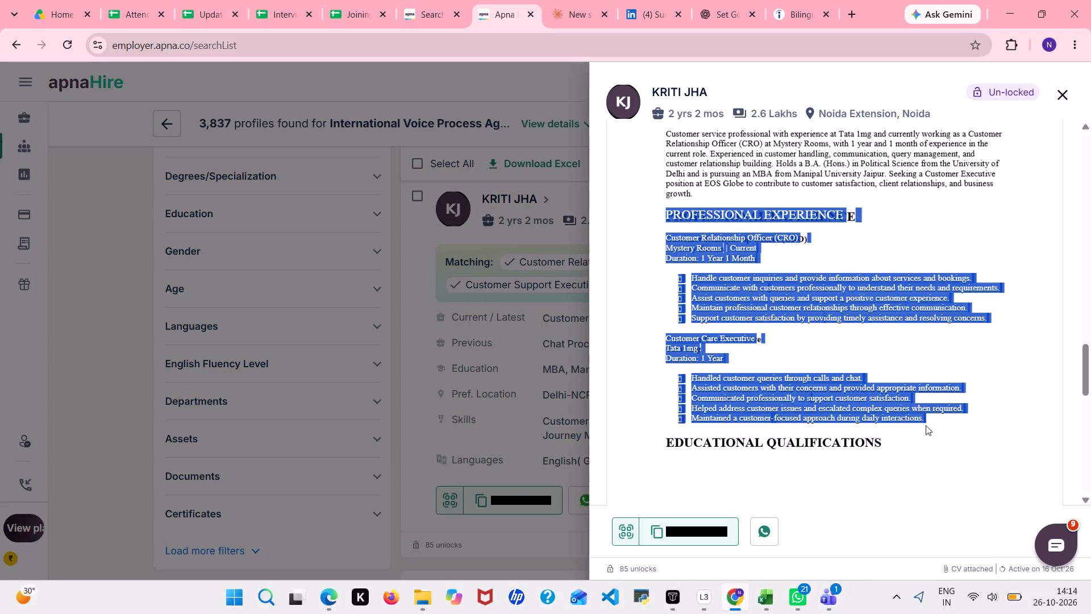
{"action": "left_click_drag", "start_coordinate": [926, 425], "coordinate": [923, 424]}
{"action": "left_click", "coordinate": [923, 424]}
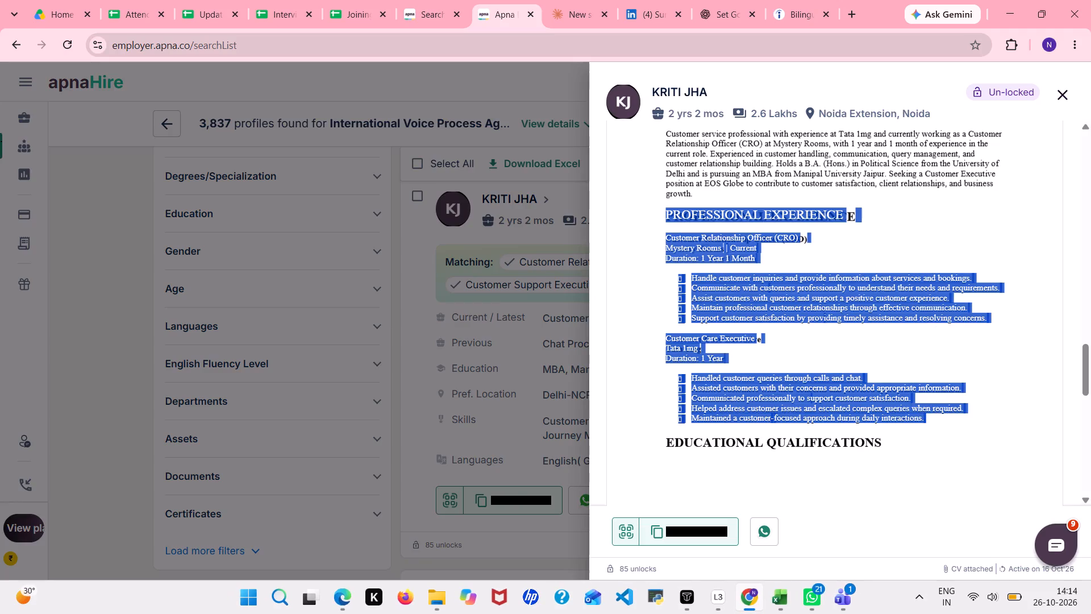
{"action": "left_click", "coordinate": [923, 420]}
{"action": "left_click_drag", "start_coordinate": [923, 420], "coordinate": [693, 233]}
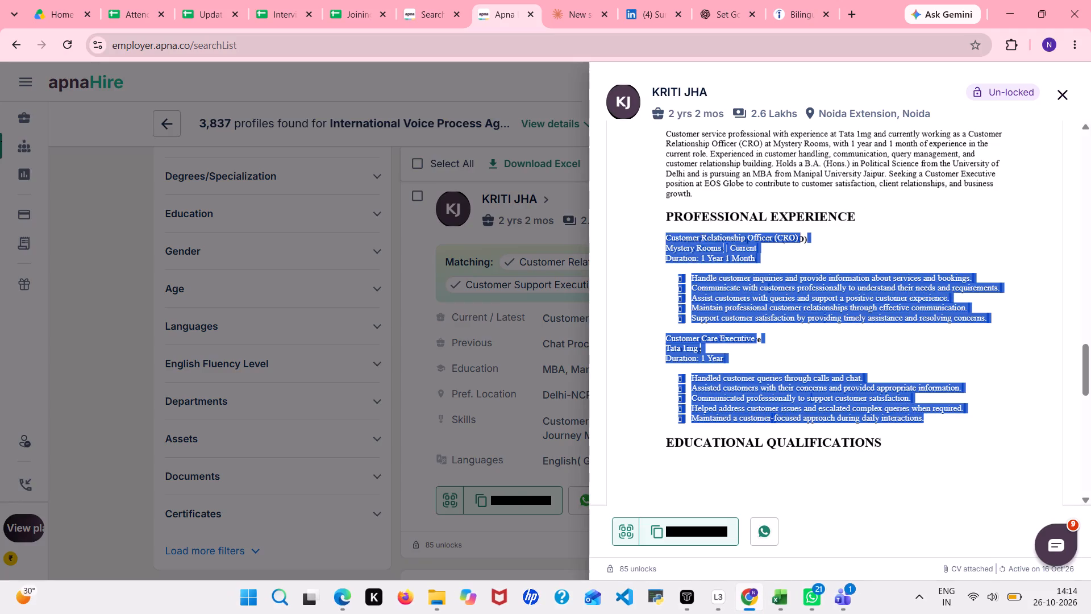
{"action": "left_click_drag", "start_coordinate": [693, 233], "coordinate": [682, 219]}
{"action": "left_click", "coordinate": [682, 219]}
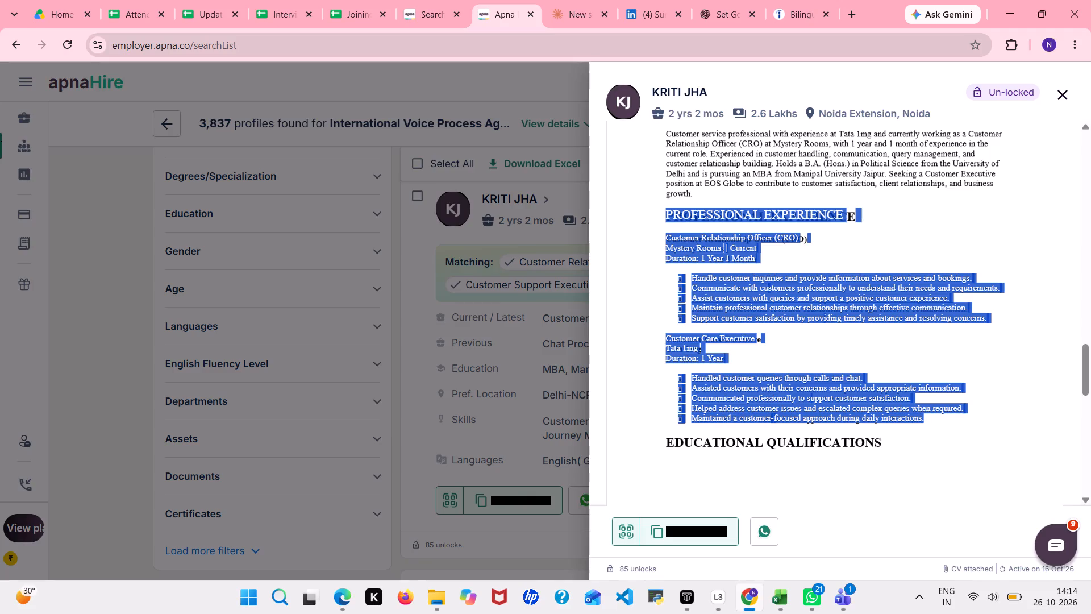
{"action": "left_click_drag", "start_coordinate": [669, 219], "coordinate": [906, 409]}
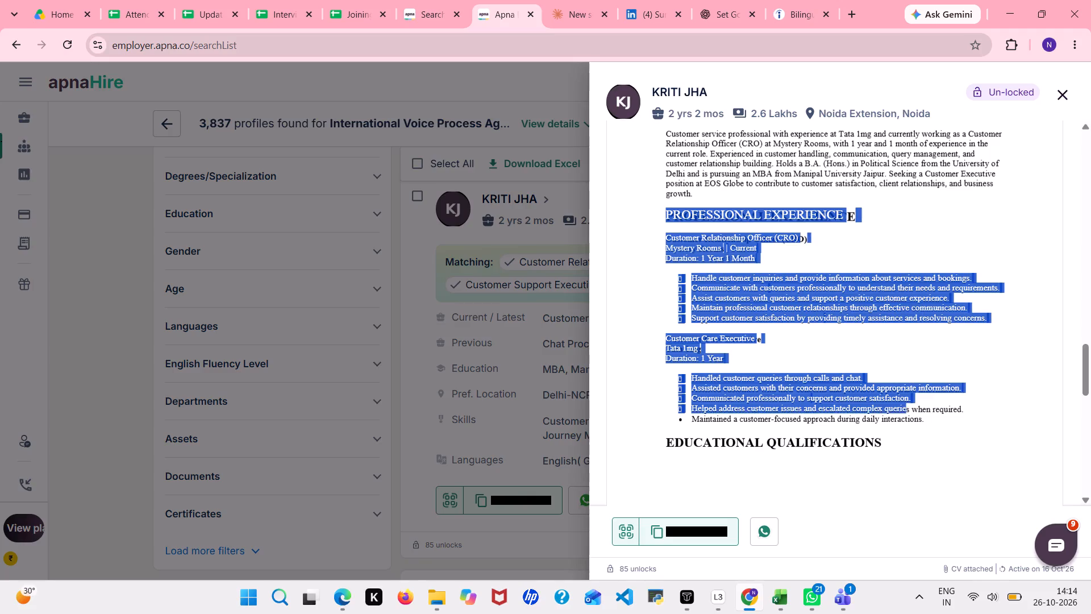
{"action": "left_click_drag", "start_coordinate": [906, 409], "coordinate": [922, 418]}
{"action": "left_click", "coordinate": [922, 418]}
{"action": "left_click_drag", "start_coordinate": [922, 418], "coordinate": [664, 335]}
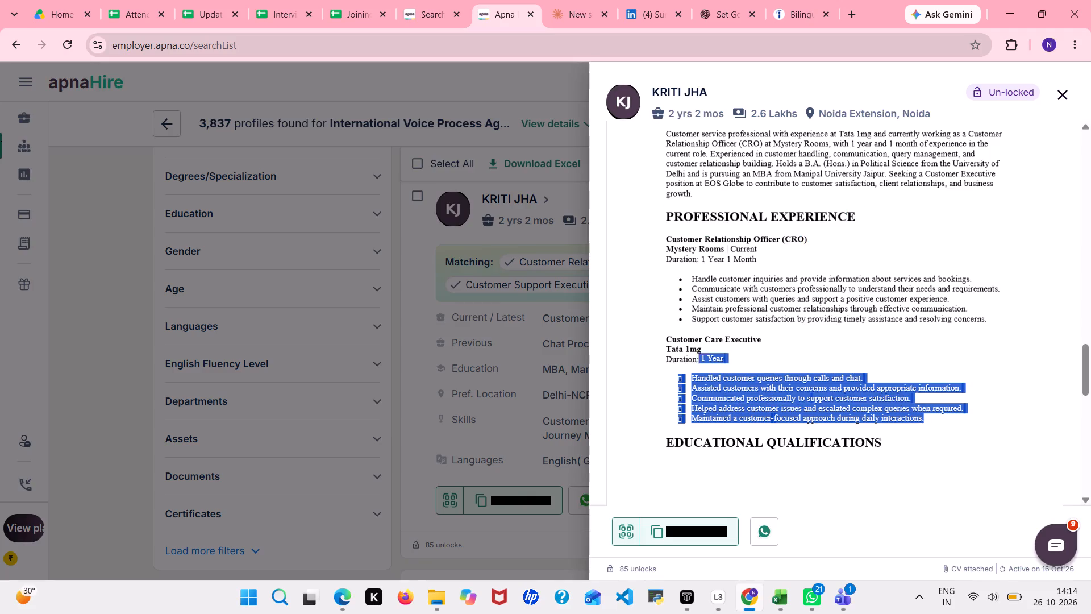
{"action": "left_click_drag", "start_coordinate": [664, 335], "coordinate": [668, 210]}
{"action": "left_click", "coordinate": [668, 210]}
{"action": "left_click_drag", "start_coordinate": [668, 210], "coordinate": [848, 342]}
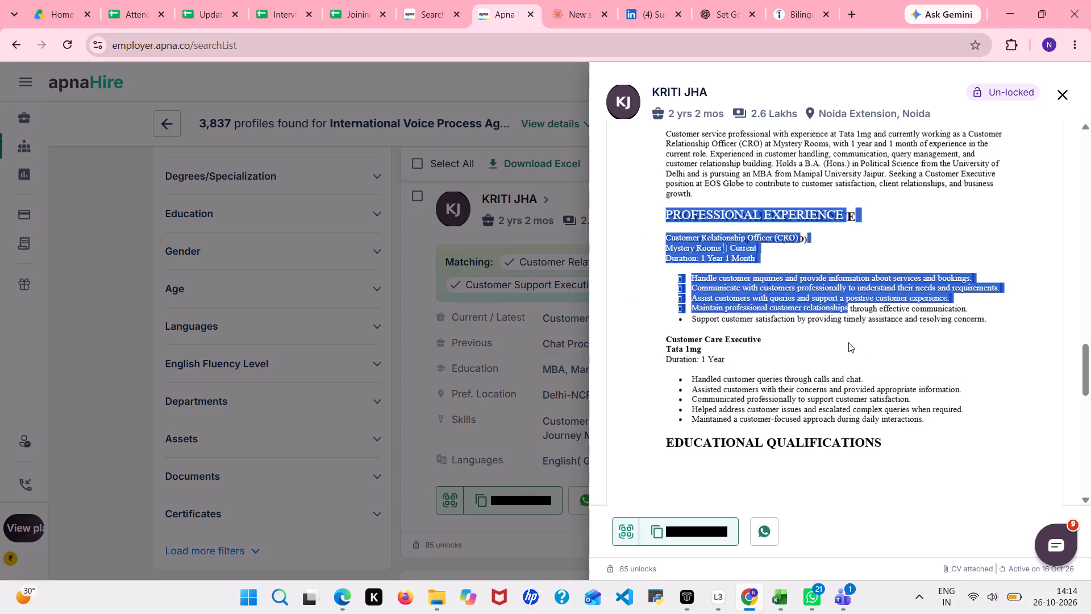
Finish reading the Mystery Rooms and Tata 1mg duties in the CV, highlighting them while reading, and return to the candidate search results.
{"action": "left_click_drag", "start_coordinate": [848, 342], "coordinate": [932, 420]}
{"action": "left_click", "coordinate": [932, 420]}
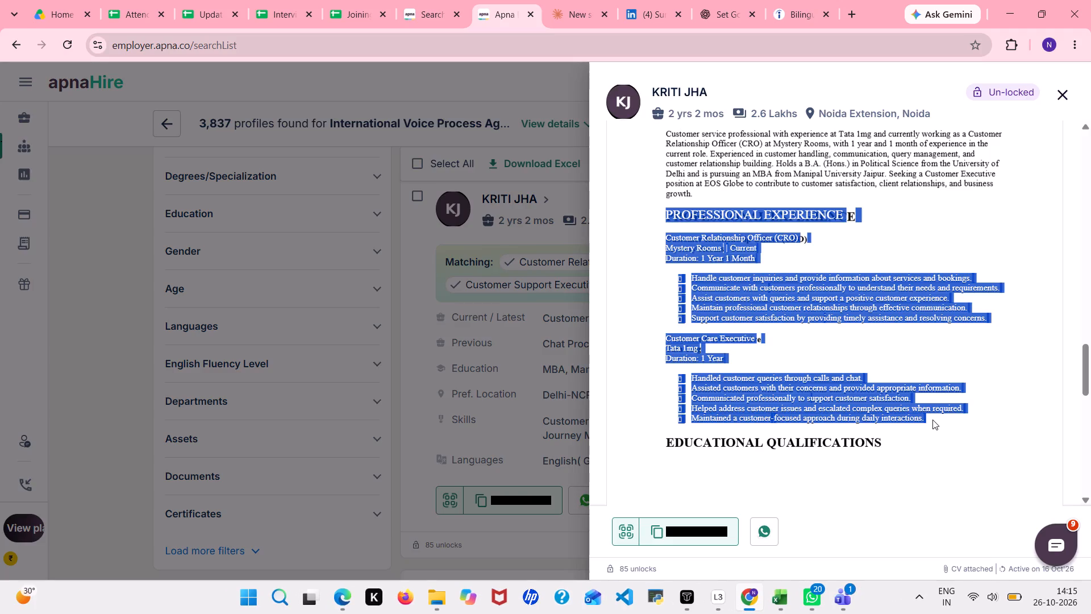
{"action": "left_click", "coordinate": [852, 388]}
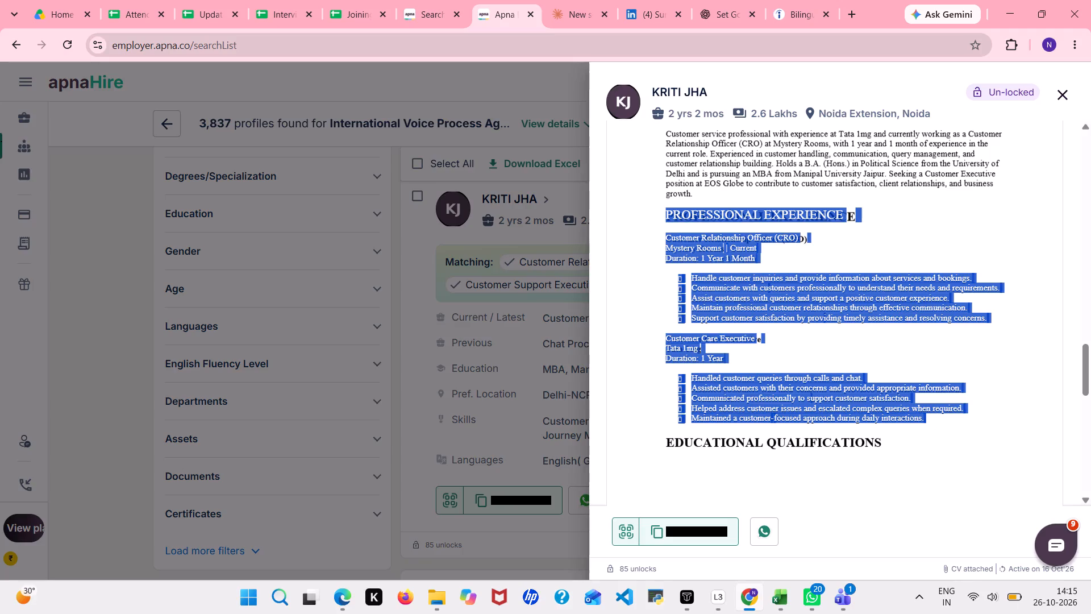
{"action": "left_click", "coordinate": [563, 383]}
{"action": "scroll", "coordinate": [563, 383], "scroll_direction": "down", "scroll_amount": 3}
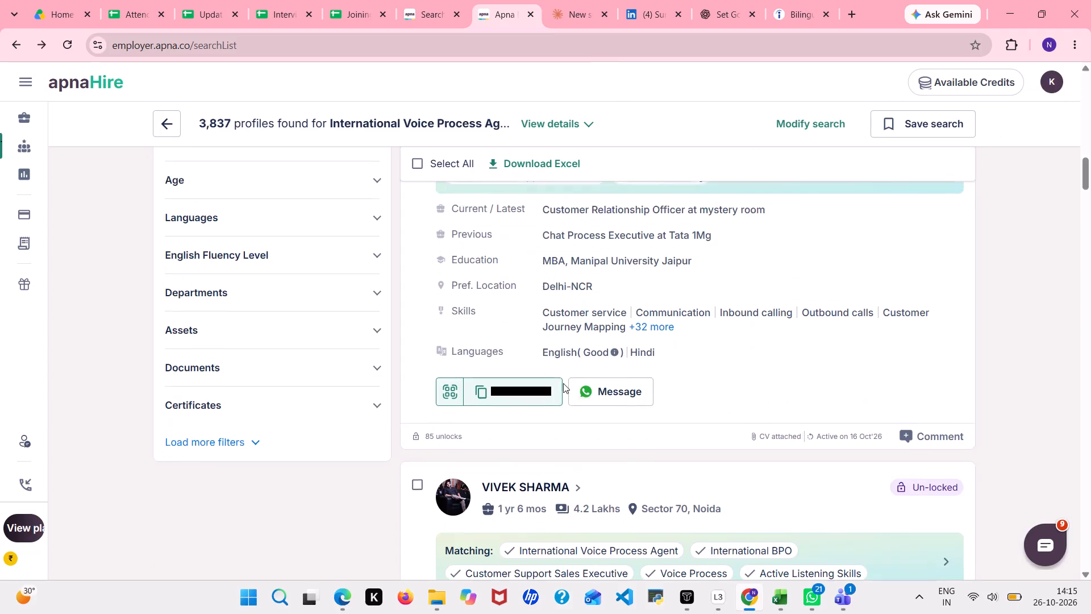
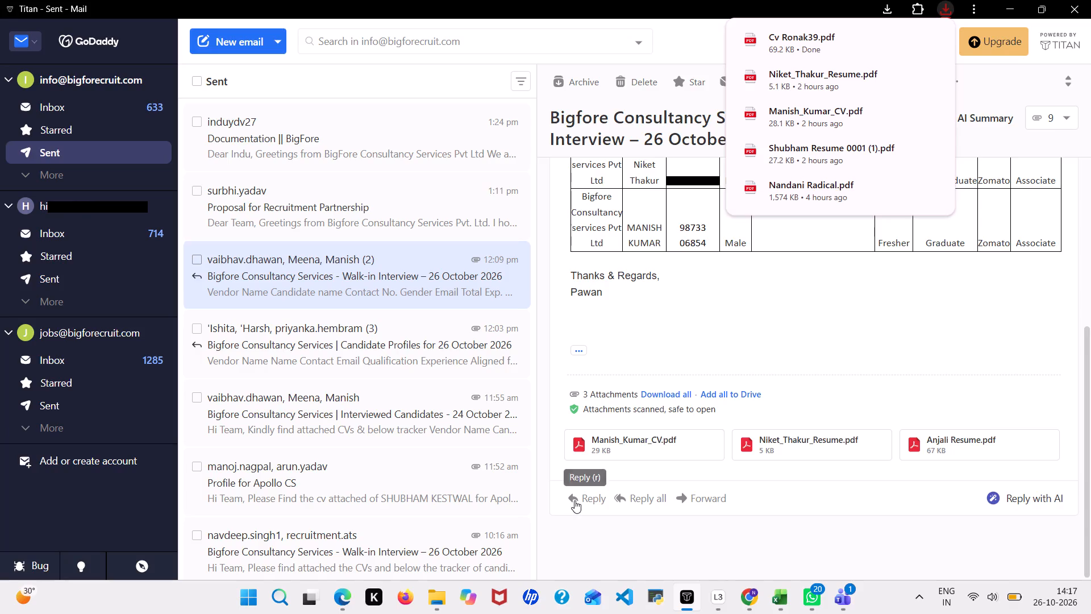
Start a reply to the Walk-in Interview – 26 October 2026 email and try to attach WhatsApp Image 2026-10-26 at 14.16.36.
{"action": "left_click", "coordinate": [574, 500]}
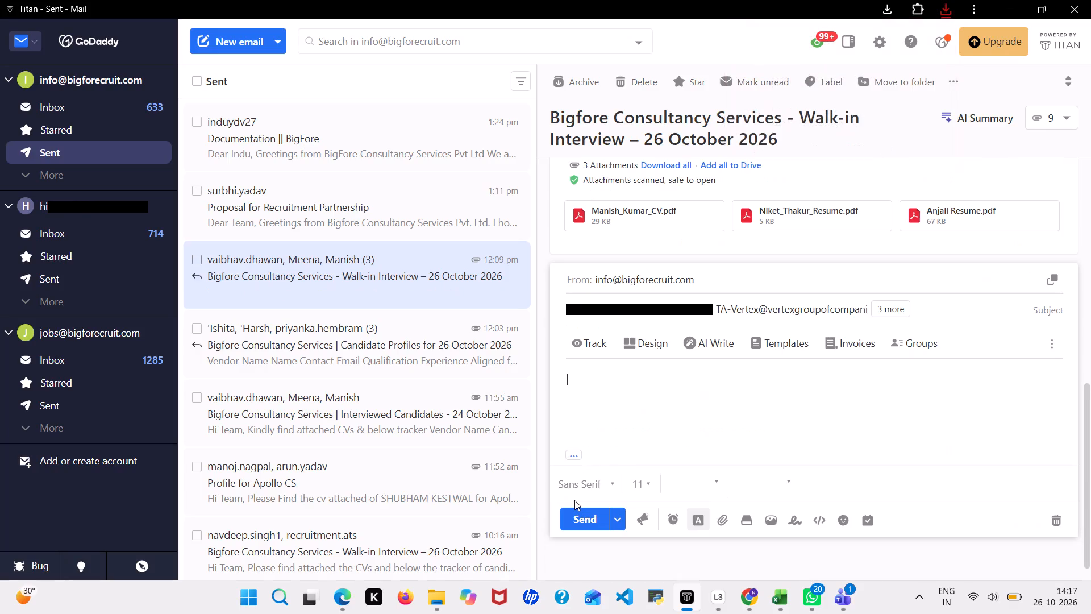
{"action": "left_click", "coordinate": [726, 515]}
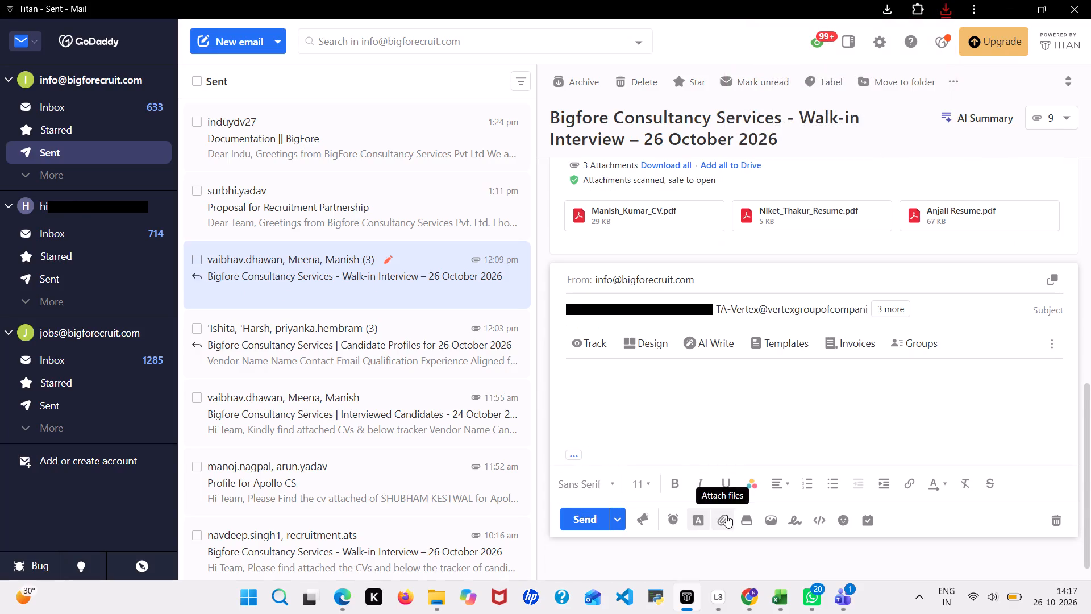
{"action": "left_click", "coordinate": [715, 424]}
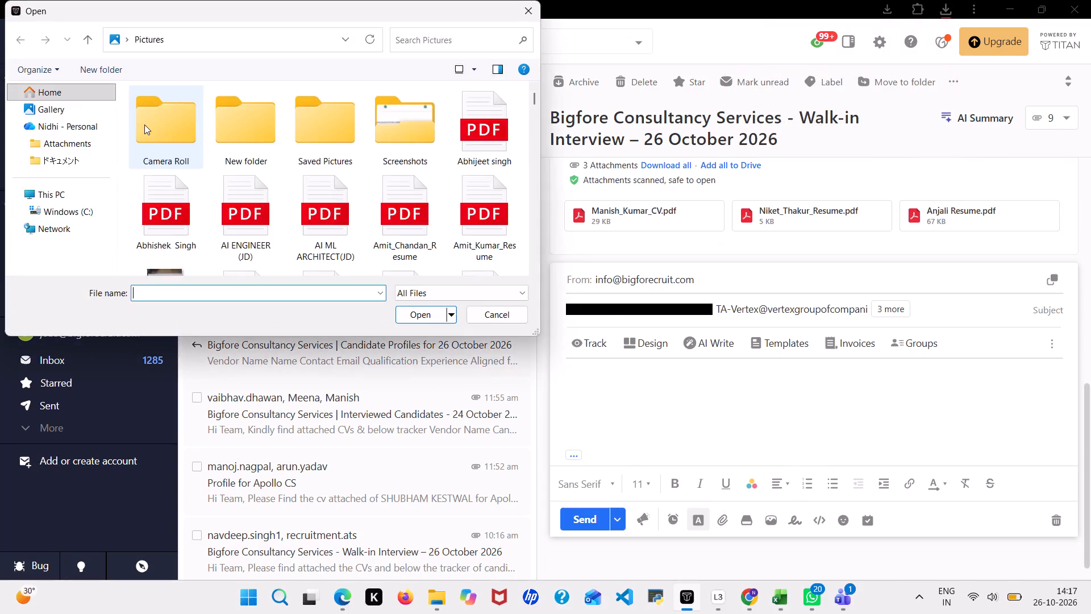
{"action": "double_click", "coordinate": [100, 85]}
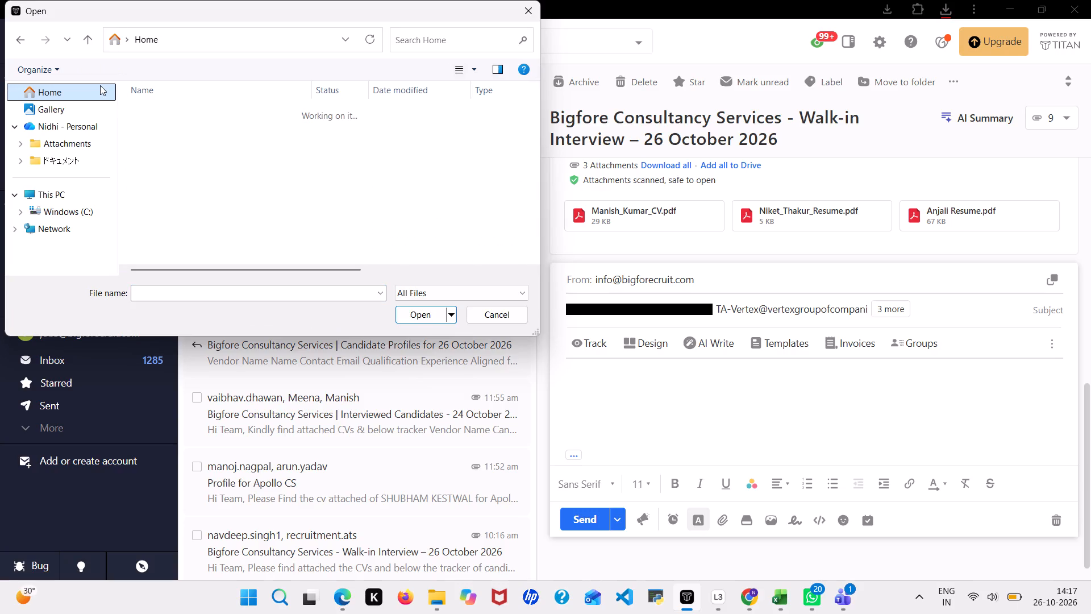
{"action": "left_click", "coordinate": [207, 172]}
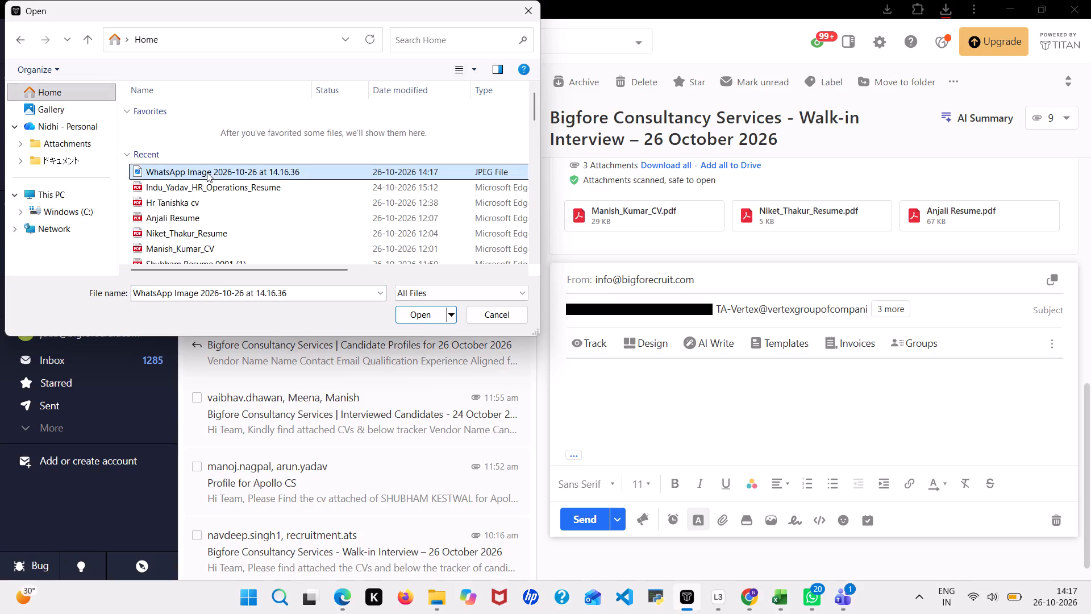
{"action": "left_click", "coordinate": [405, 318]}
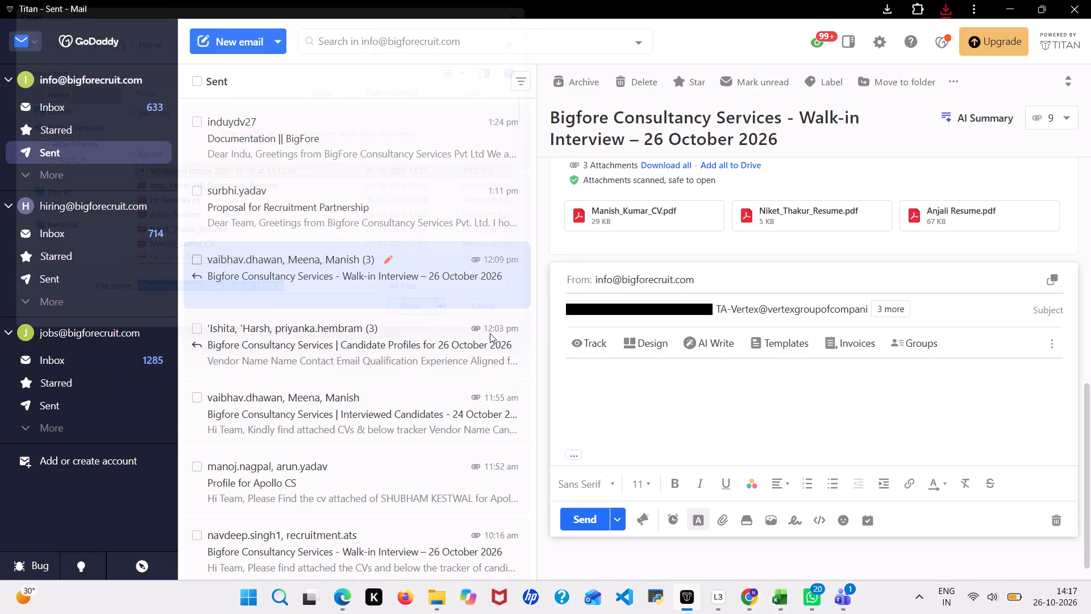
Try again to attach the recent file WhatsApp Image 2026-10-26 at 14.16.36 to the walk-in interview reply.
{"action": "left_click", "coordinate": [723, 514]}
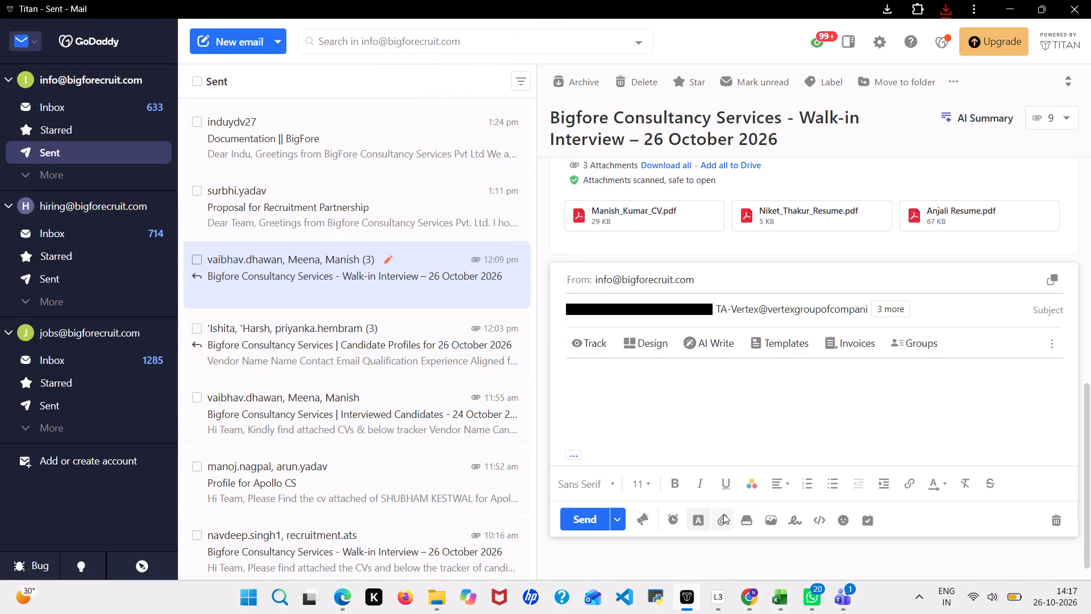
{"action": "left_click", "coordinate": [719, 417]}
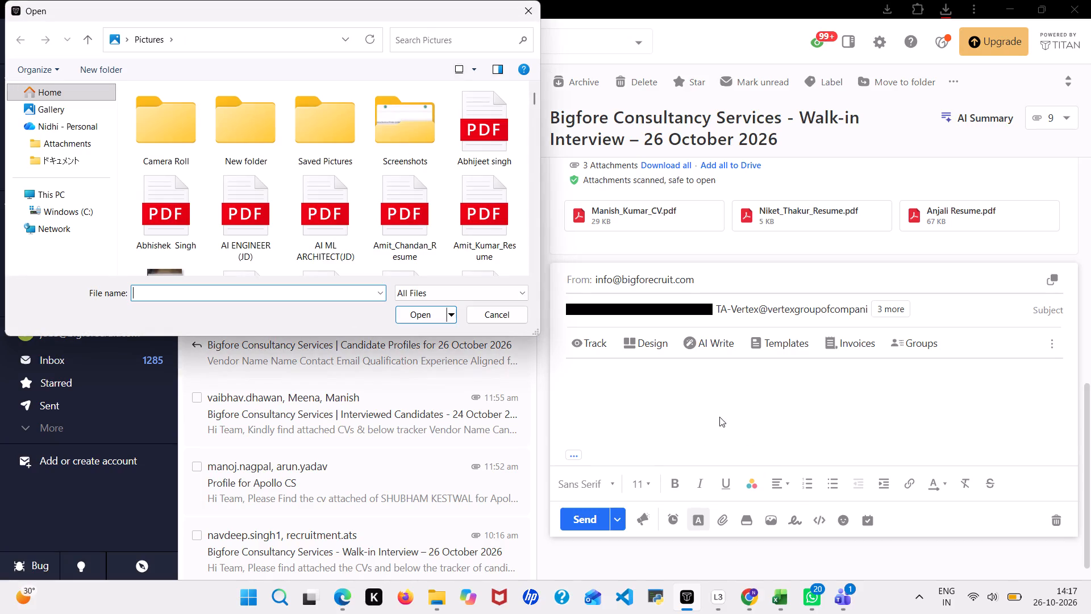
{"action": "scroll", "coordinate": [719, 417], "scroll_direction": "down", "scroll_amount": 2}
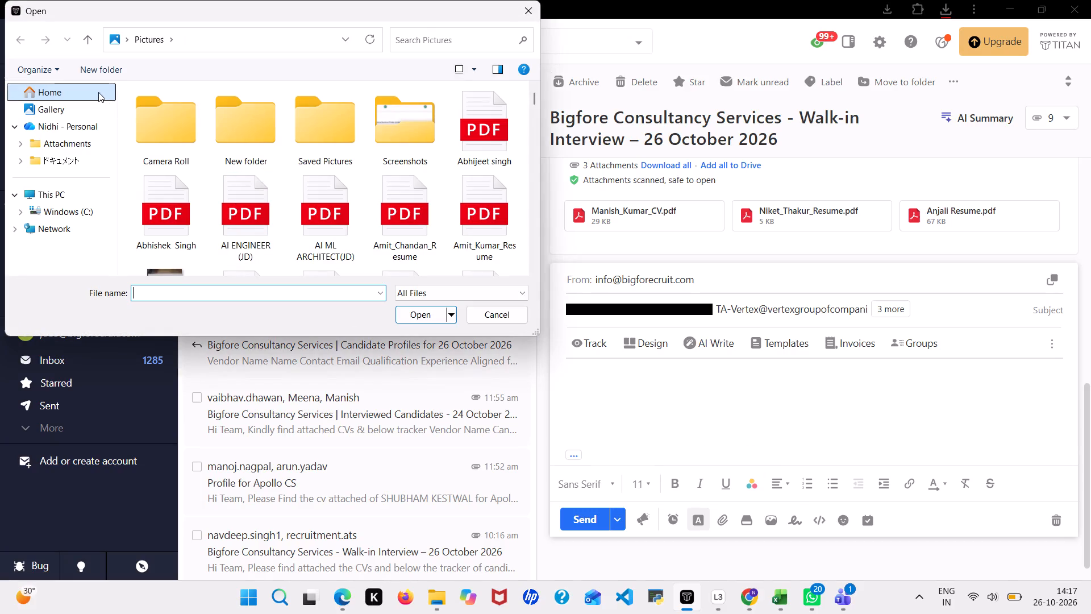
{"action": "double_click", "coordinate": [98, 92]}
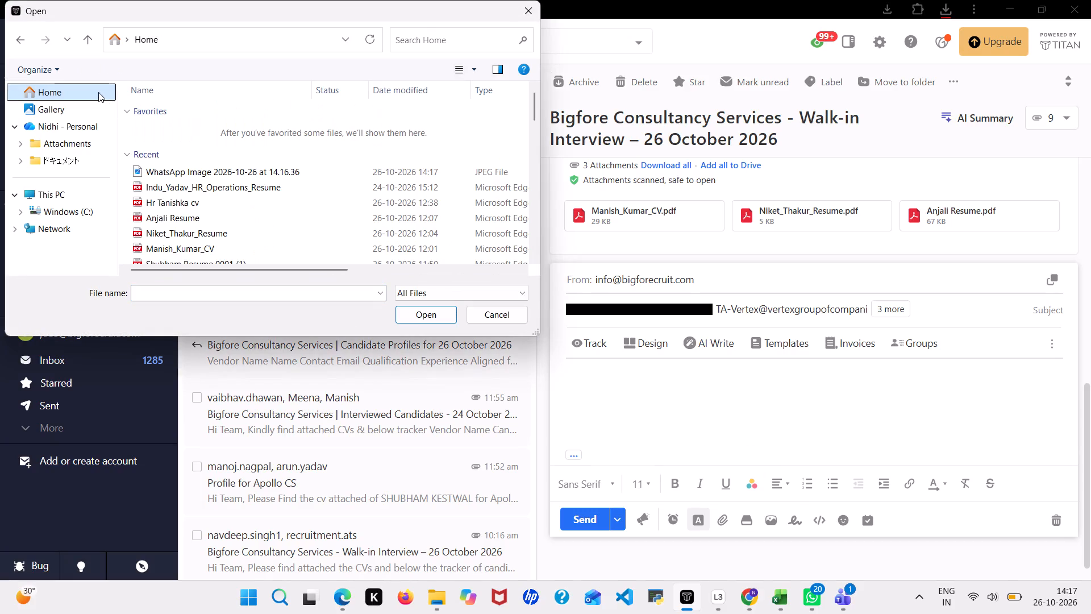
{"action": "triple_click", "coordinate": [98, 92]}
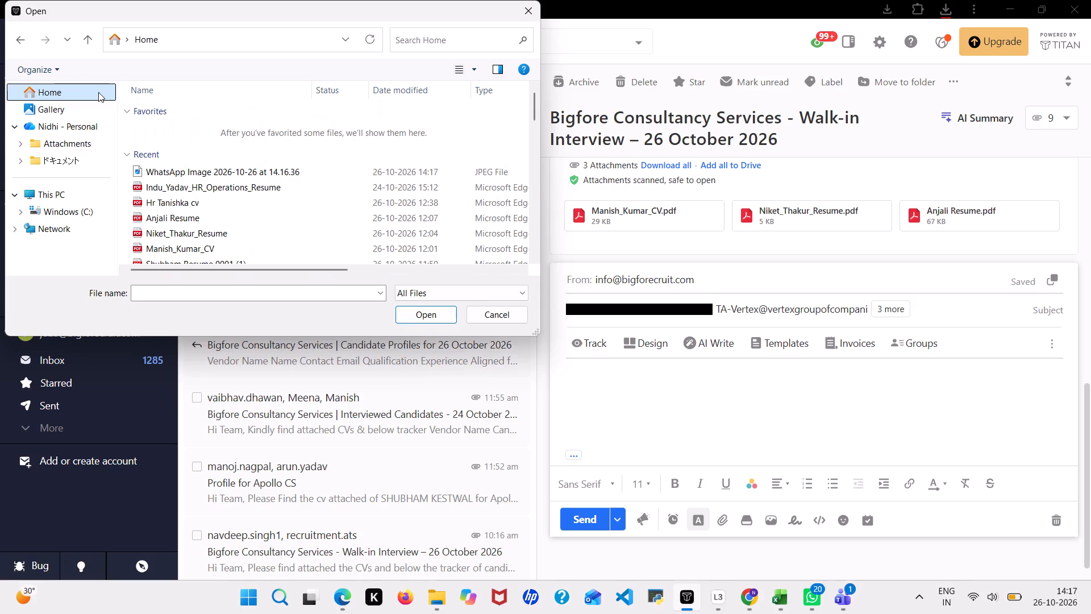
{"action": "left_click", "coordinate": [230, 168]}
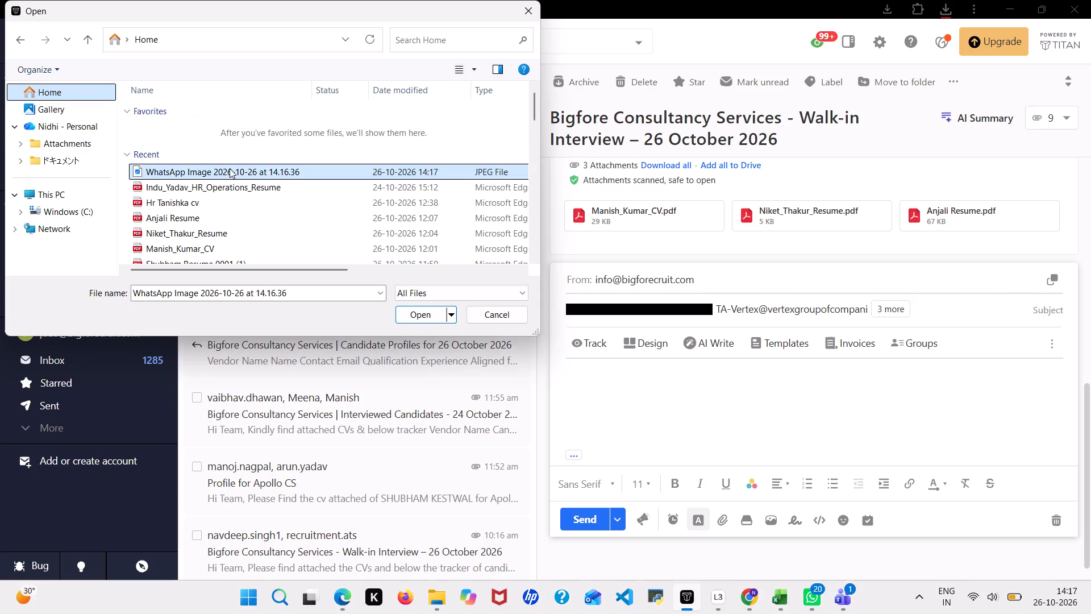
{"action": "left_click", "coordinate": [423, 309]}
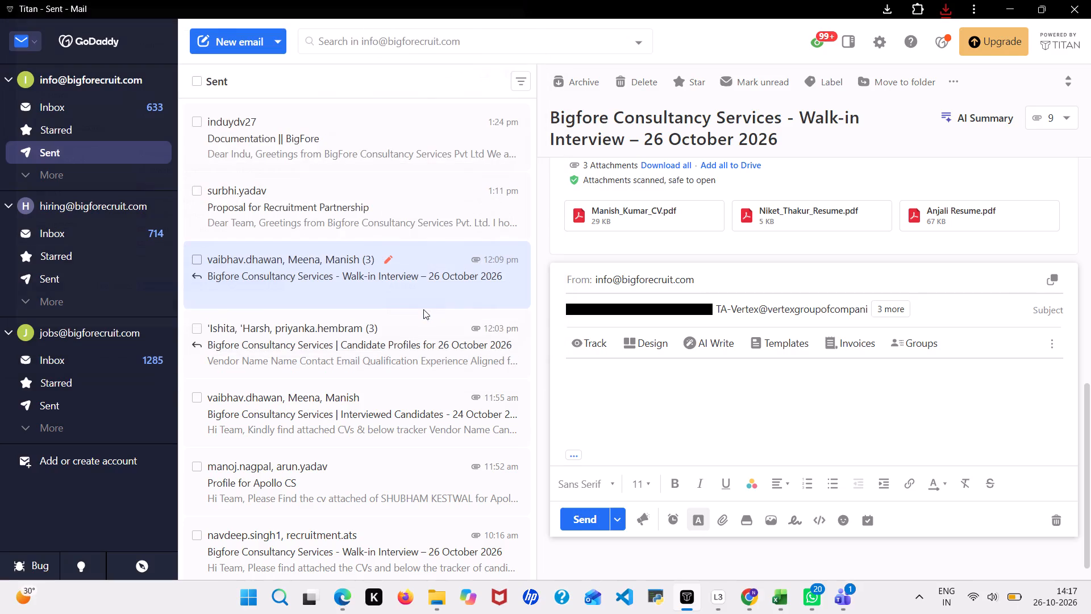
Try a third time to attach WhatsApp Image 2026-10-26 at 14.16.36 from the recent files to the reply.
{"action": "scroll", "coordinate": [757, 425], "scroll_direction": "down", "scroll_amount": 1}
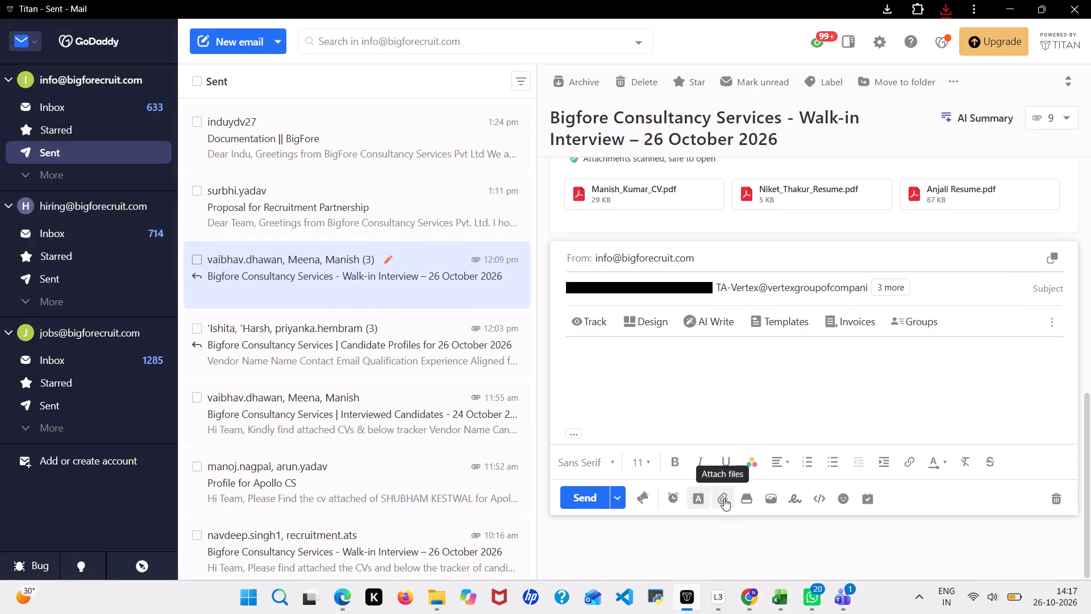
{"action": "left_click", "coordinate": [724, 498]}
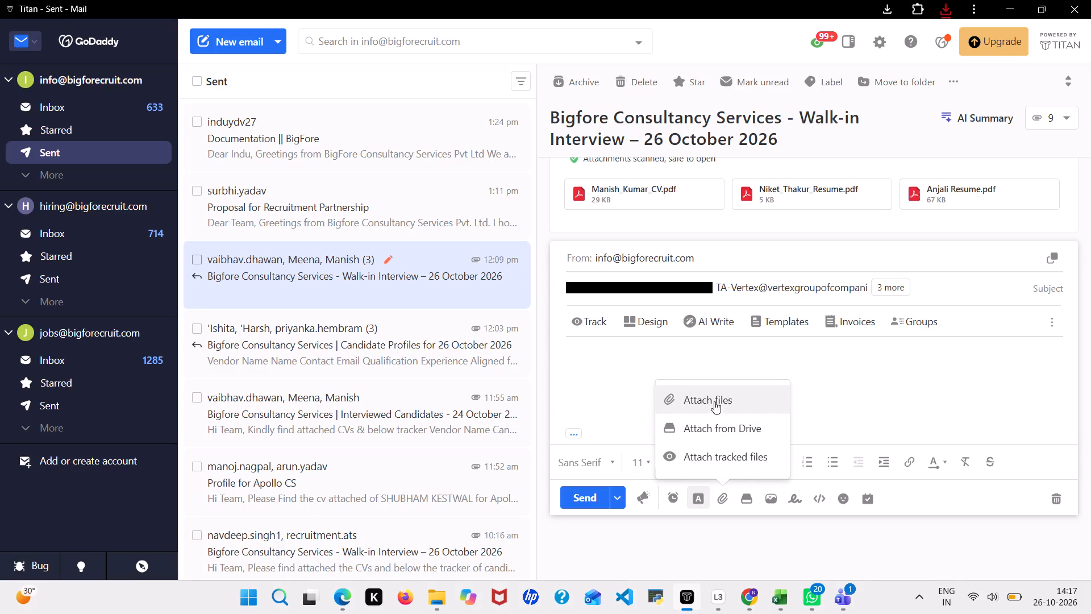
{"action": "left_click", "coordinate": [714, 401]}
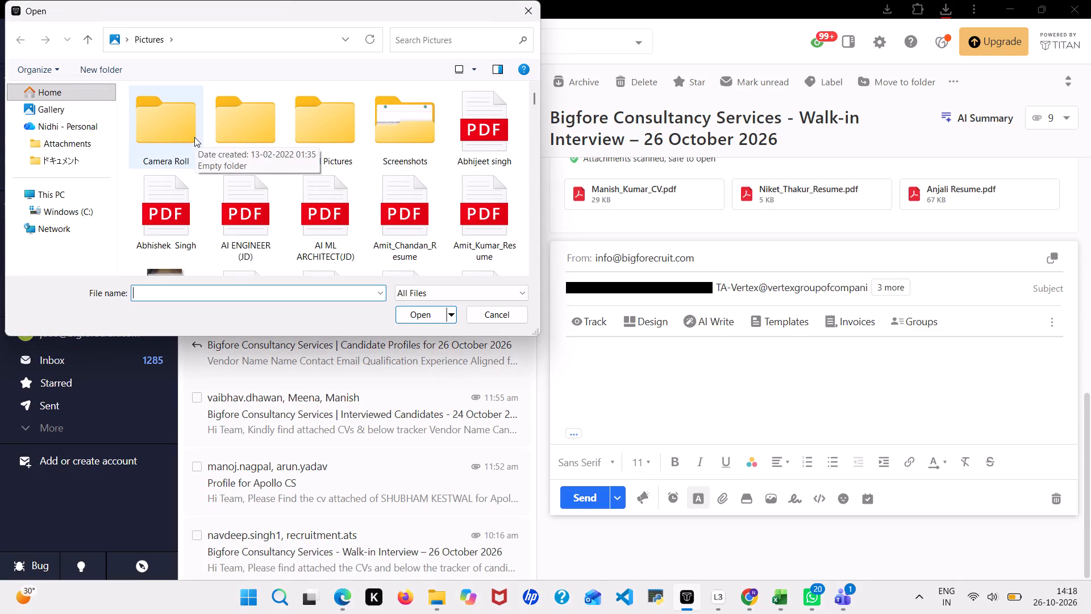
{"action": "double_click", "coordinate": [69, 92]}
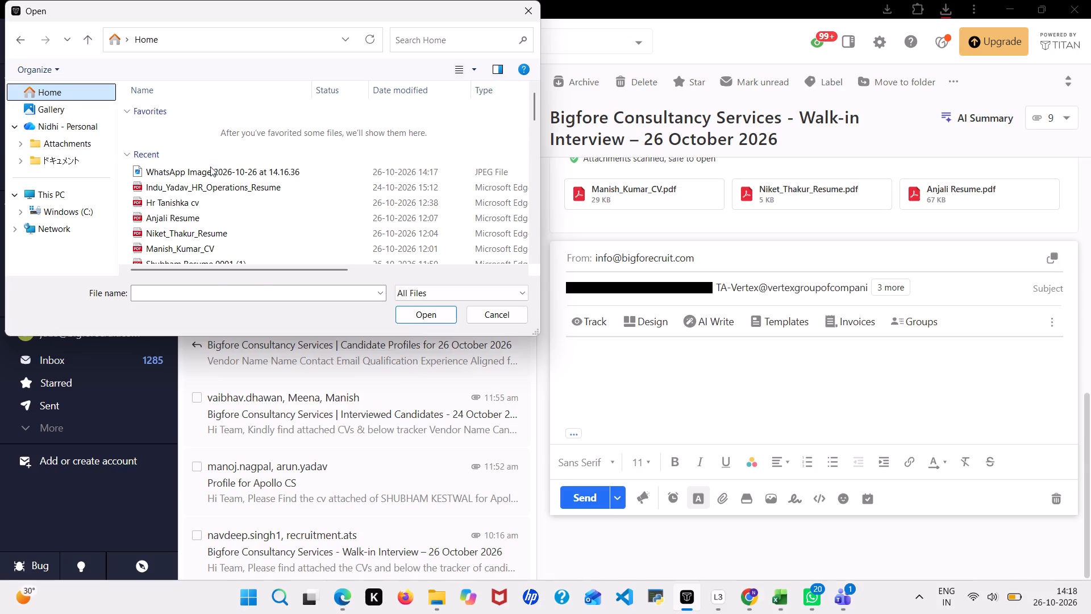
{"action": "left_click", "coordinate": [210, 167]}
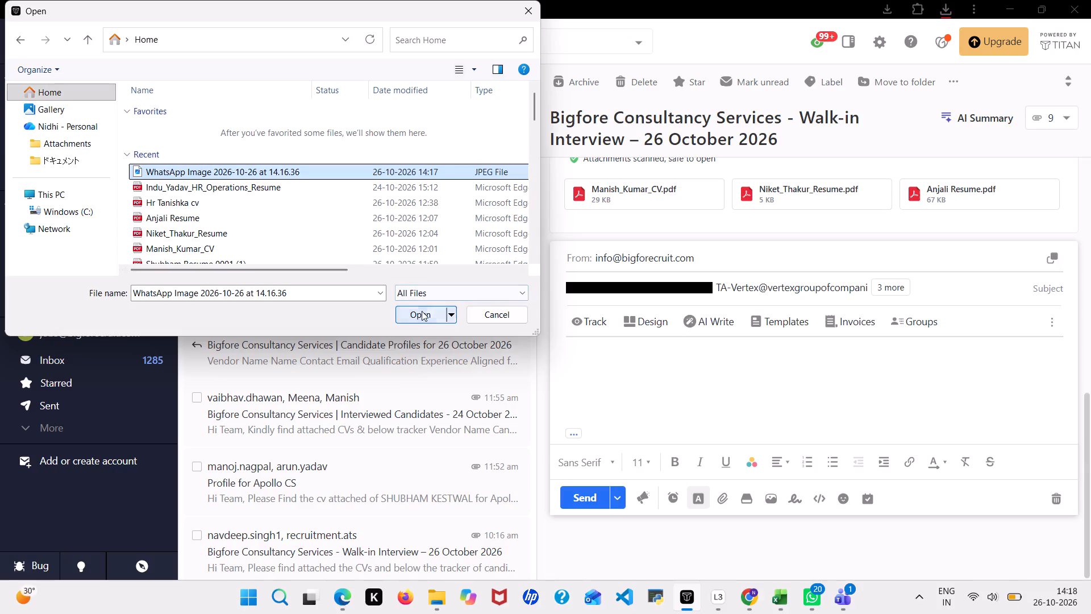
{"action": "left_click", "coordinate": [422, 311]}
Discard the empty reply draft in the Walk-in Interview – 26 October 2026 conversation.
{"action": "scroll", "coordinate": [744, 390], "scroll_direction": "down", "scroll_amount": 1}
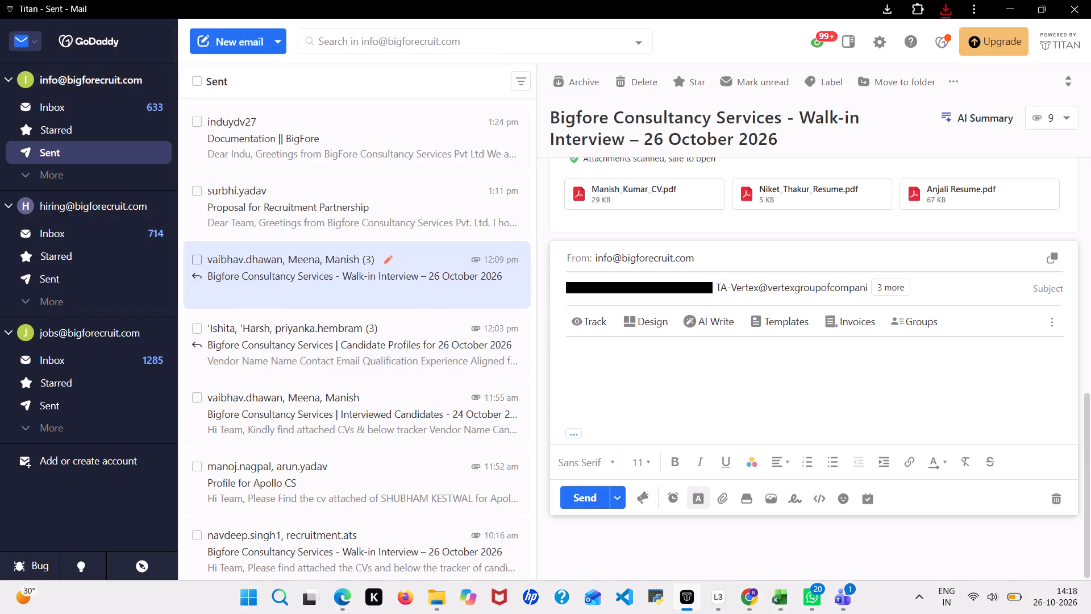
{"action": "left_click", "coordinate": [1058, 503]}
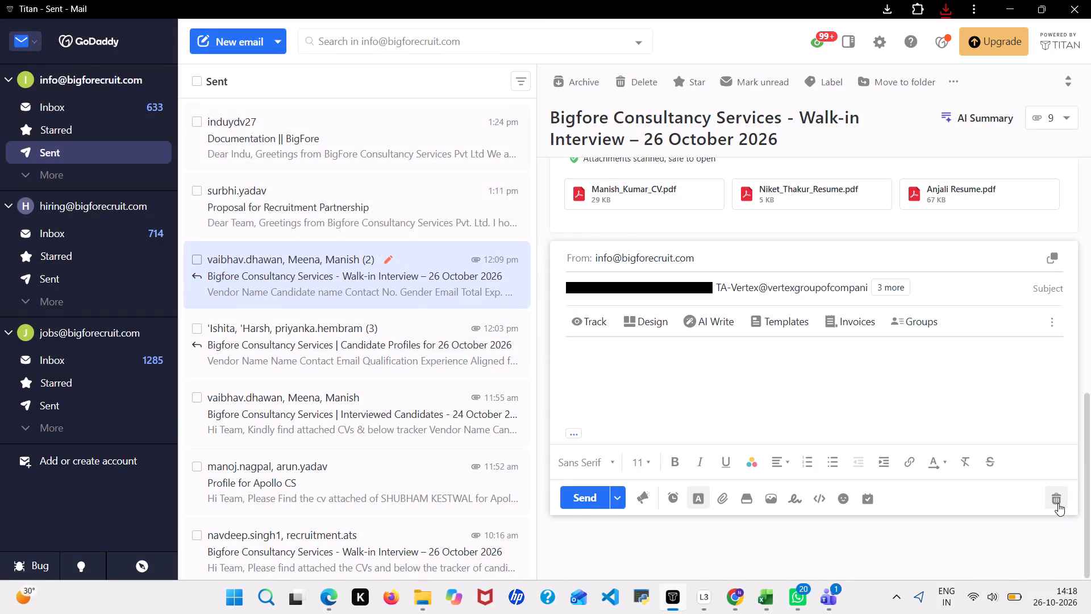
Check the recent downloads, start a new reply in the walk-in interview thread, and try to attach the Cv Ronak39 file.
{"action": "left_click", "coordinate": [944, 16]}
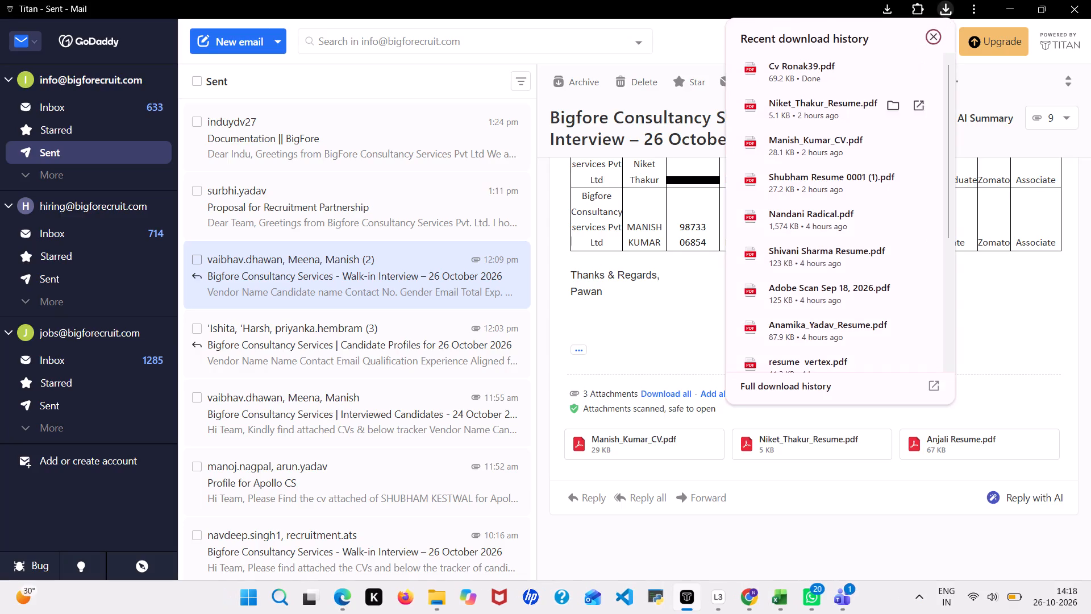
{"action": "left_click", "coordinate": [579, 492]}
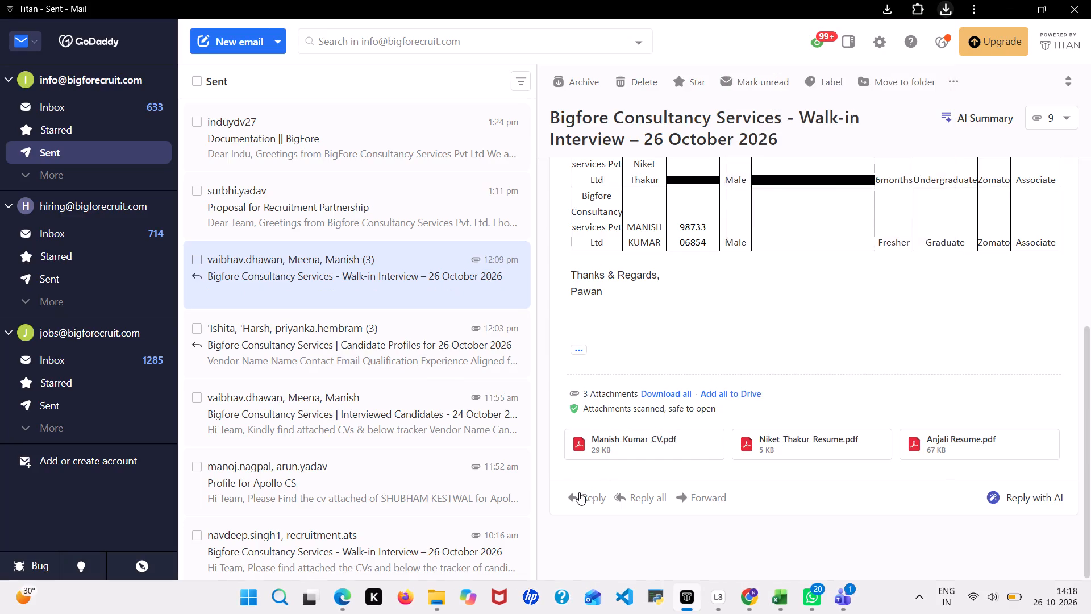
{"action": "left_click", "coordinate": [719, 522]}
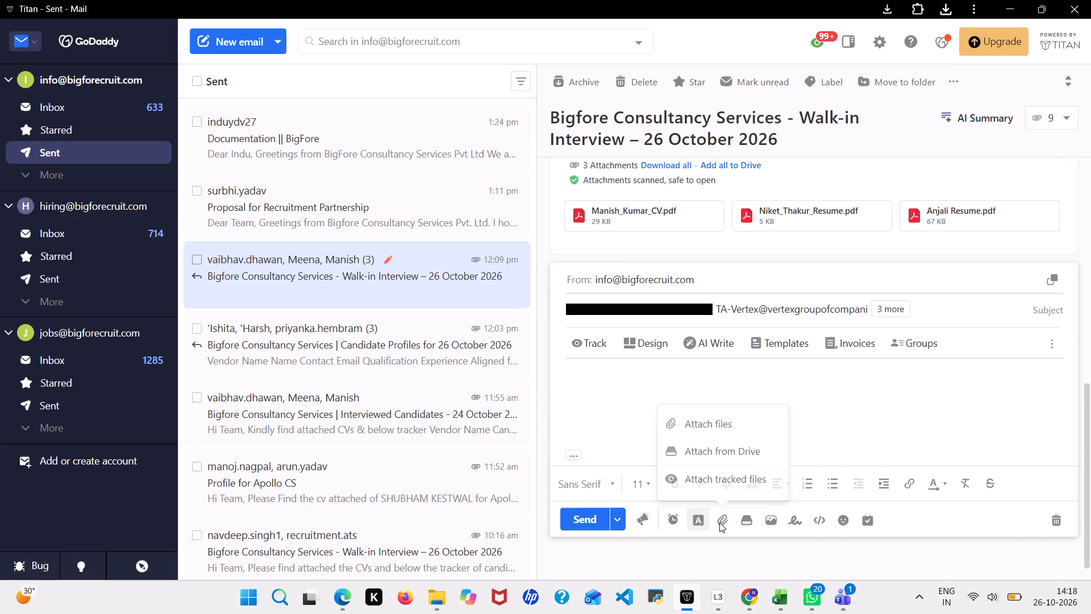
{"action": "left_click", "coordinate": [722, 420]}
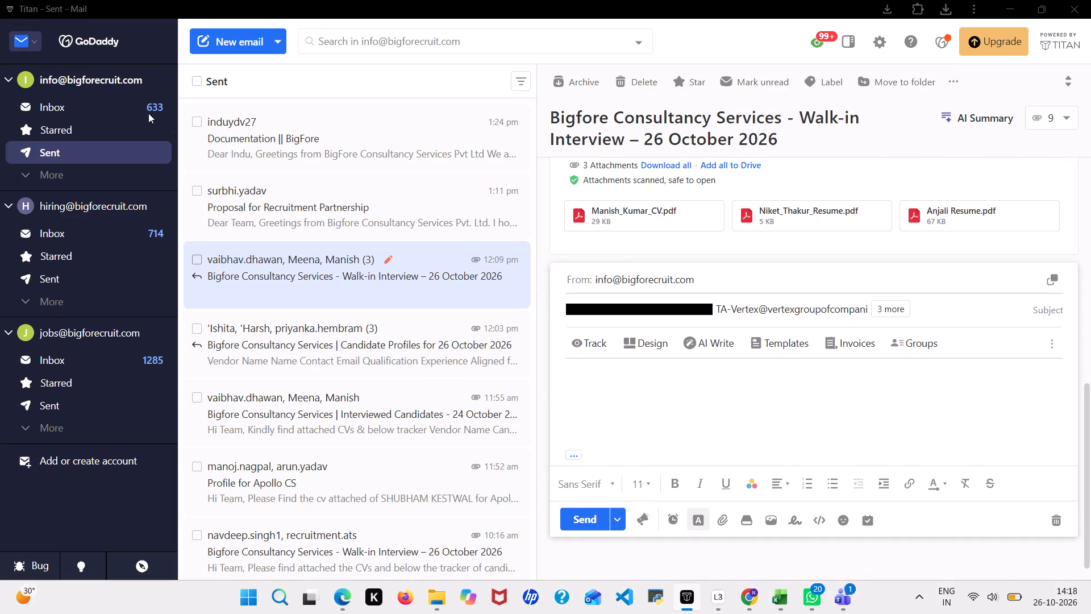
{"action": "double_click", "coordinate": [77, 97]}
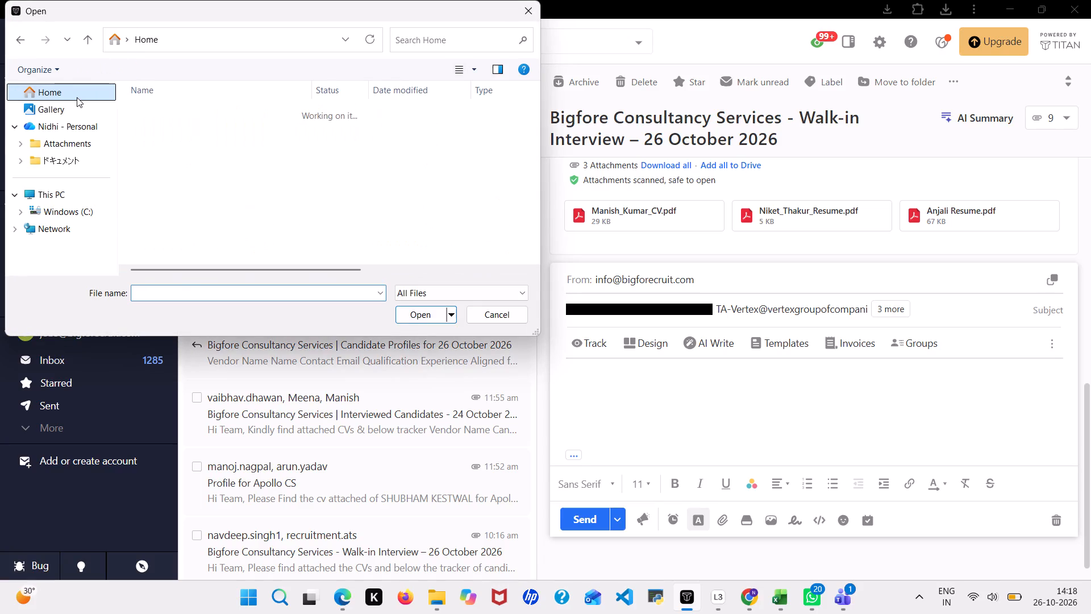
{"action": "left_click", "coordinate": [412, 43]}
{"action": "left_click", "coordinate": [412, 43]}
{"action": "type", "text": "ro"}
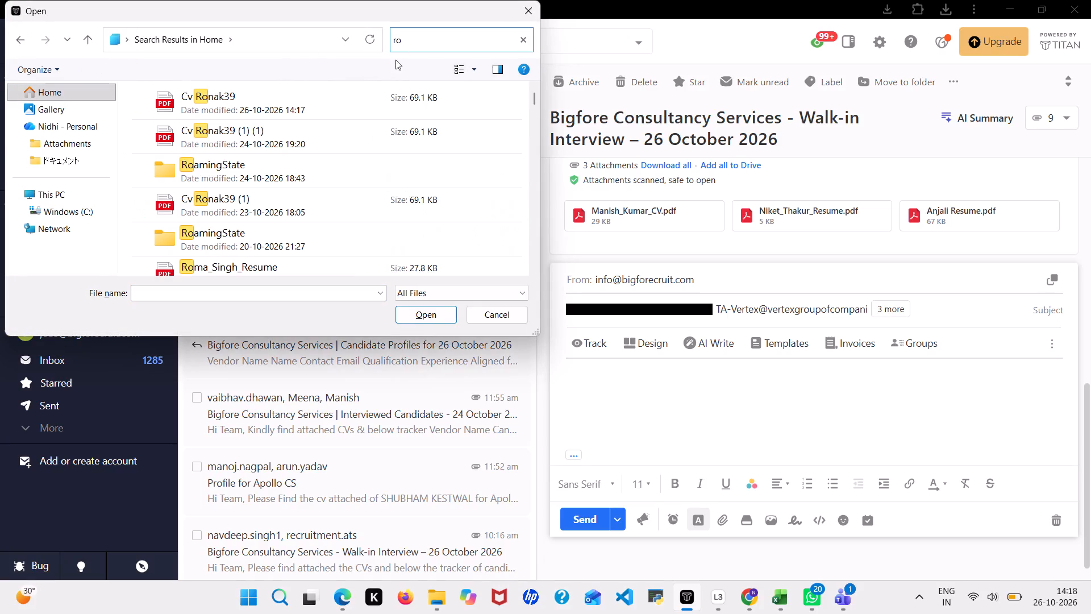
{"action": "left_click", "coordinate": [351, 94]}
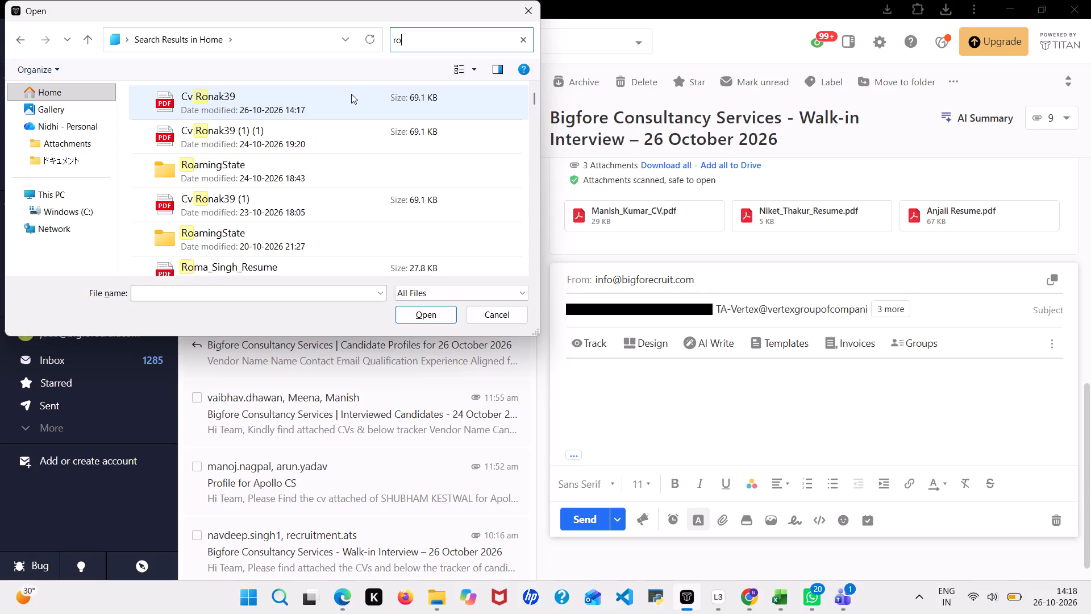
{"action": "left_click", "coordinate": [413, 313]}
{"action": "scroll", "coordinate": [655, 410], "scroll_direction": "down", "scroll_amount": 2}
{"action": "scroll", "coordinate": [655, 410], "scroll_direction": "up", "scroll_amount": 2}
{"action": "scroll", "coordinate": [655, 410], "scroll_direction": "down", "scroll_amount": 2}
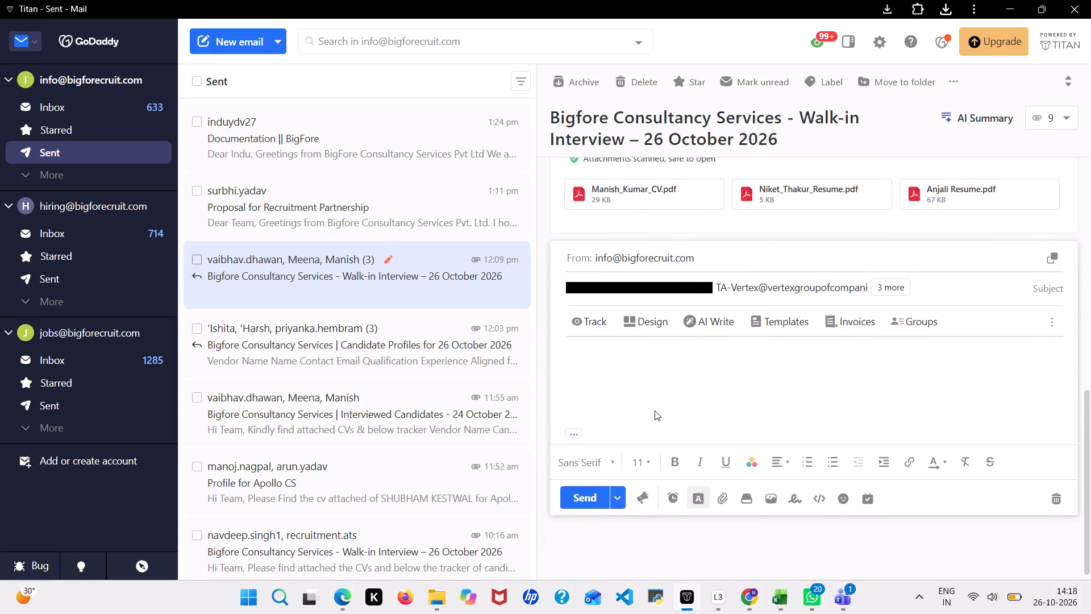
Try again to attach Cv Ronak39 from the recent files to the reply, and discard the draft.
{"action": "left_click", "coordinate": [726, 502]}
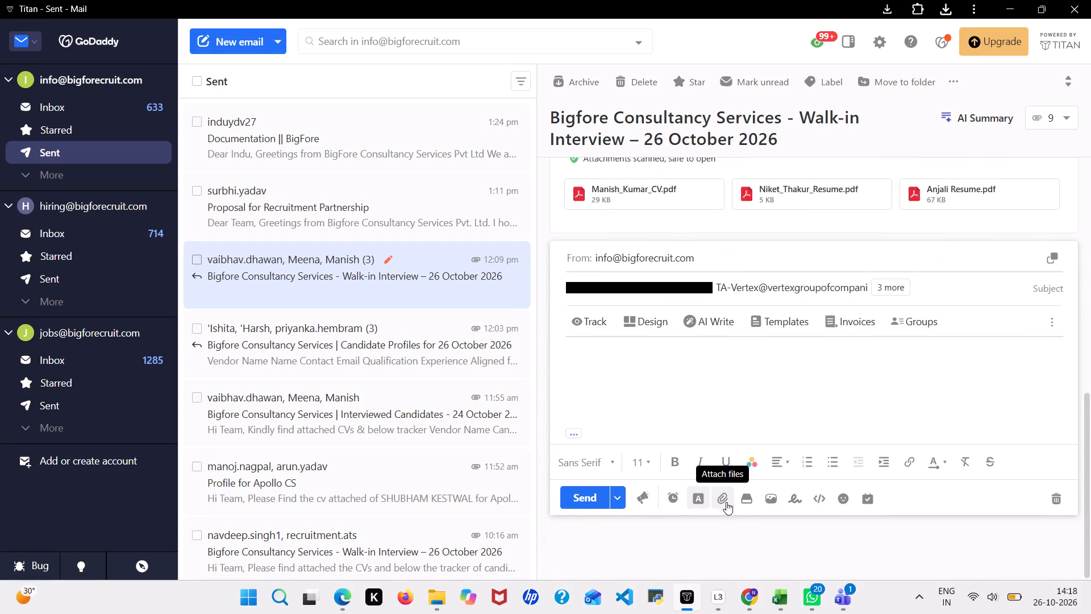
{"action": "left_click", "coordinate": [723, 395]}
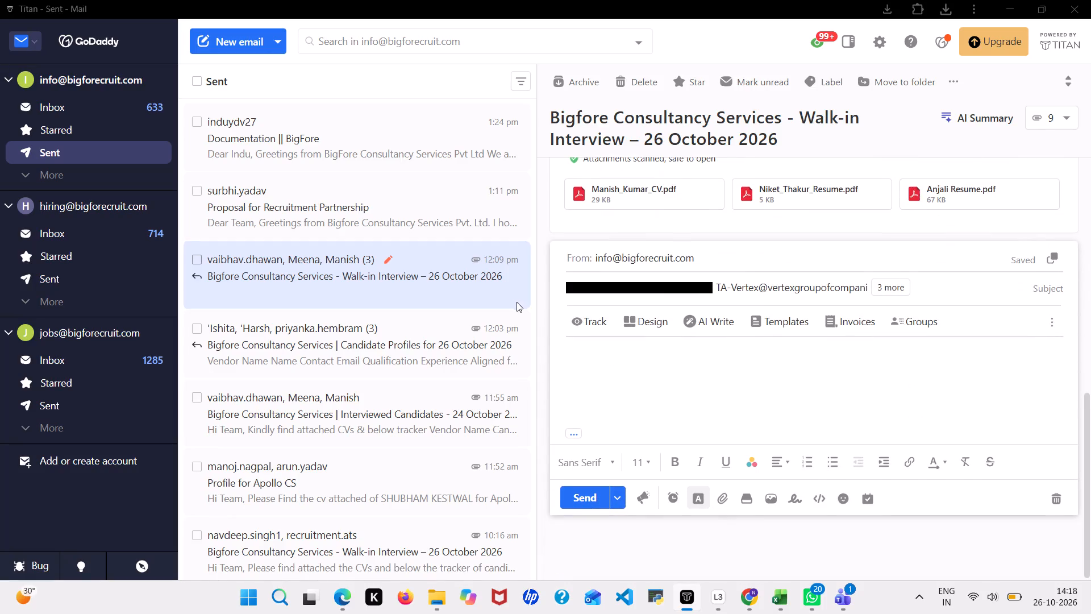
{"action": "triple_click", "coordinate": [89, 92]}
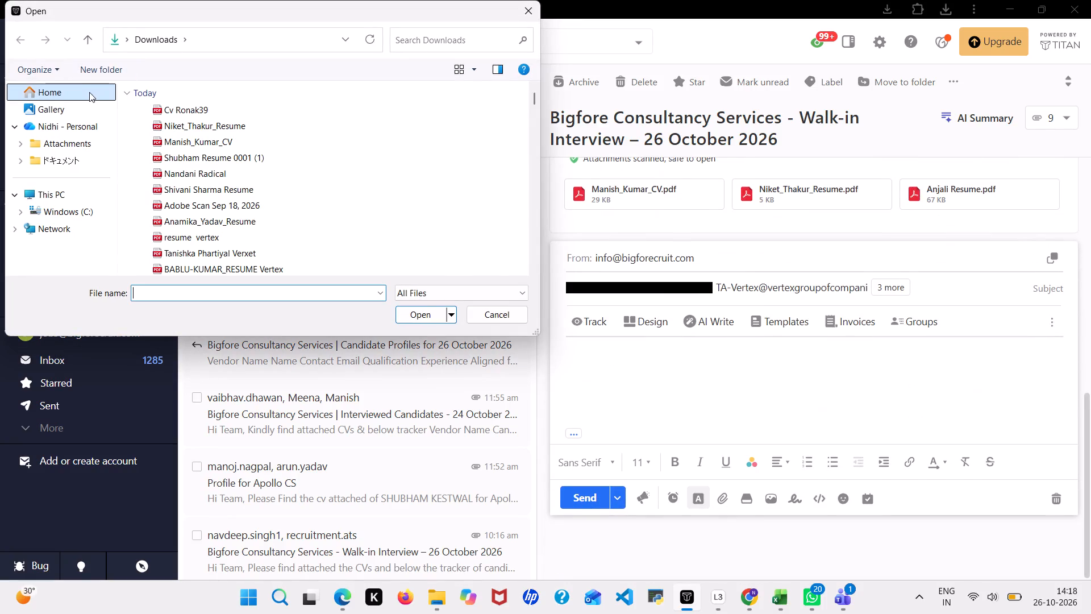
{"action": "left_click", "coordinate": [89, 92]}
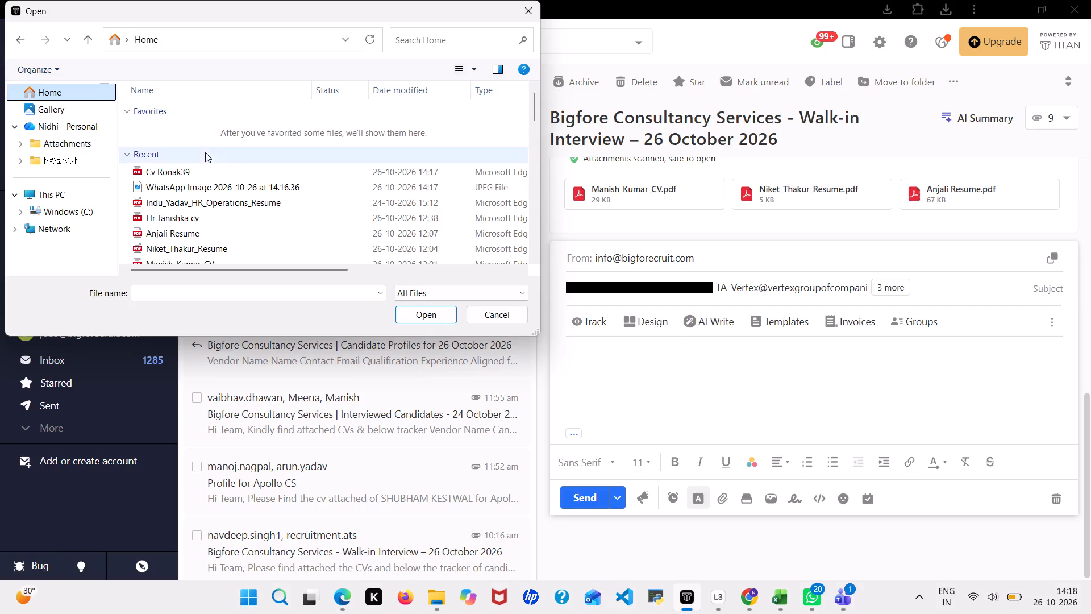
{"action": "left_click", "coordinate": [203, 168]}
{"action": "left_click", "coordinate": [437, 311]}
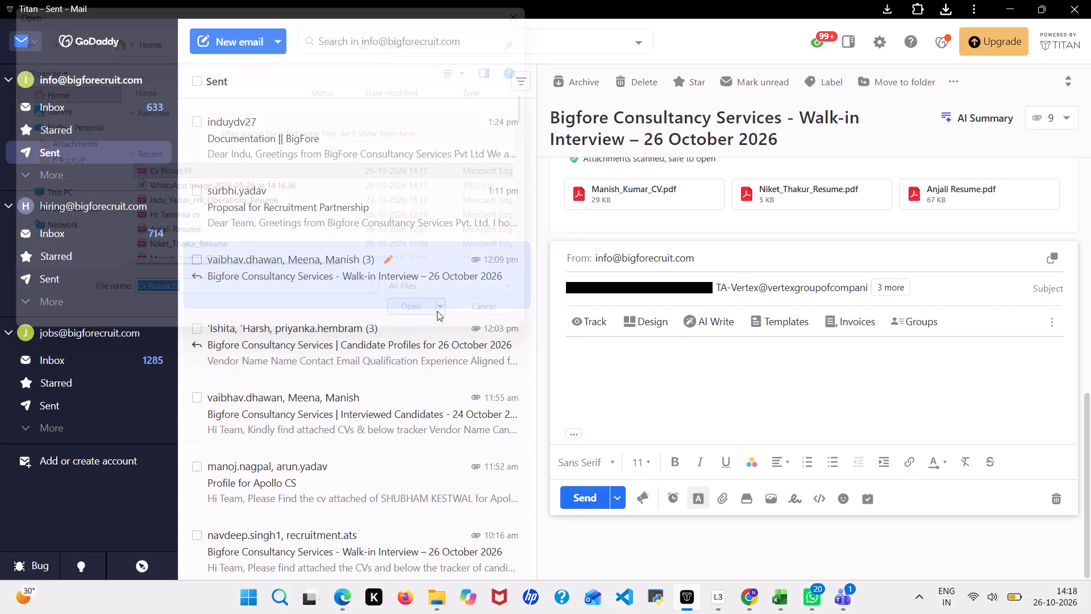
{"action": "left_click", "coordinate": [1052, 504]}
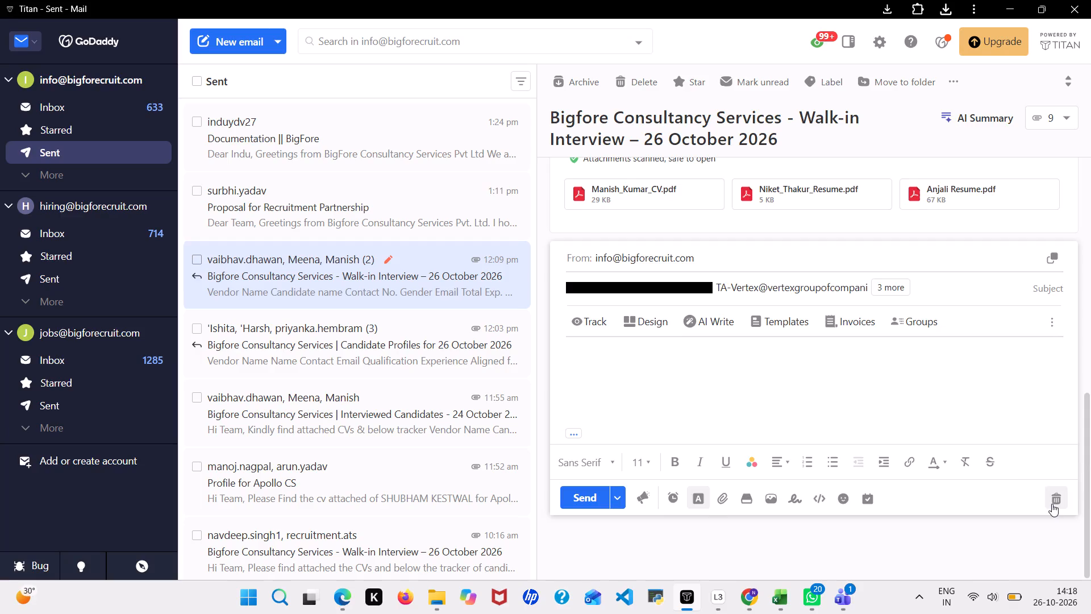
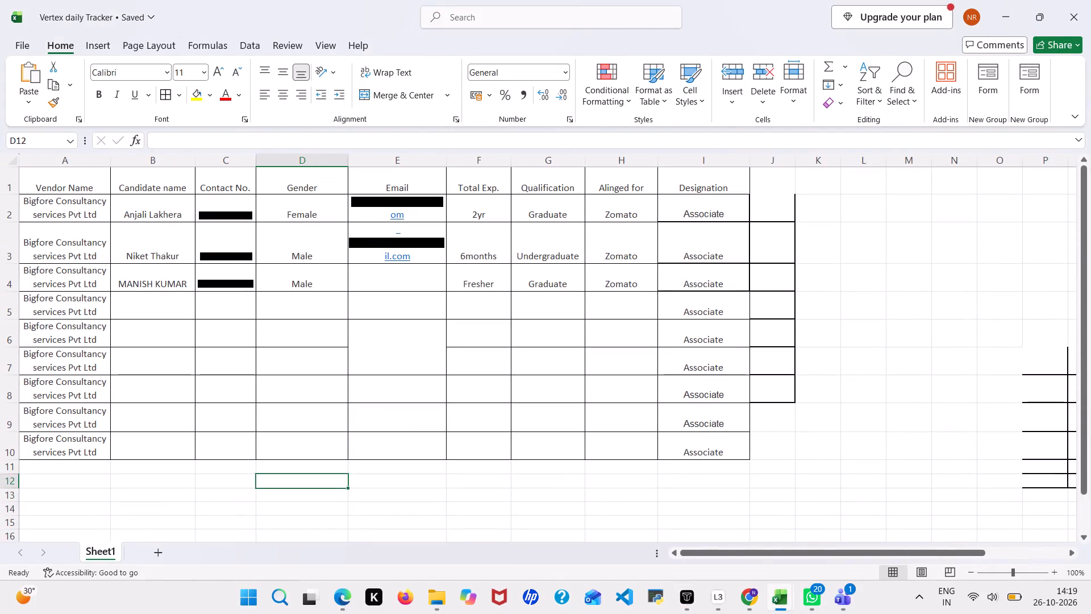
Clear row 3's candidate details from Candidate name through Alinged for in the Vertex daily Tracker and paste the copied content there.
{"action": "left_click_drag", "start_coordinate": [655, 254], "coordinate": [186, 244]}
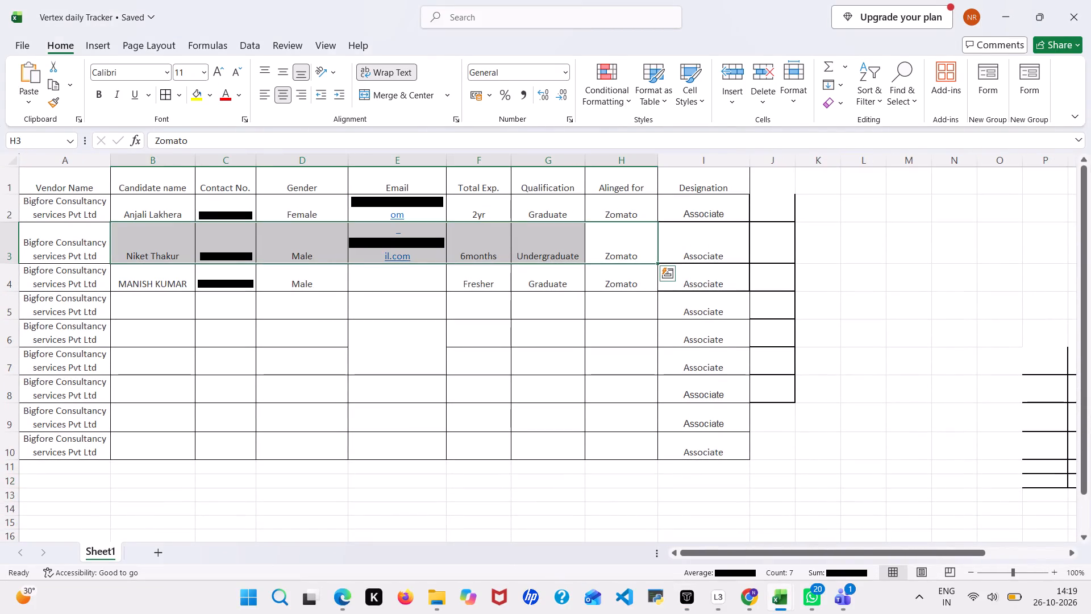
{"action": "key", "text": "Delete"}
{"action": "key", "text": "ctrl+v"}
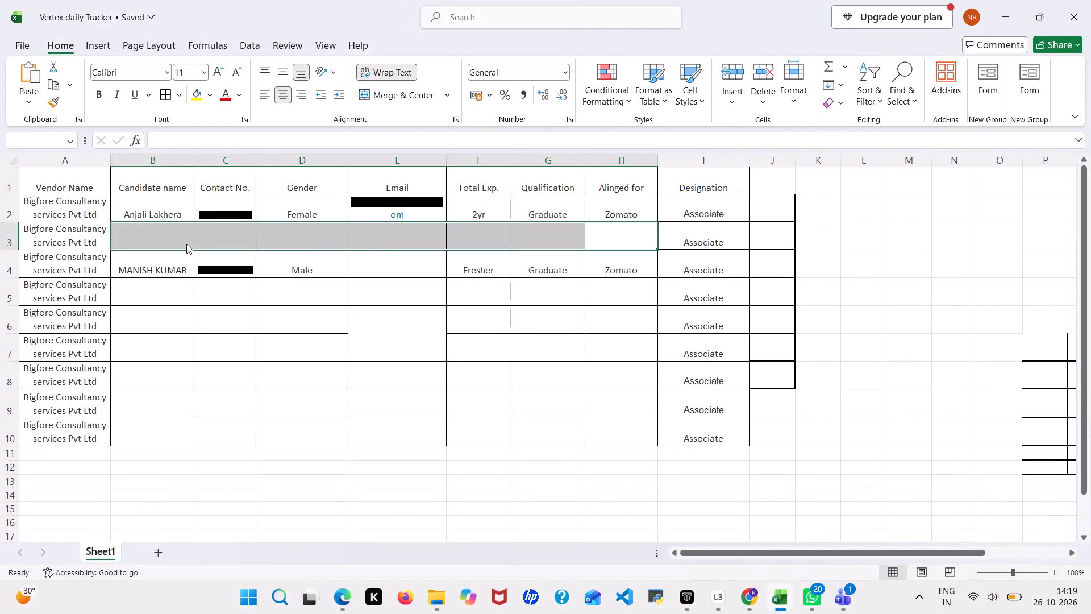
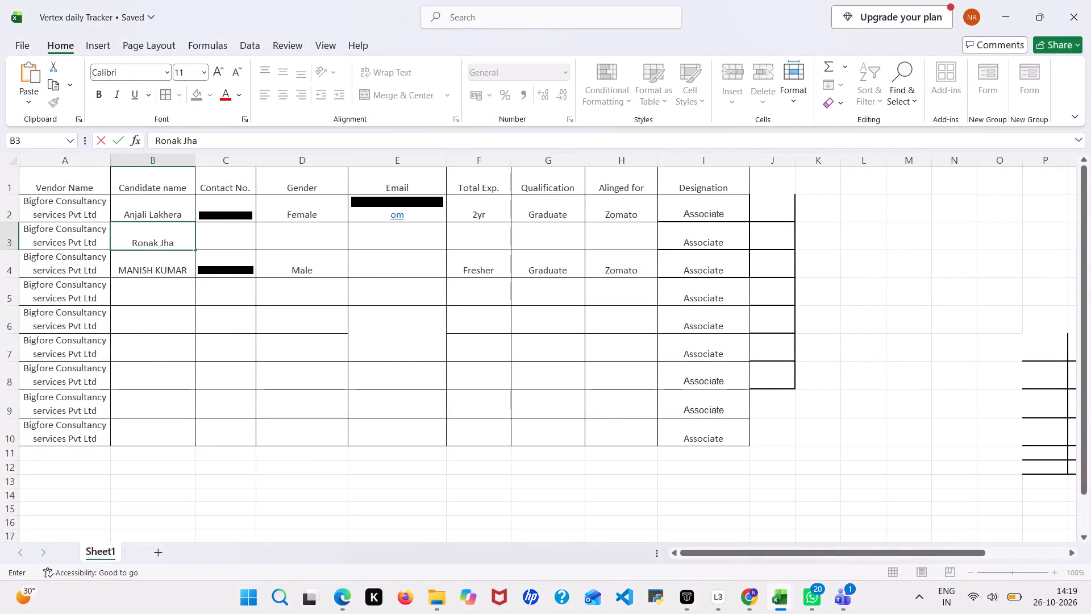
Paste the copied contact number into row 3's Contact No. cell and enter Male as that candidate's Gender.
{"action": "key", "text": "Right"}
{"action": "key", "text": "ctrl+v"}
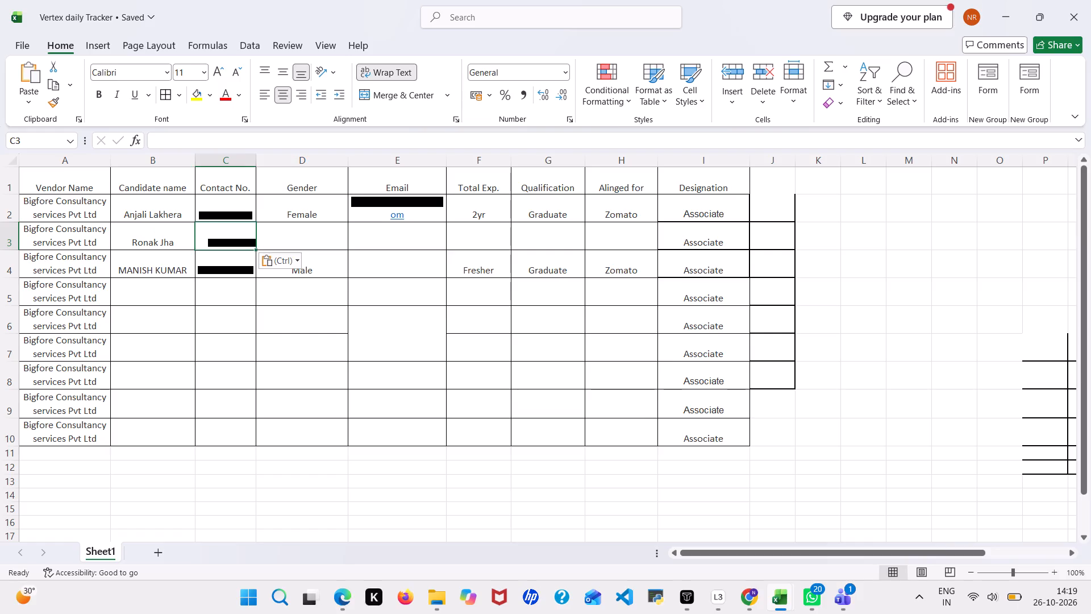
{"action": "left_click", "coordinate": [315, 242]}
{"action": "type", "text": "Male"}
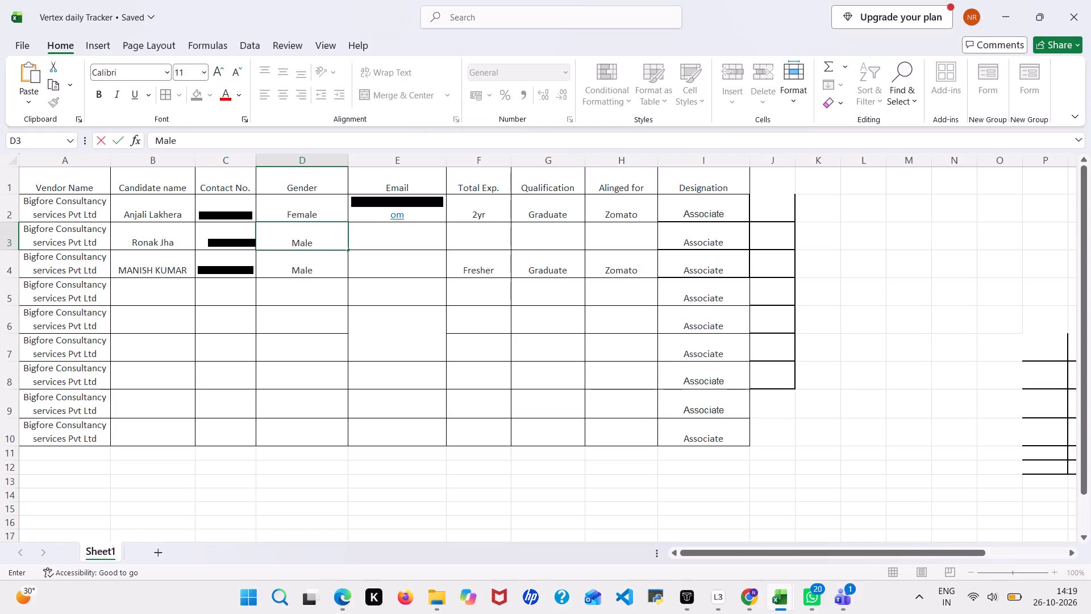
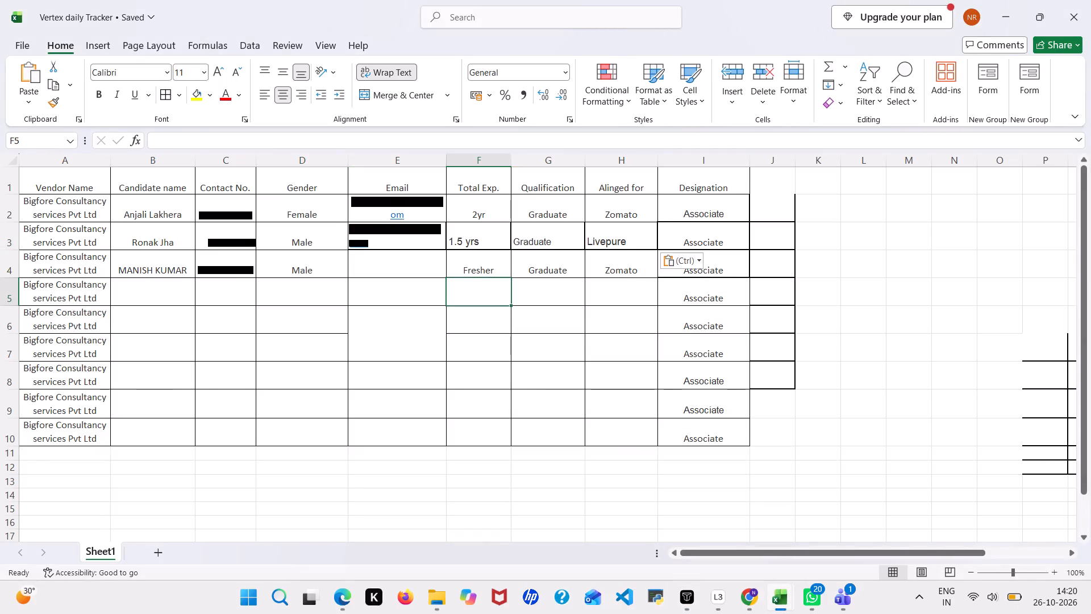
Clear the old candidate entries from row 2, Candidate name through Qualification, and row 4, Candidate name through Alinged for.
{"action": "left_click_drag", "start_coordinate": [565, 208], "coordinate": [174, 215]}
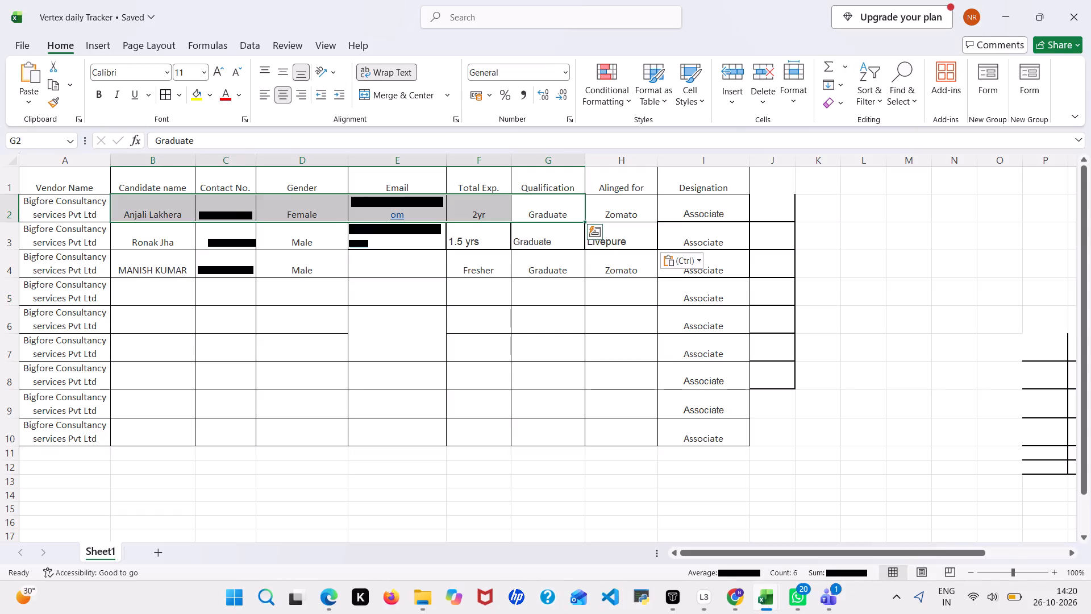
{"action": "key", "text": "Delete"}
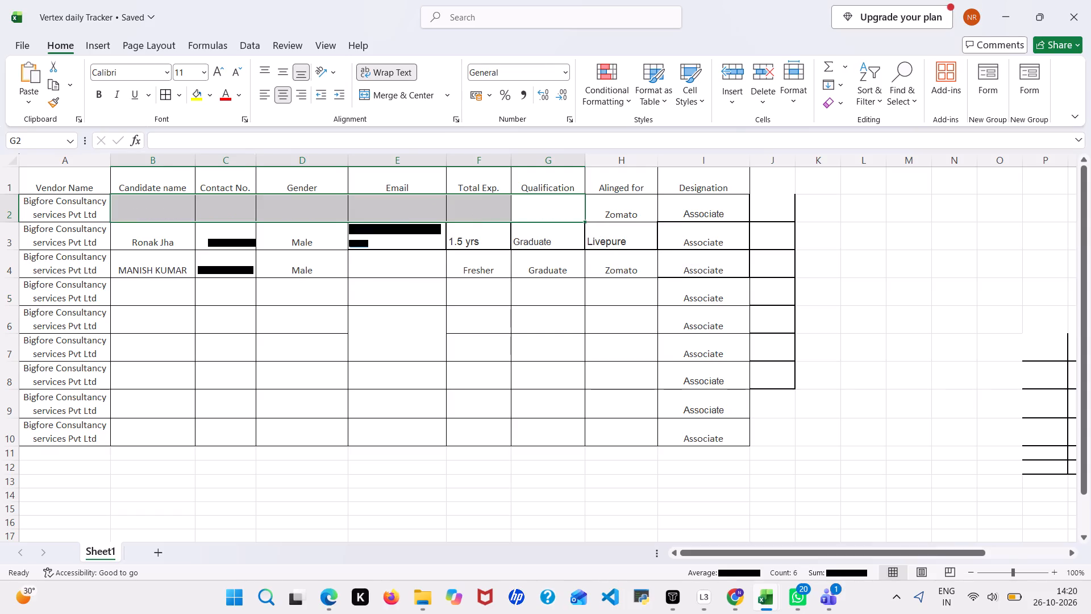
{"action": "left_click_drag", "start_coordinate": [605, 269], "coordinate": [162, 275]}
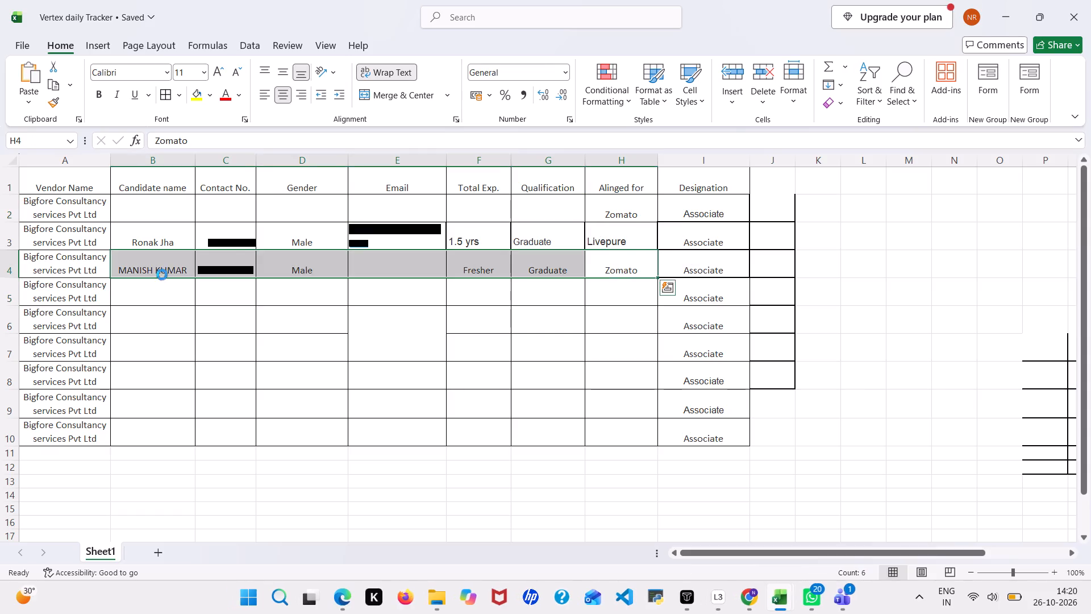
{"action": "key", "text": "Delete"}
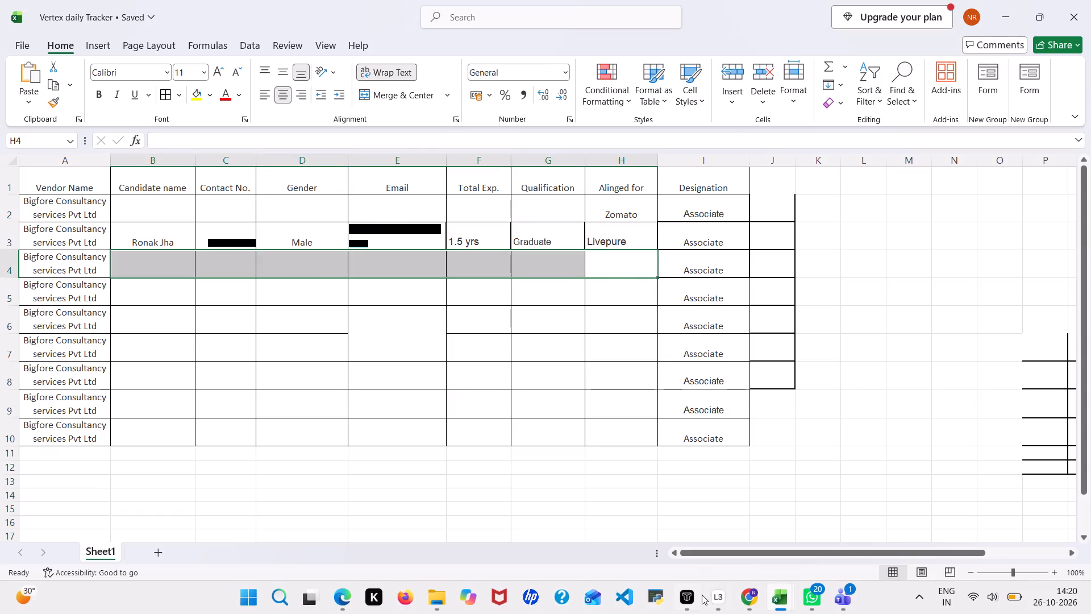
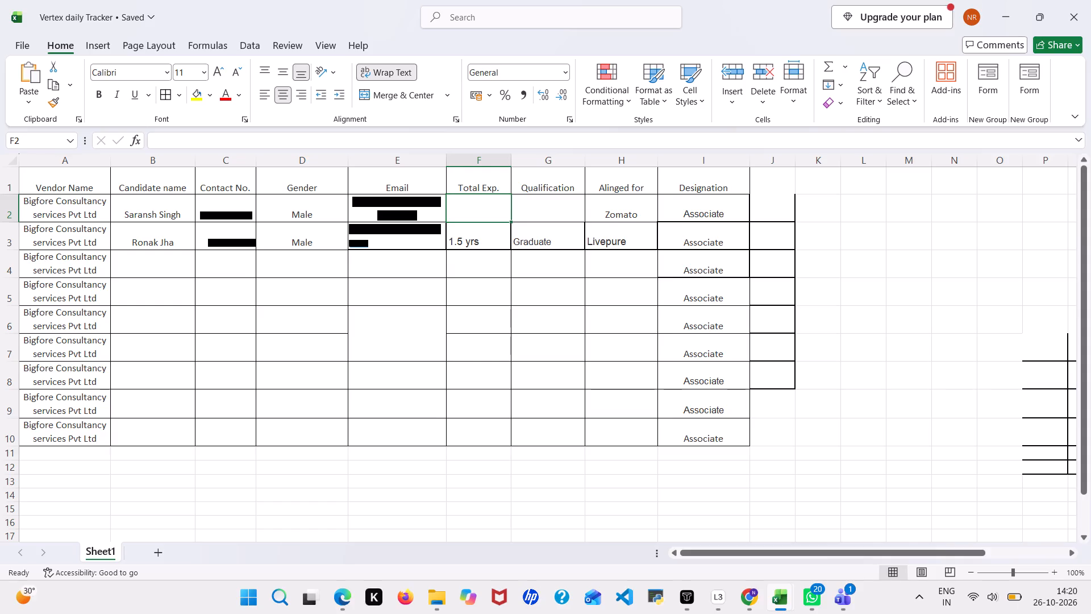
Fill in the first candidate's row 2 with Total Exp. 6+ months and Qualification Graduate.
{"action": "type", "text": "6+"}
{"action": "key", "text": "space"}
{"action": "type", "text": "months"}
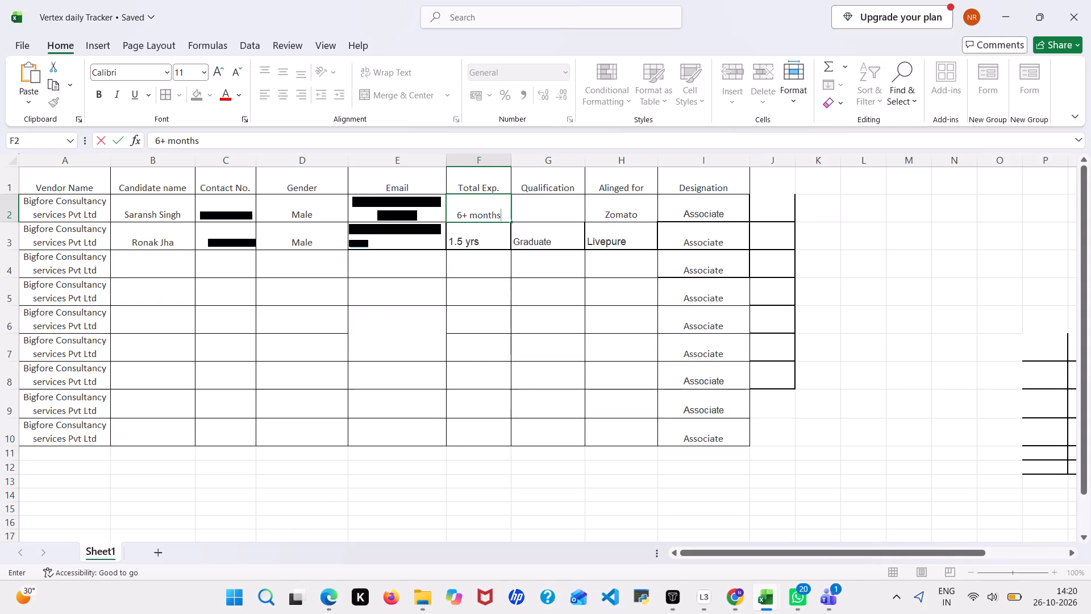
{"action": "key", "text": "Right"}
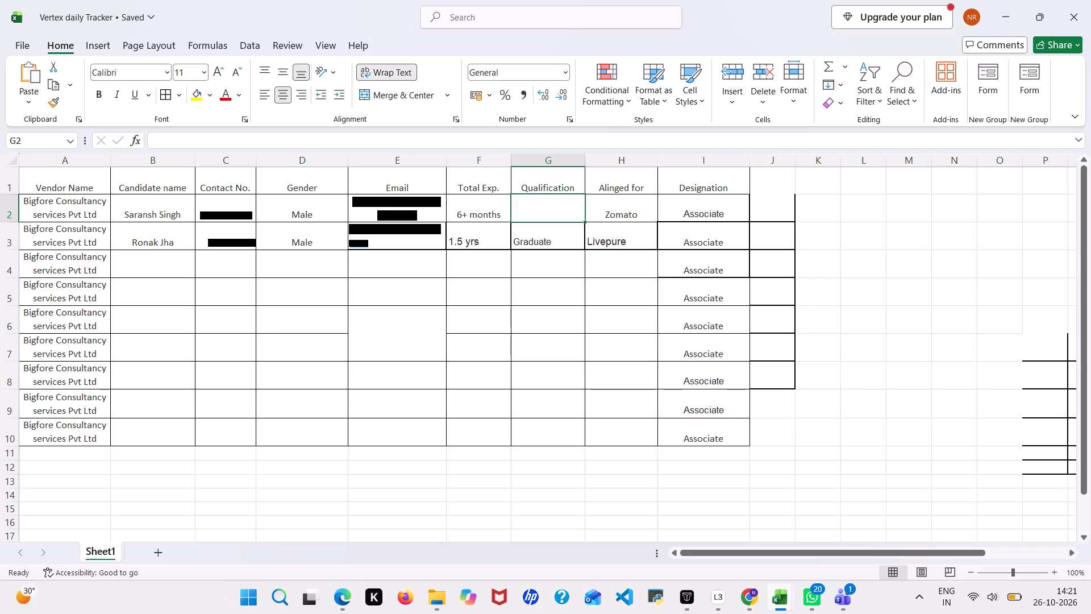
{"action": "type", "text": "Gra"}
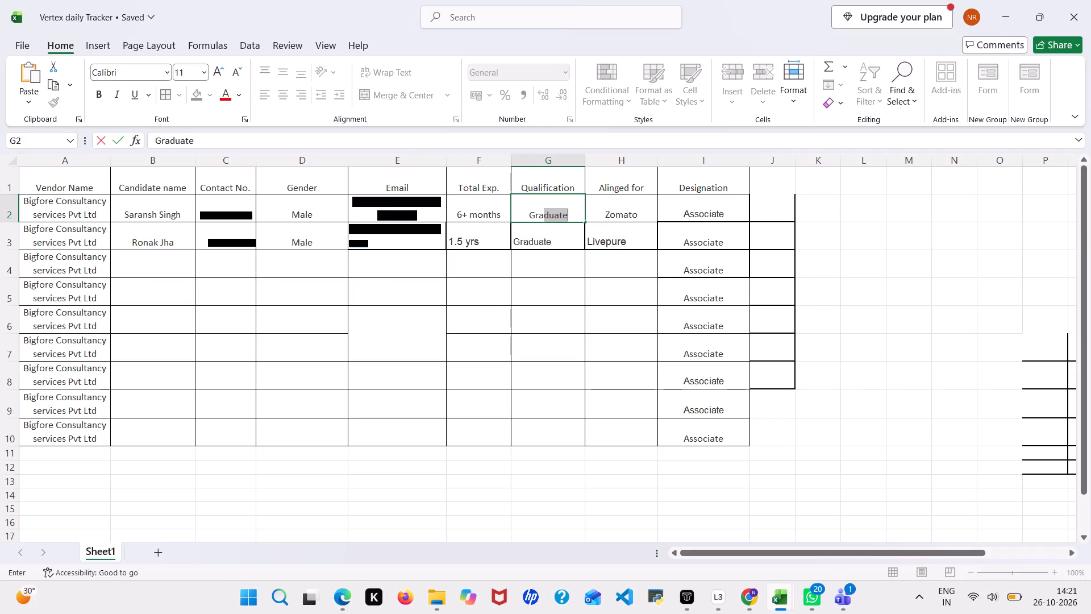
{"action": "key", "text": "Down"}
Format the header and both candidate rows, Vendor Name through Designation, in Calibri size 11 with centred horizontal alignment.
{"action": "left_click_drag", "start_coordinate": [697, 239], "coordinate": [481, 205]}
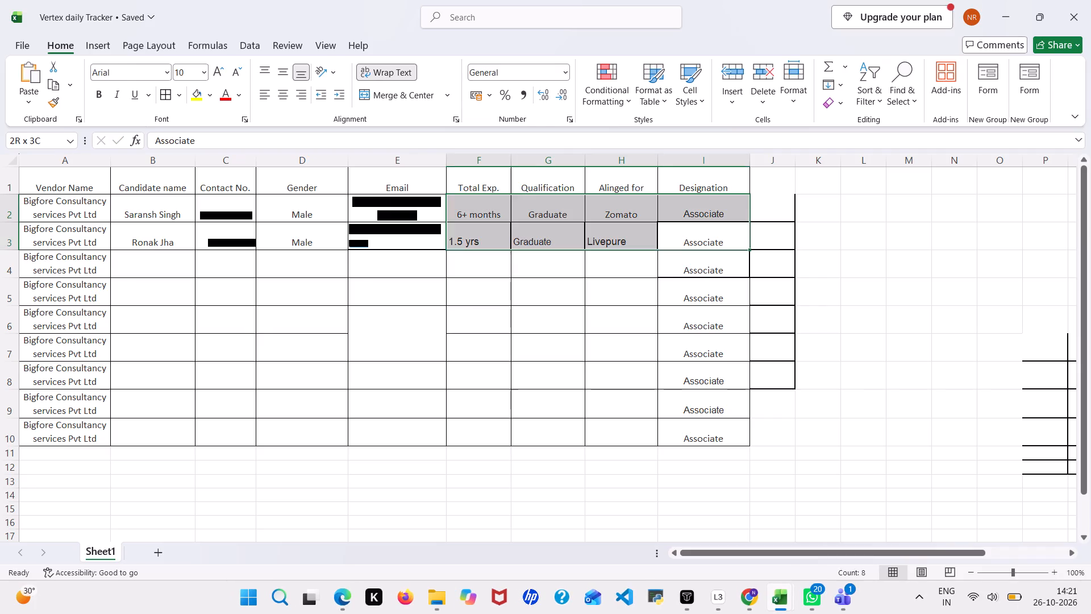
{"action": "left_click_drag", "start_coordinate": [481, 205], "coordinate": [46, 182]}
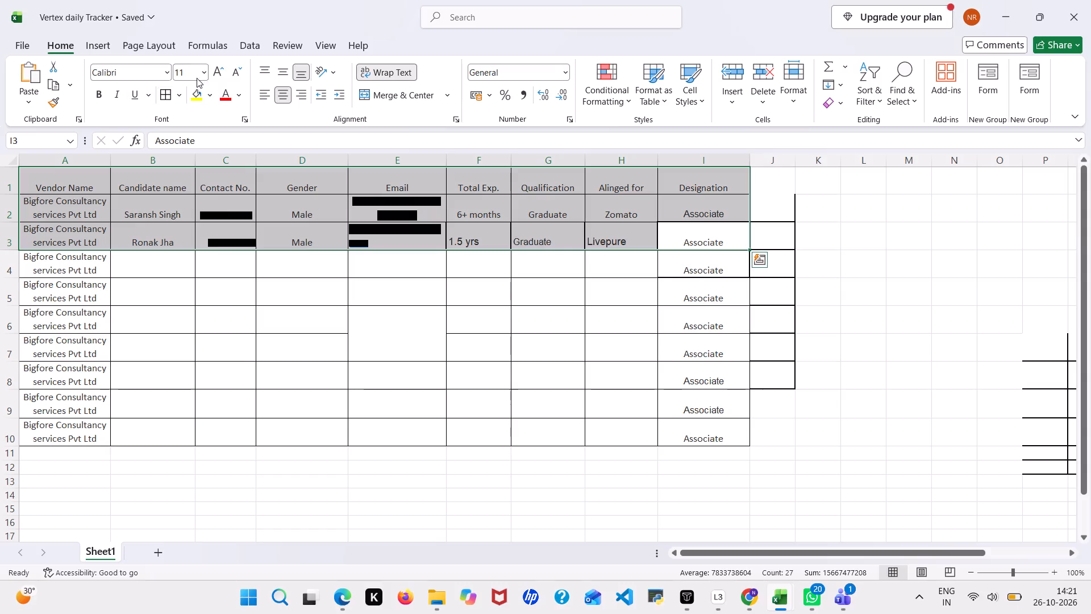
{"action": "left_click", "coordinate": [205, 69]}
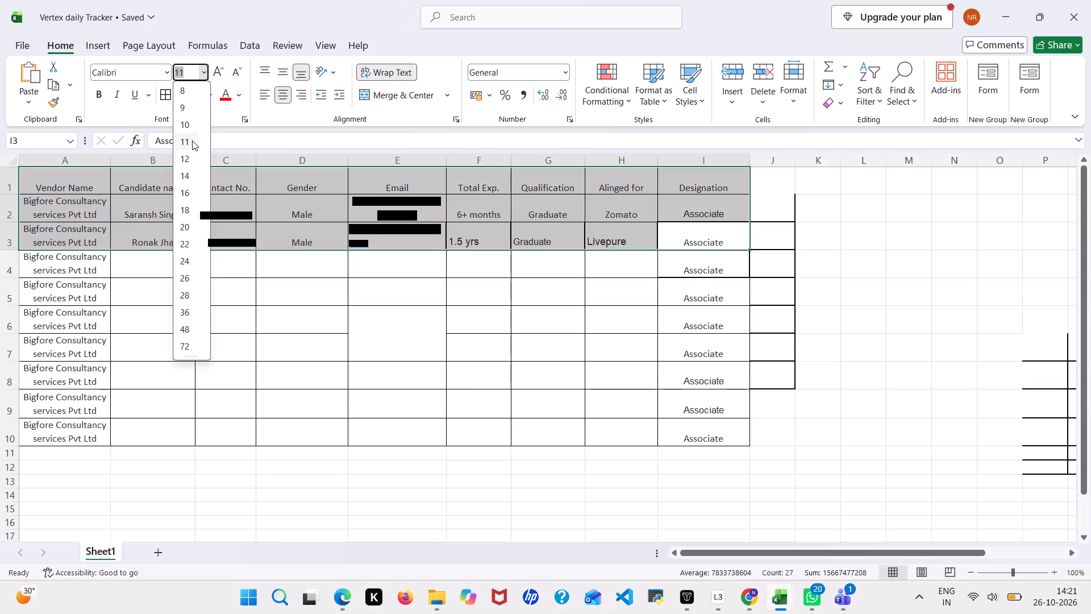
{"action": "left_click", "coordinate": [192, 140]}
{"action": "left_click", "coordinate": [164, 68]}
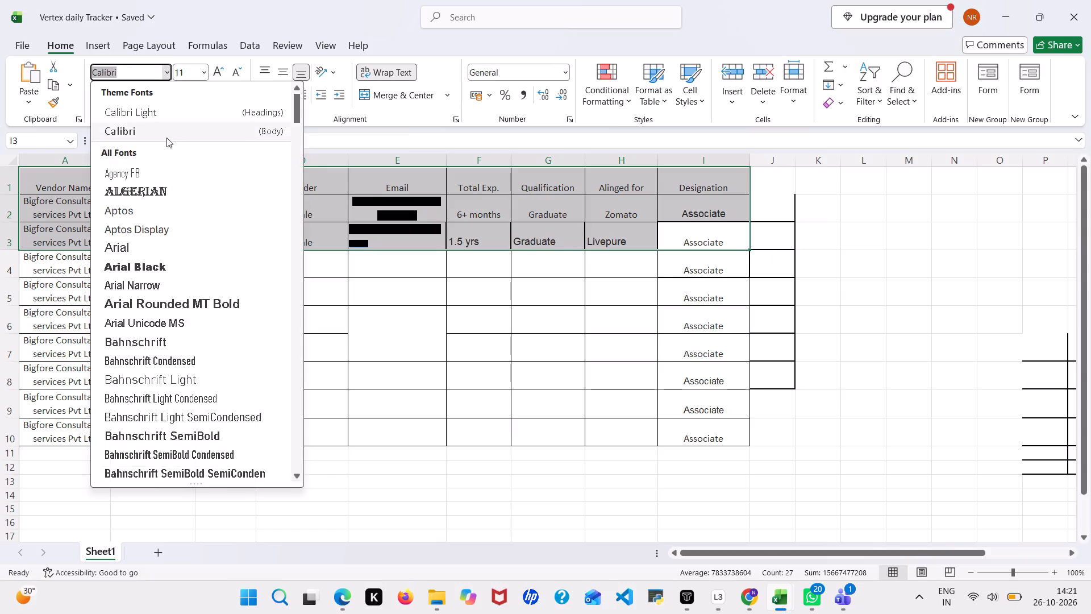
{"action": "left_click", "coordinate": [156, 127]}
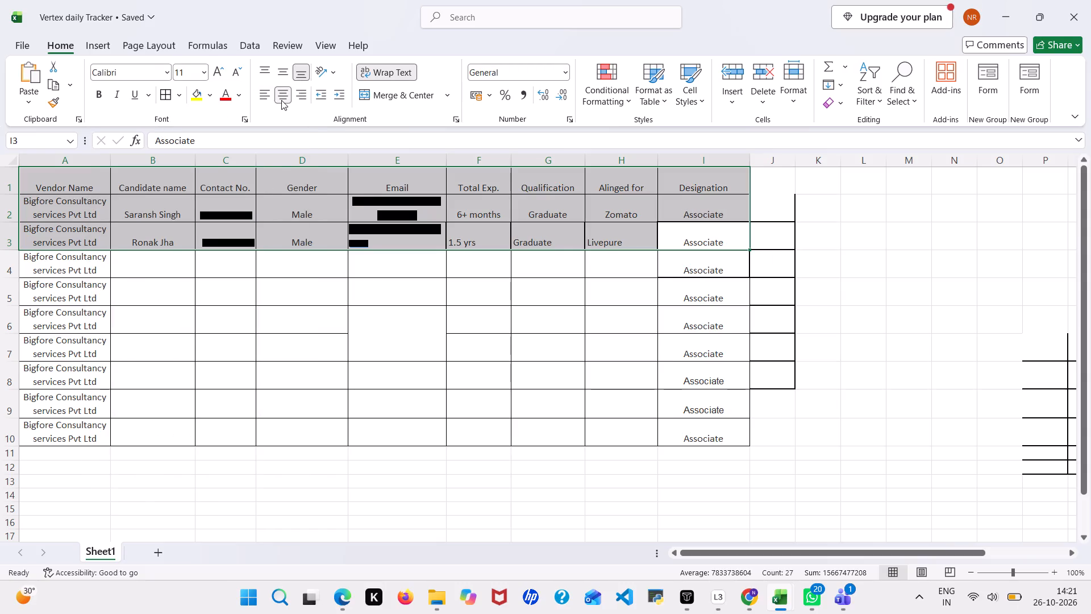
{"action": "left_click", "coordinate": [281, 100]}
{"action": "left_click", "coordinate": [281, 100]}
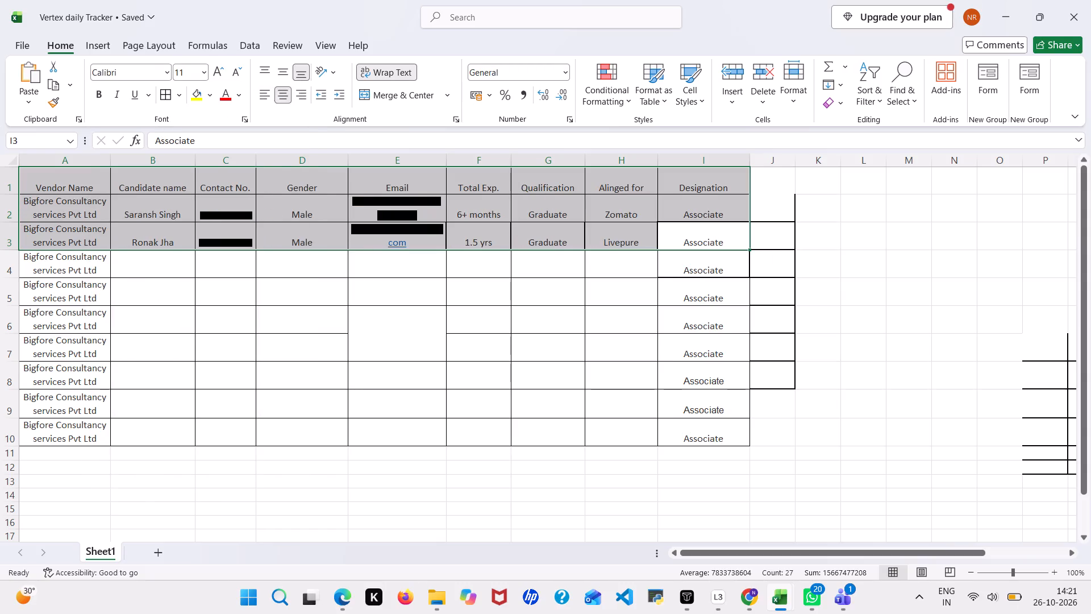
Copy the header and both candidate rows, Vendor Name through Designation.
{"action": "key", "text": "ctrl+c"}
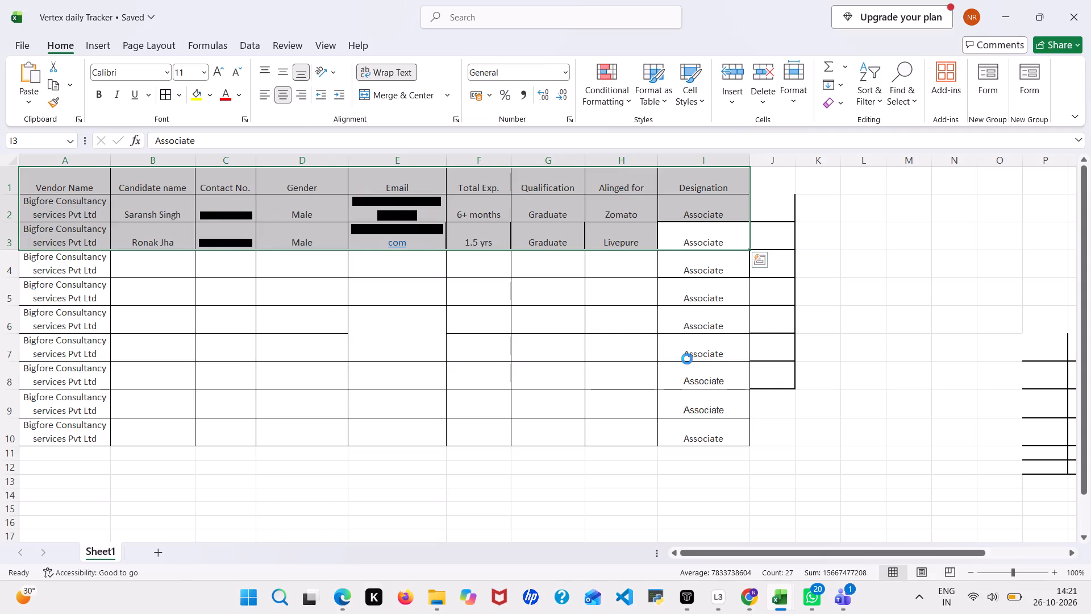
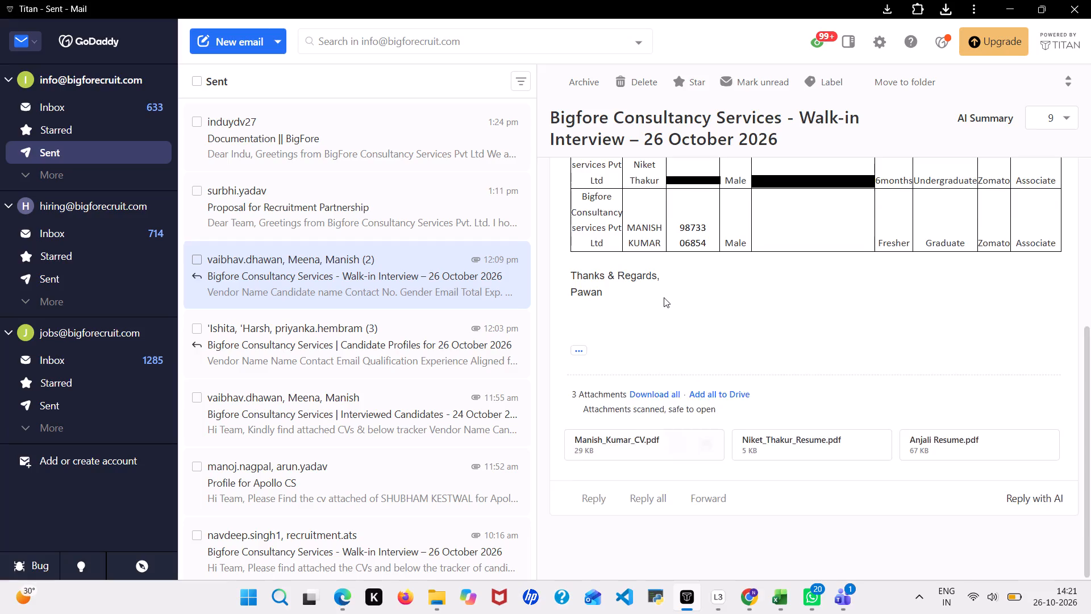
Start a reply in the Walk-in Interview – 26 October 2026 thread and attach the Cv Ronak39 file from Downloads.
{"action": "scroll", "coordinate": [664, 297], "scroll_direction": "up", "scroll_amount": 1}
{"action": "scroll", "coordinate": [664, 297], "scroll_direction": "down", "scroll_amount": 1}
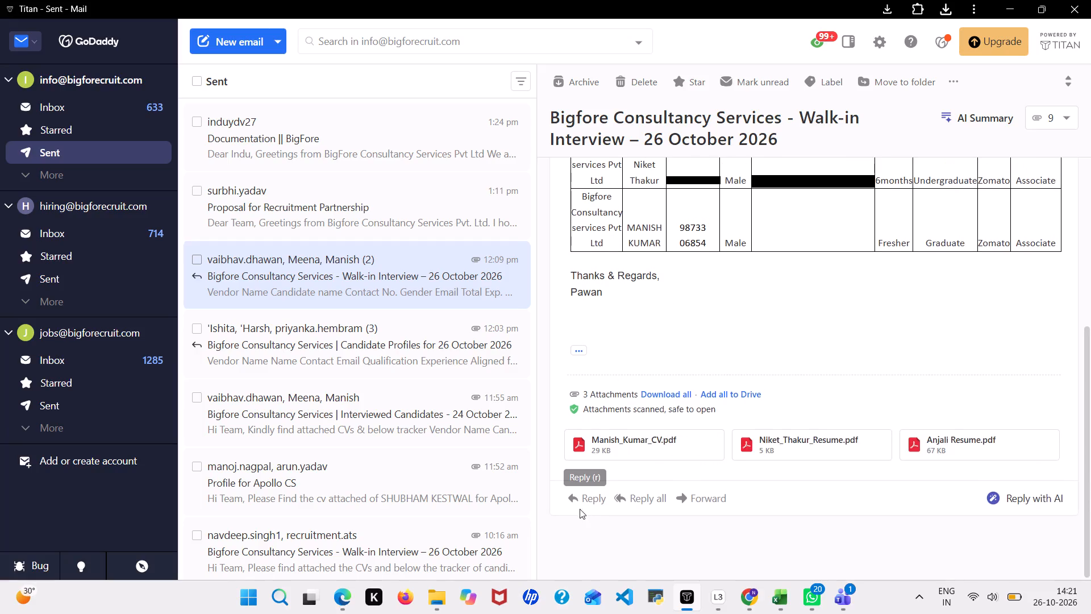
{"action": "left_click", "coordinate": [578, 504]}
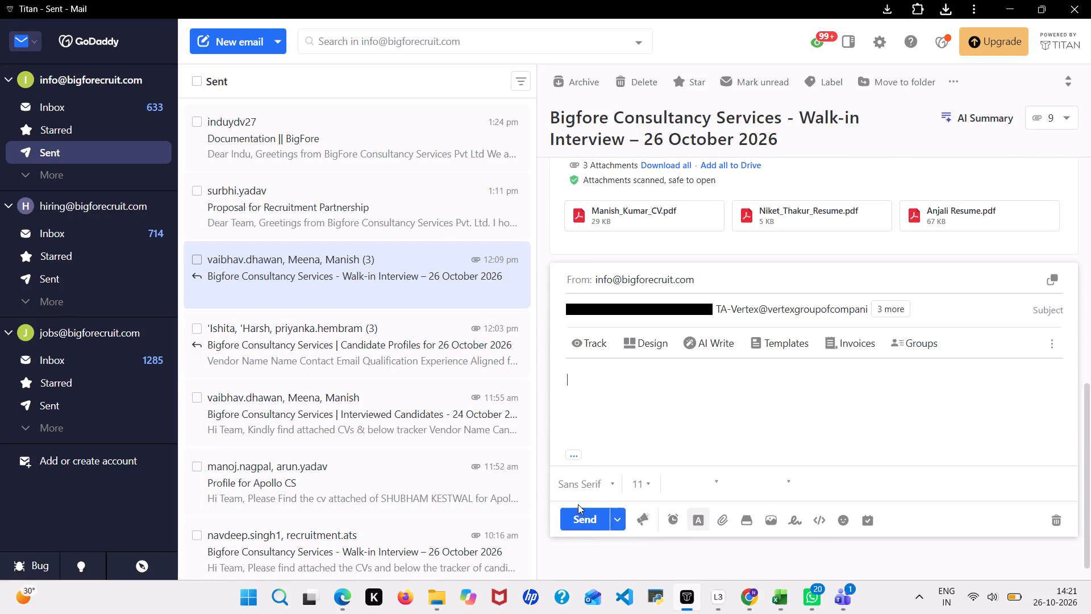
{"action": "left_click", "coordinate": [723, 517]}
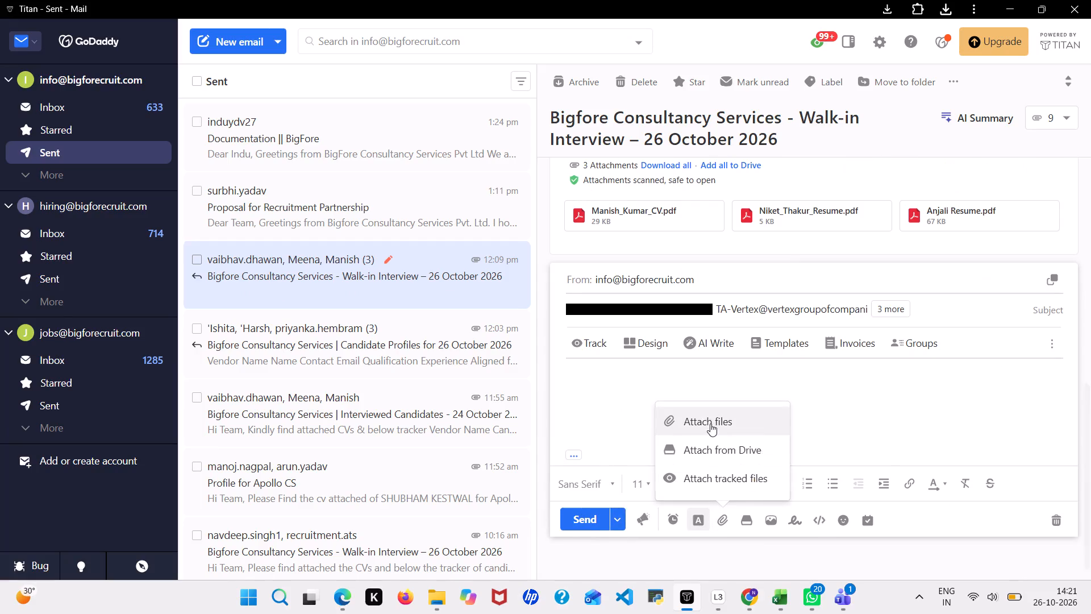
{"action": "left_click", "coordinate": [710, 418]}
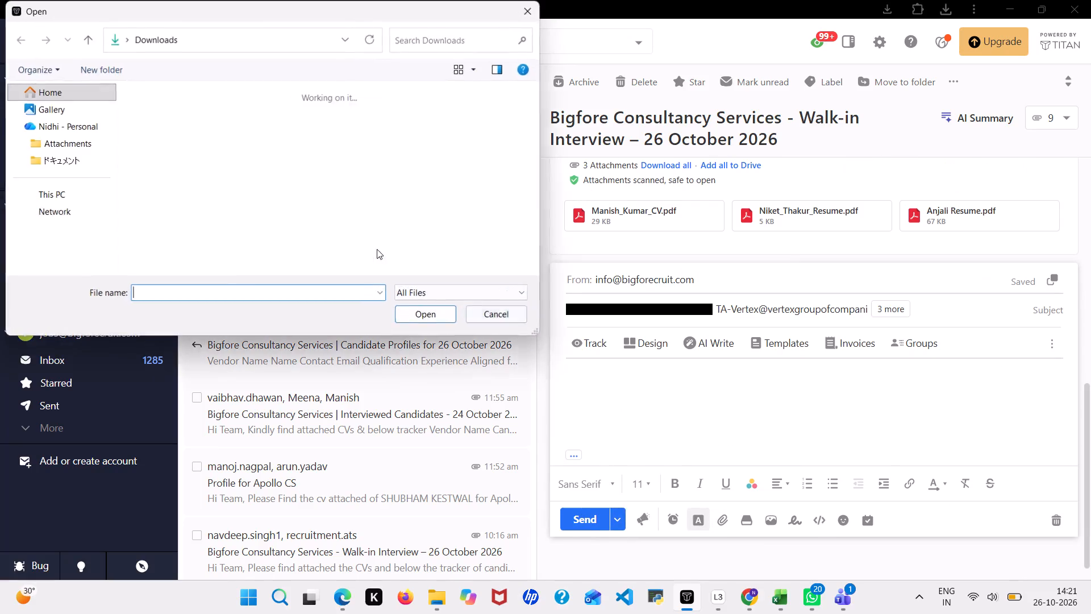
{"action": "left_click", "coordinate": [162, 110]}
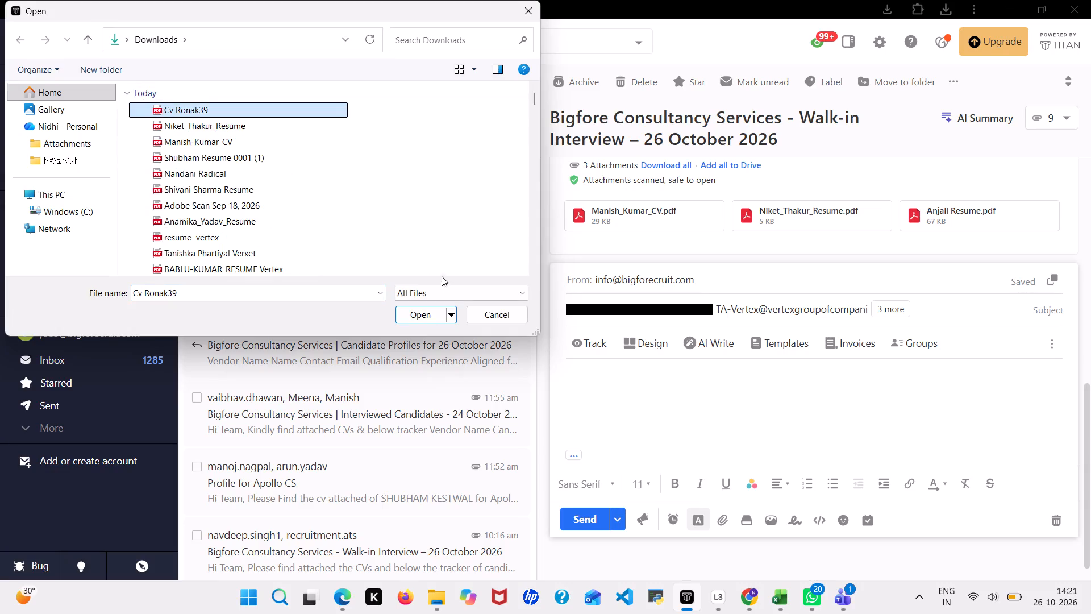
{"action": "left_click", "coordinate": [431, 311]}
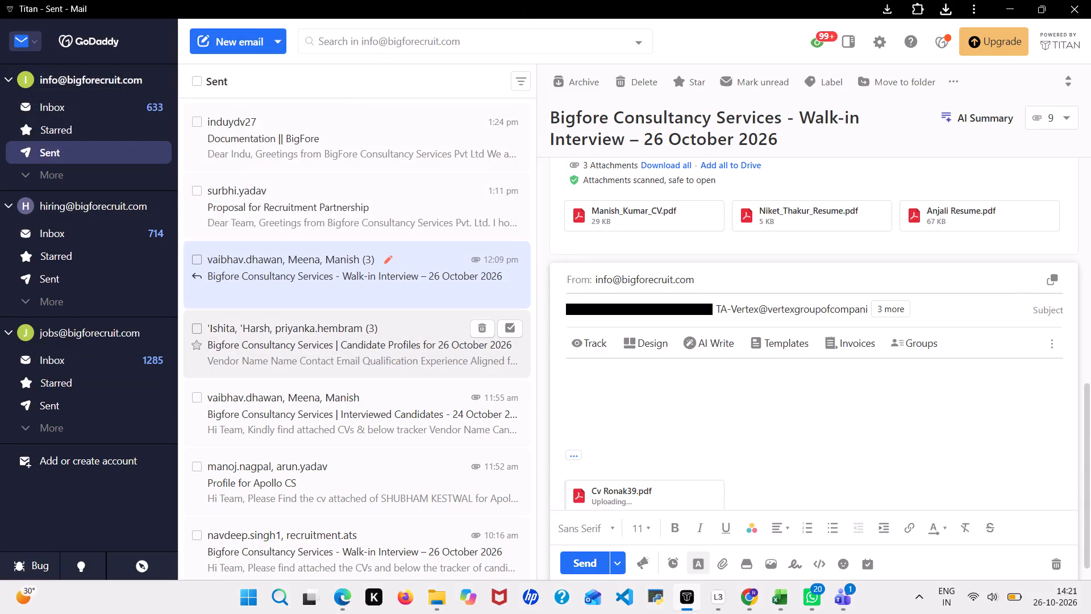
Attach the recent file WhatsApp Image 2026-10-26 at 14.16.36 to the Walk-in Interview reply.
{"action": "left_click", "coordinate": [722, 569]}
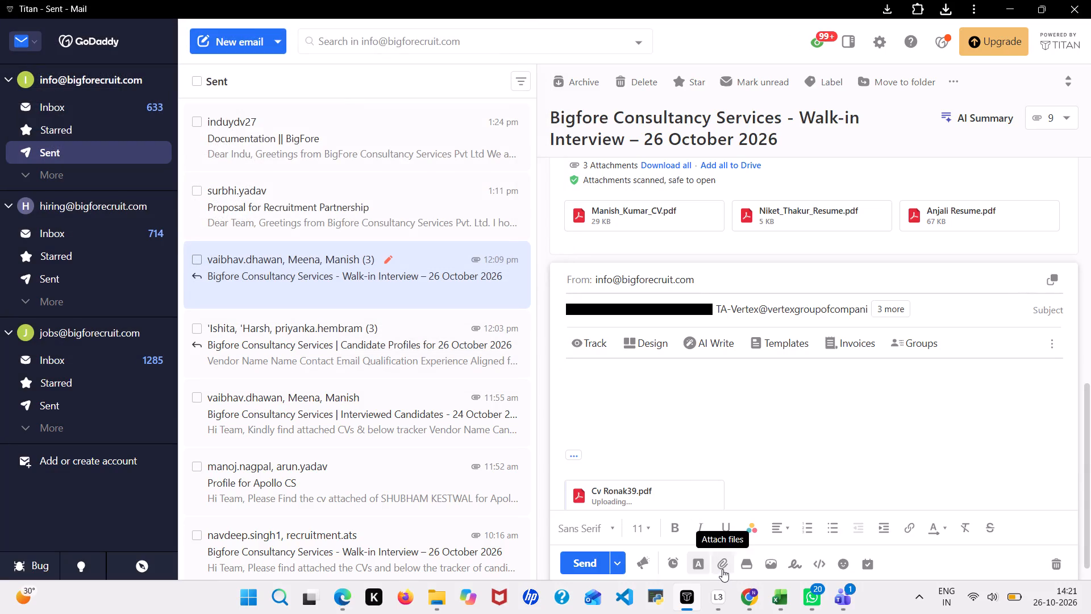
{"action": "left_click", "coordinate": [711, 471]}
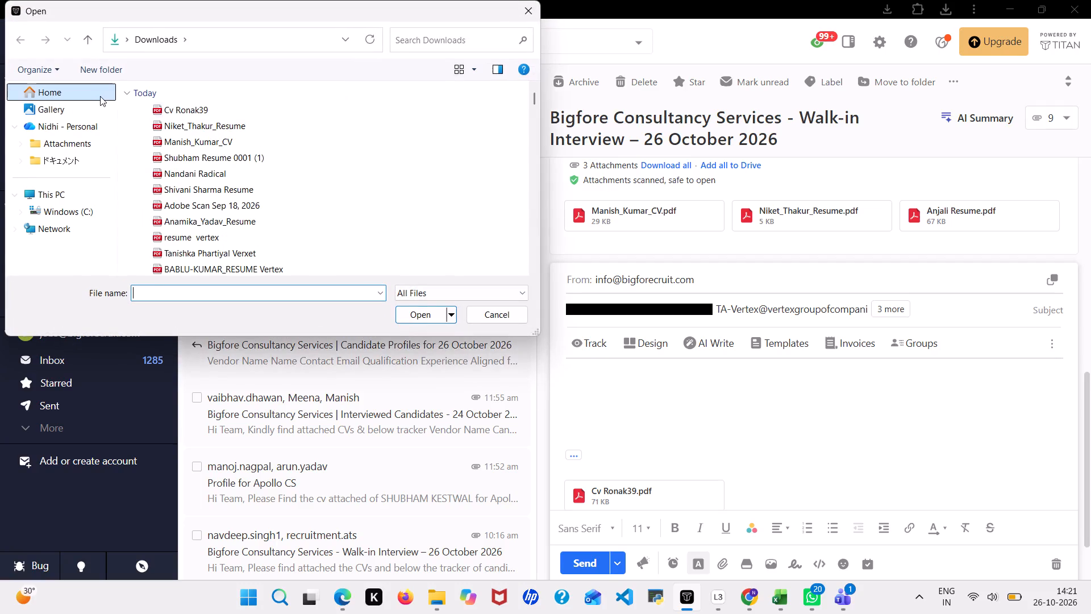
{"action": "double_click", "coordinate": [97, 94]}
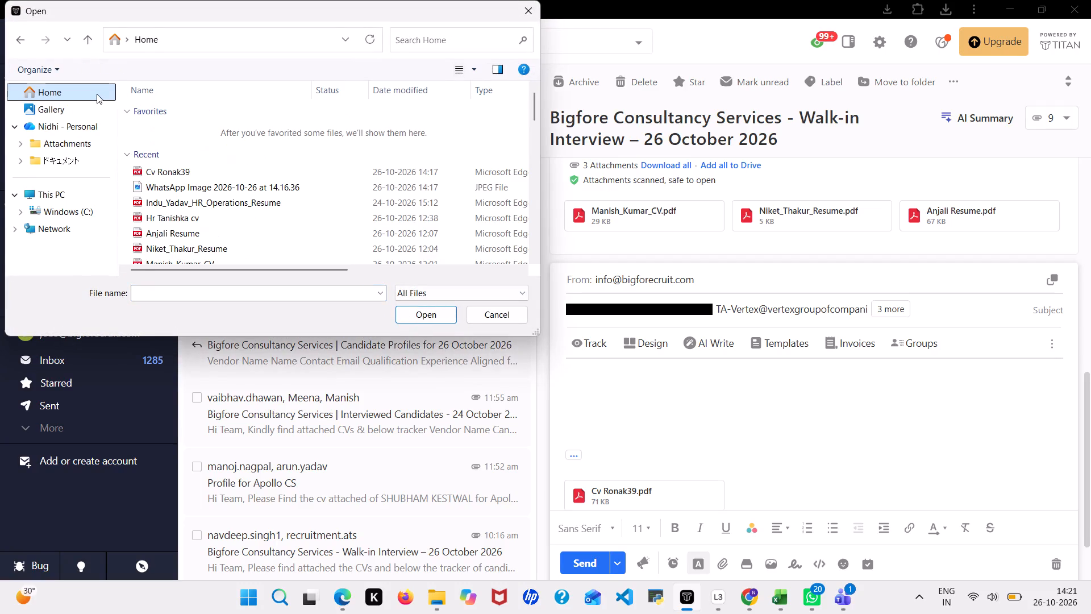
{"action": "left_click", "coordinate": [211, 184]}
{"action": "left_click", "coordinate": [419, 312]}
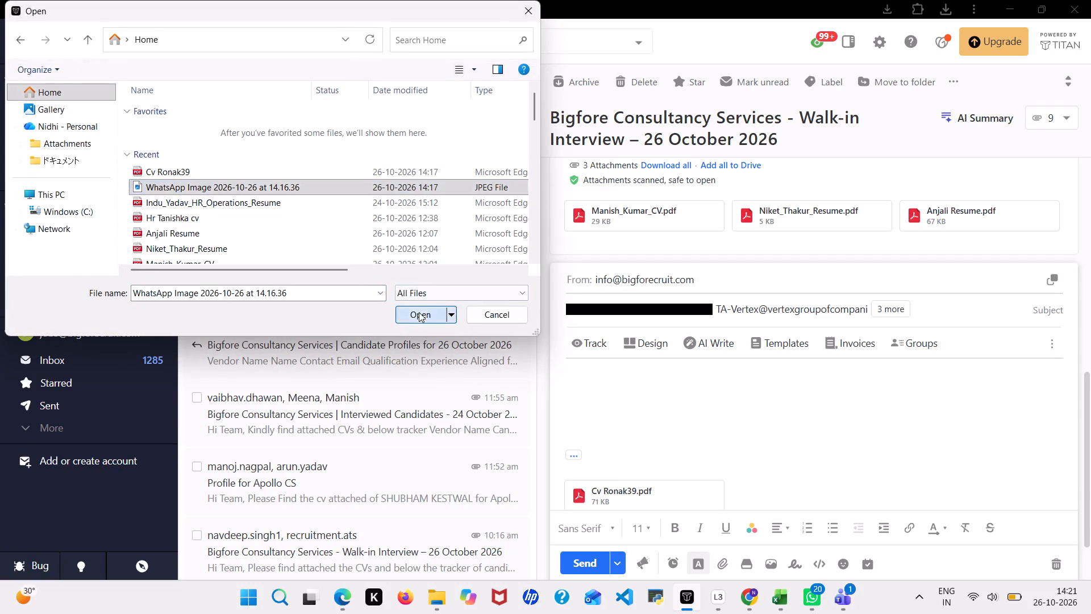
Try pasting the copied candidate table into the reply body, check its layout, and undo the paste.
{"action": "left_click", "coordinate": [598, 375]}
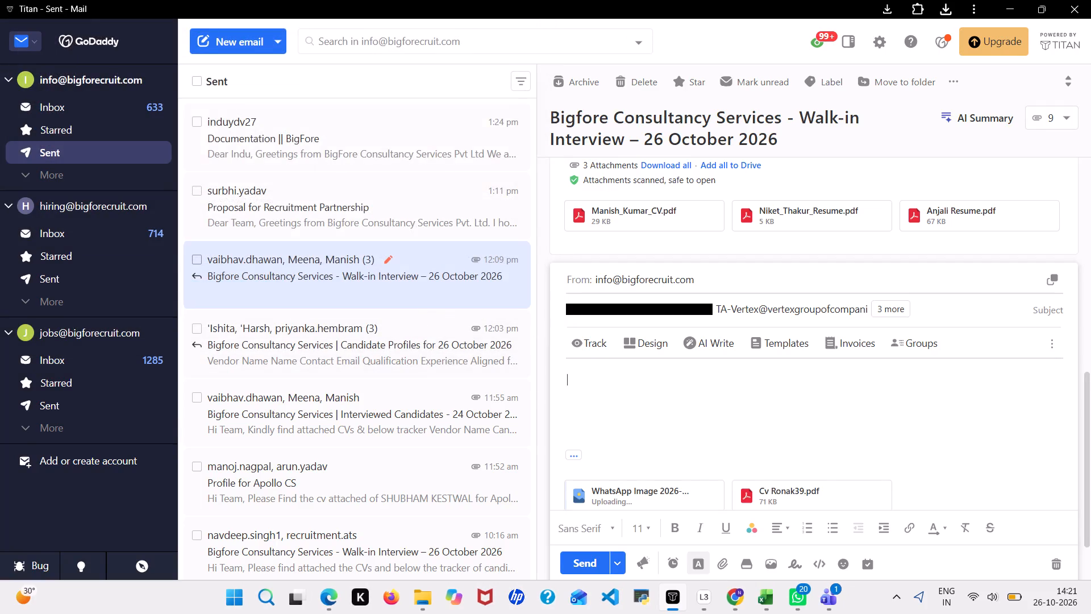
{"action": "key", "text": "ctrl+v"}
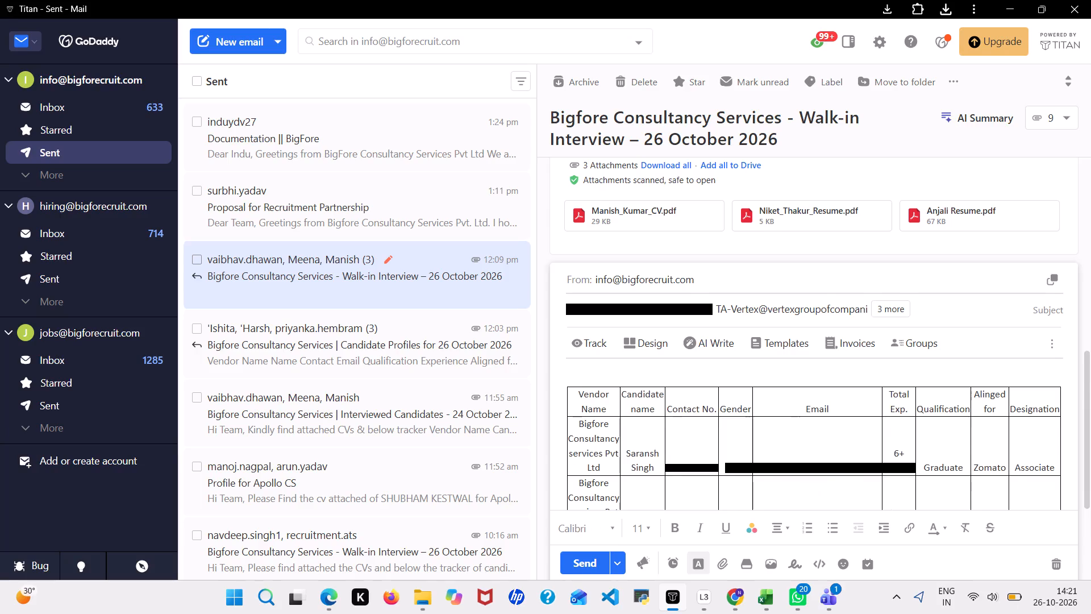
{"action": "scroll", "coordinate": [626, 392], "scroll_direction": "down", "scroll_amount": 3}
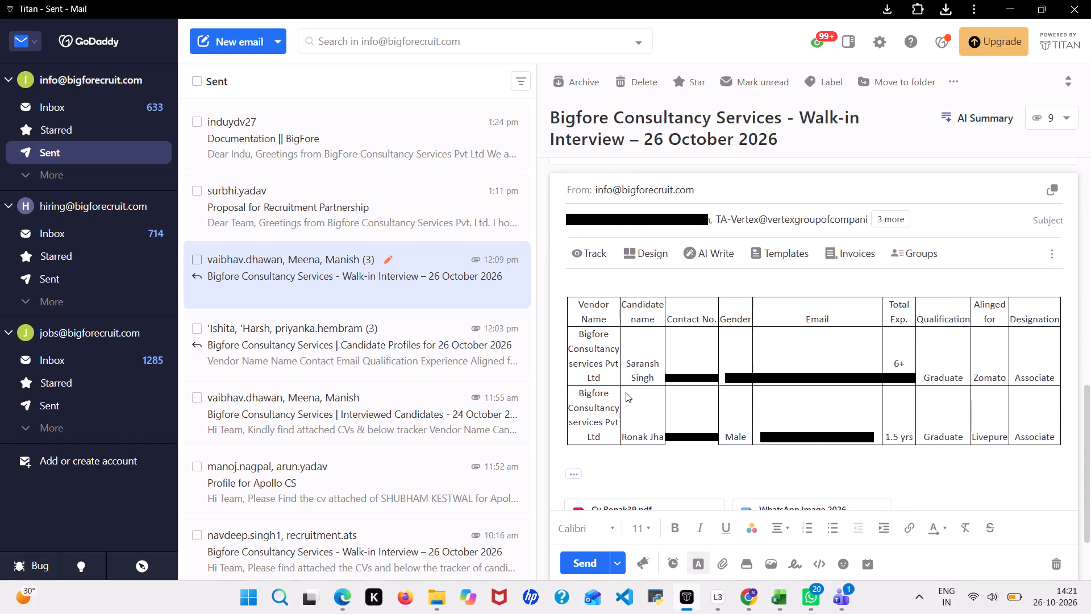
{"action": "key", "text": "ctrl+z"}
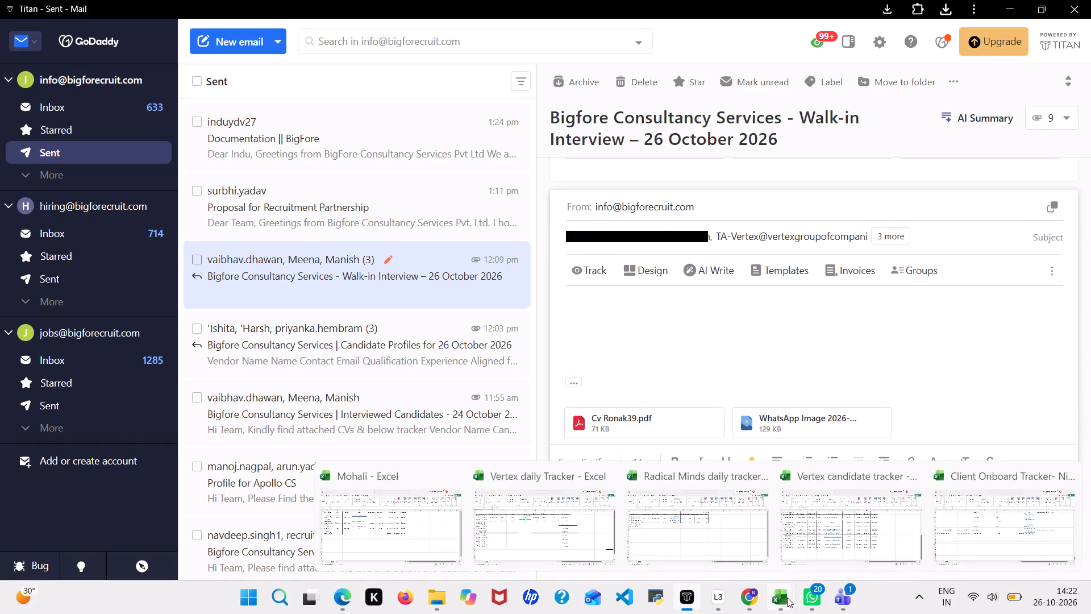
Switch to the Vertex daily Tracker workbook in Excel and apply All Borders to the header and both candidate rows.
{"action": "left_click", "coordinate": [587, 518]}
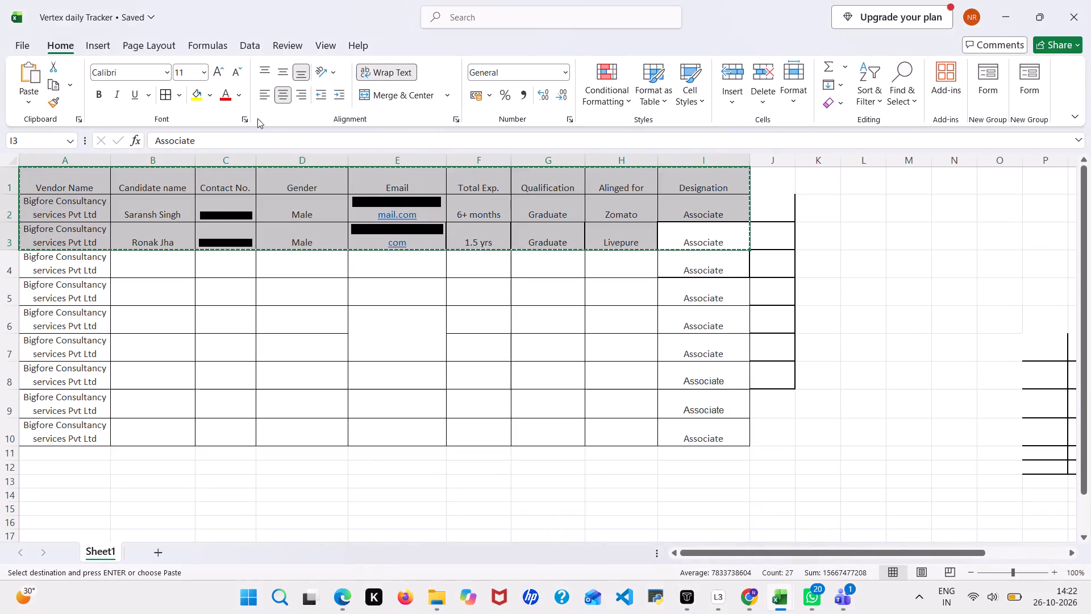
{"action": "left_click", "coordinate": [177, 97]}
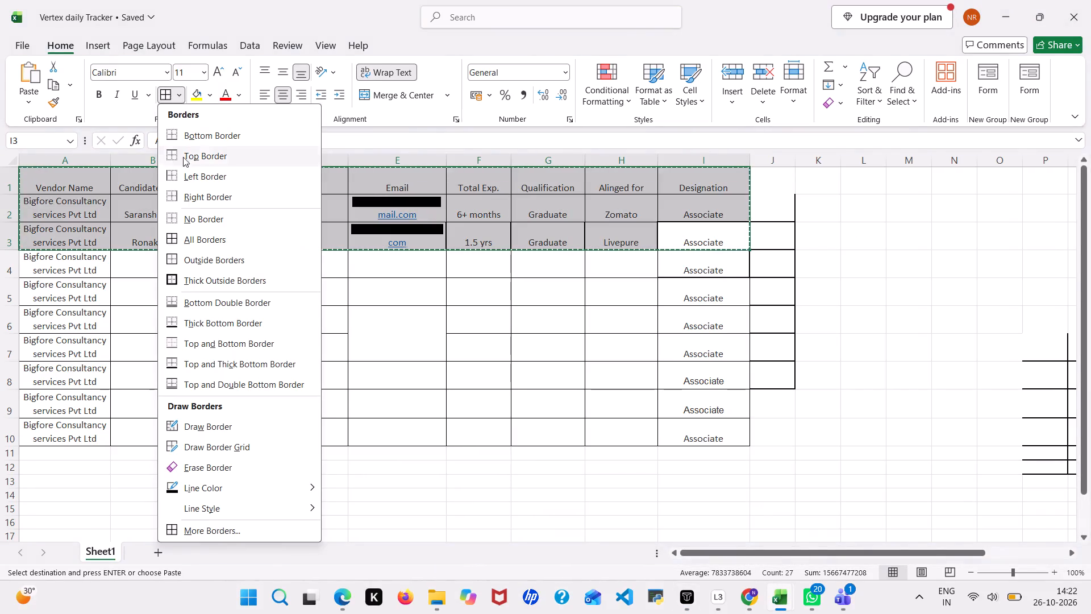
{"action": "left_click", "coordinate": [195, 244]}
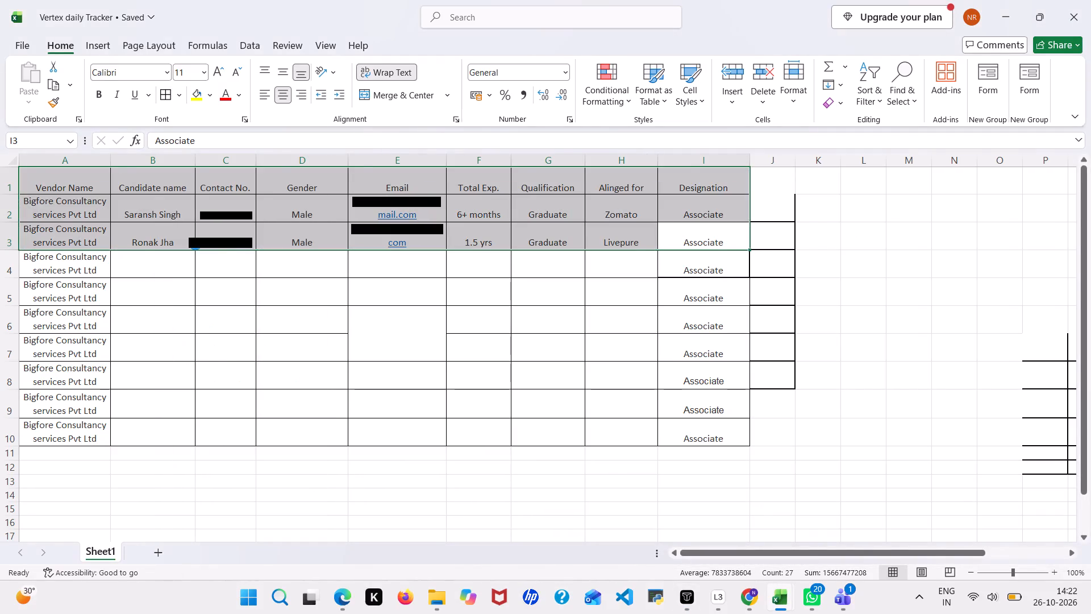
Copy the header and both candidate rows from the Vertex daily Tracker into the body of the email reply.
{"action": "key", "text": "ctrl+c"}
{"action": "left_click", "coordinate": [691, 601]}
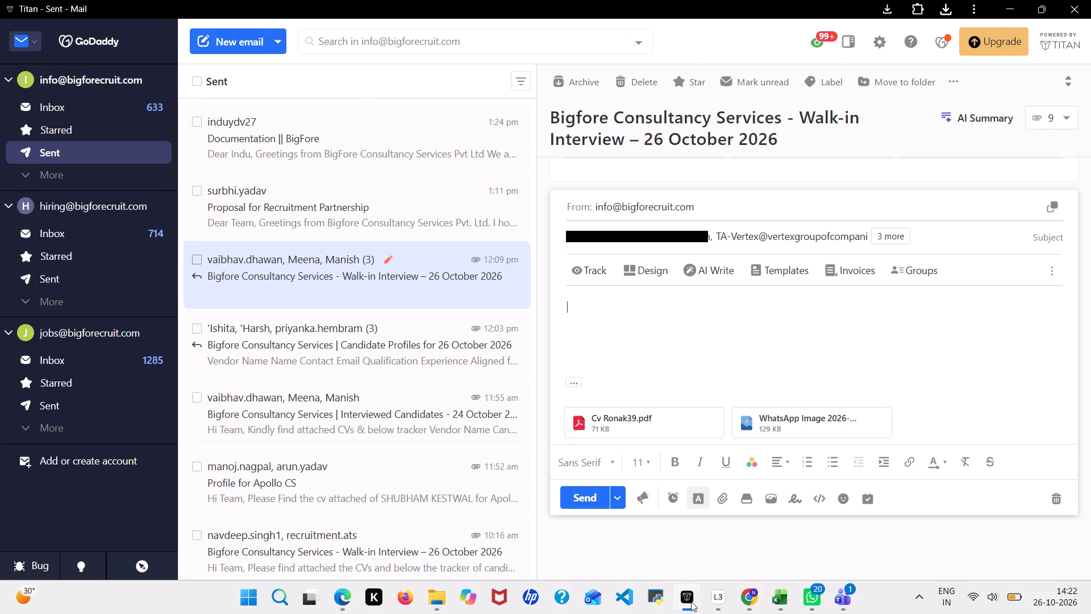
{"action": "key", "text": "ctrl+v"}
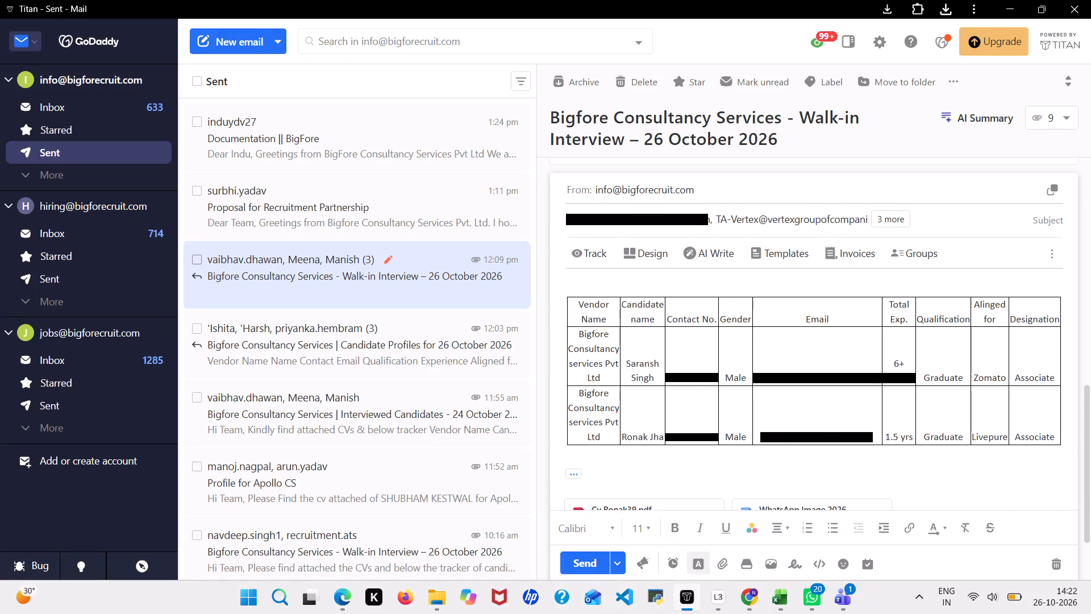
Copy the "Thanks & Regards, Pawan" sign-off from the previous message and place it below the candidate table in the reply.
{"action": "scroll", "coordinate": [688, 338], "scroll_direction": "up", "scroll_amount": 2}
{"action": "scroll", "coordinate": [672, 226], "scroll_direction": "up", "scroll_amount": 1}
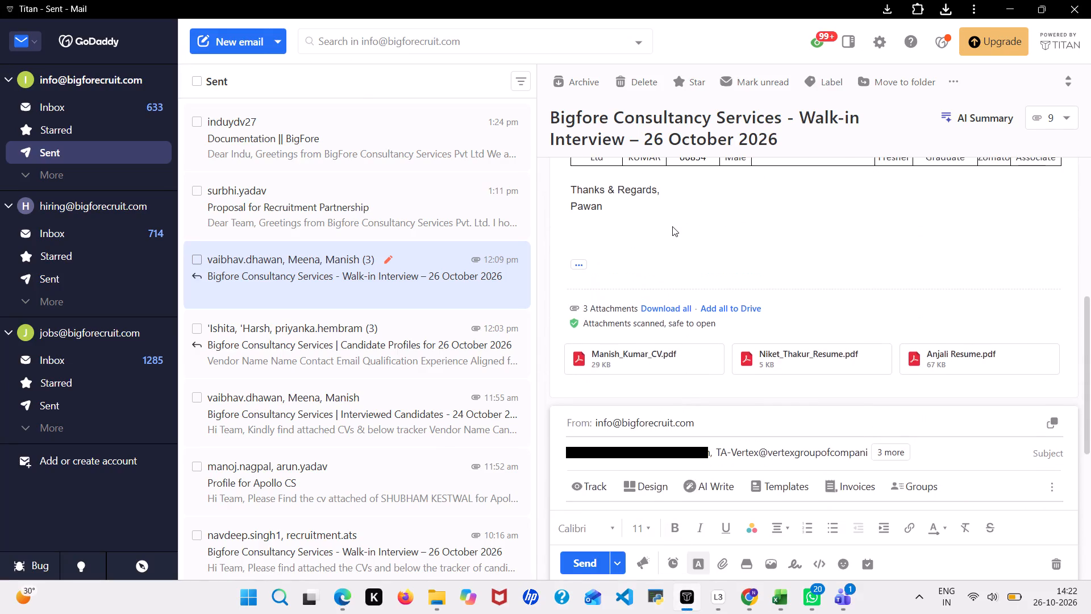
{"action": "left_click_drag", "start_coordinate": [602, 206], "coordinate": [572, 190]}
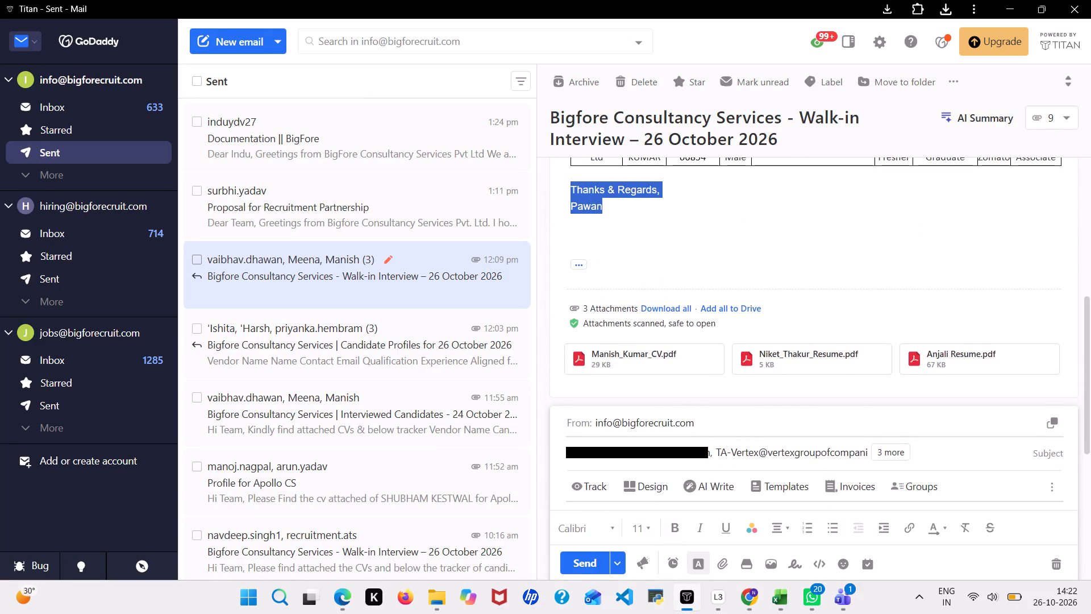
{"action": "key", "text": "ctrl+c"}
{"action": "scroll", "coordinate": [572, 190], "scroll_direction": "down", "scroll_amount": 4}
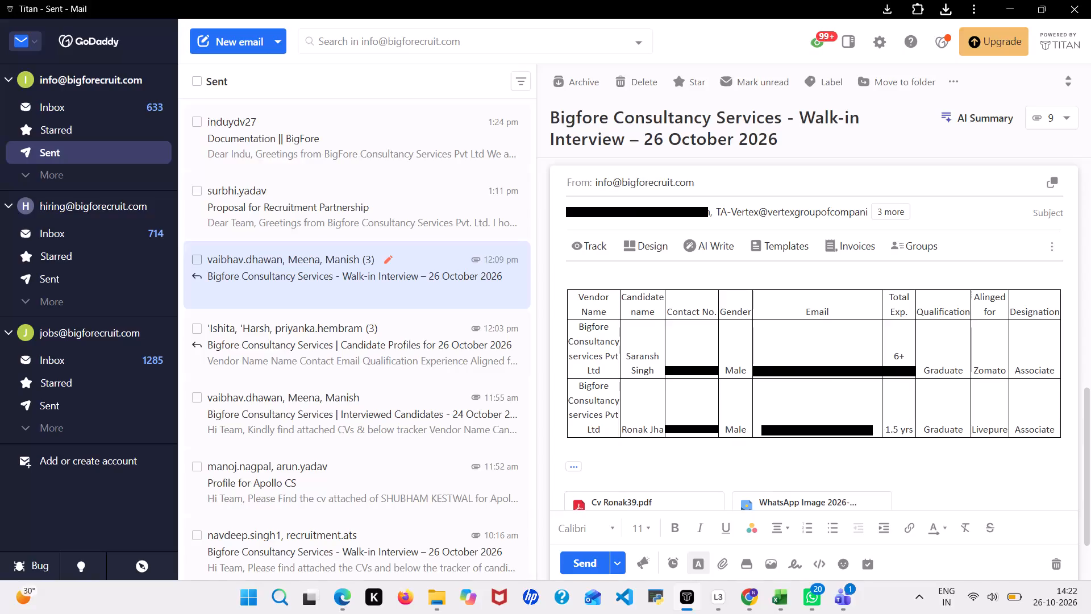
{"action": "left_click", "coordinate": [1071, 434]}
{"action": "key", "text": "Return"}
{"action": "key", "text": "Return"}
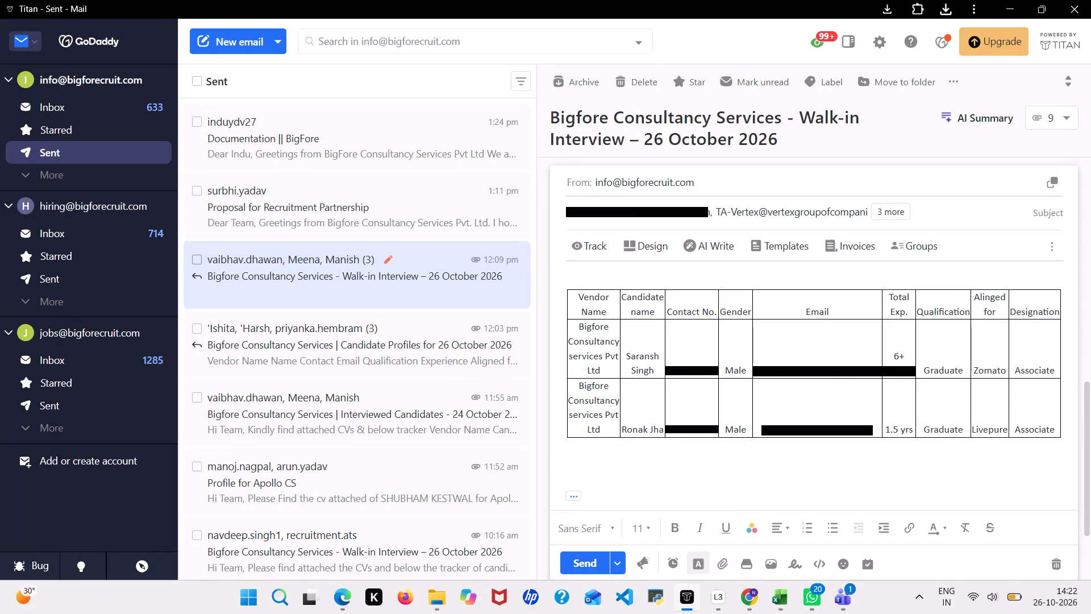
{"action": "key", "text": "ctrl+v"}
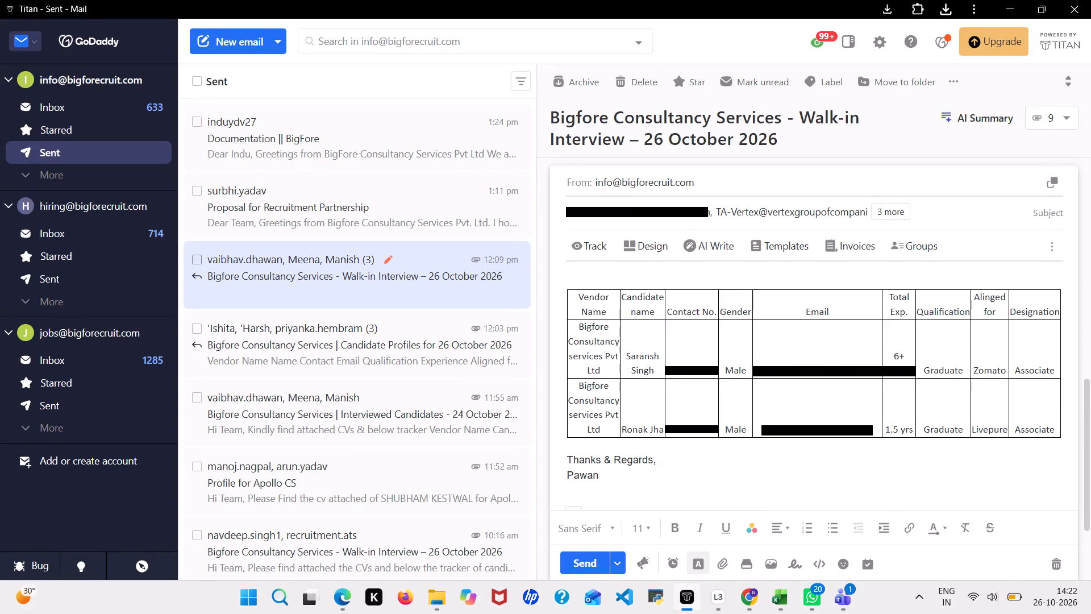
Check the attached WhatsApp image of the first candidate's CV and send the reply.
{"action": "scroll", "coordinate": [864, 441], "scroll_direction": "down", "scroll_amount": 1}
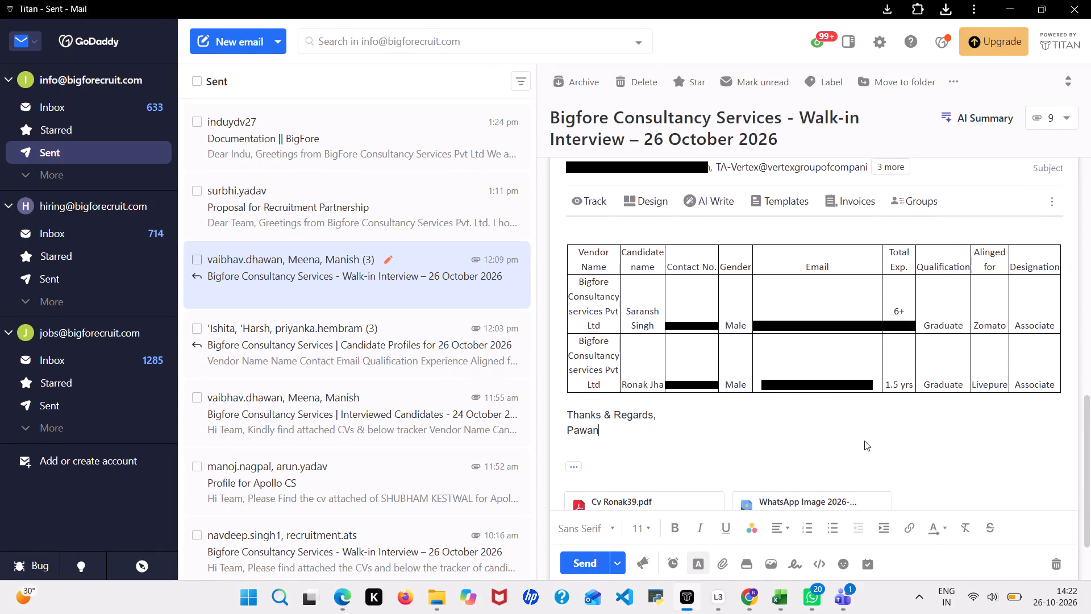
{"action": "left_click", "coordinate": [803, 495]}
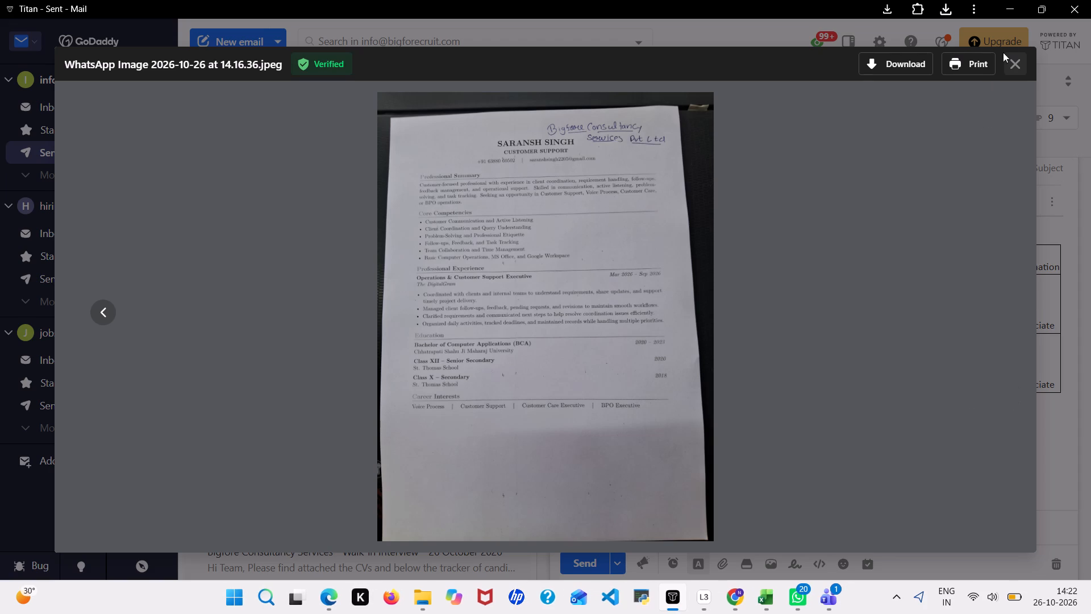
{"action": "left_click", "coordinate": [1018, 67]}
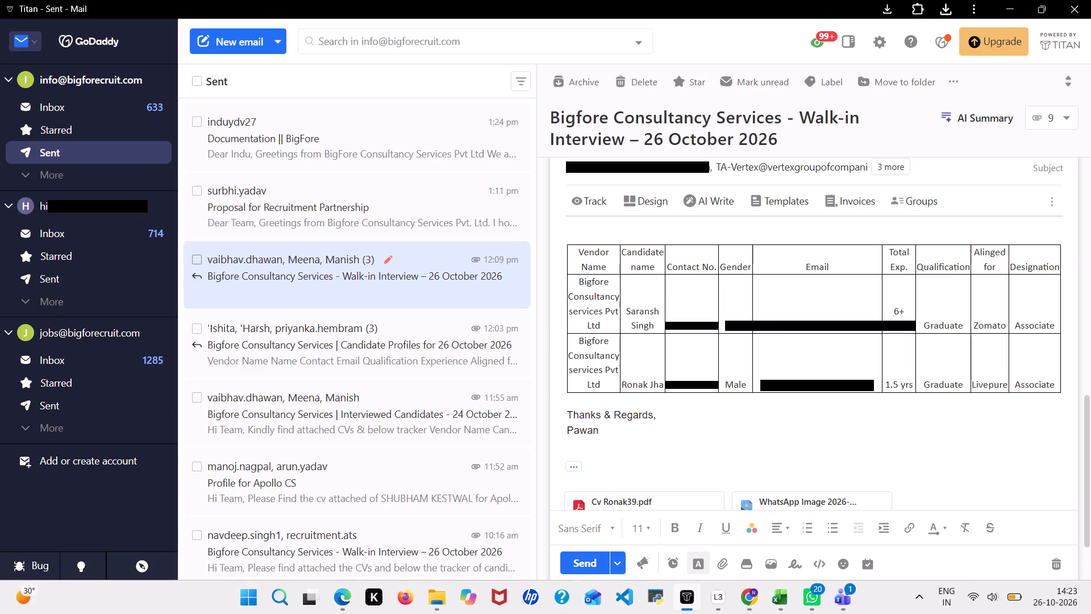
{"action": "scroll", "coordinate": [694, 397], "scroll_direction": "down", "scroll_amount": 1}
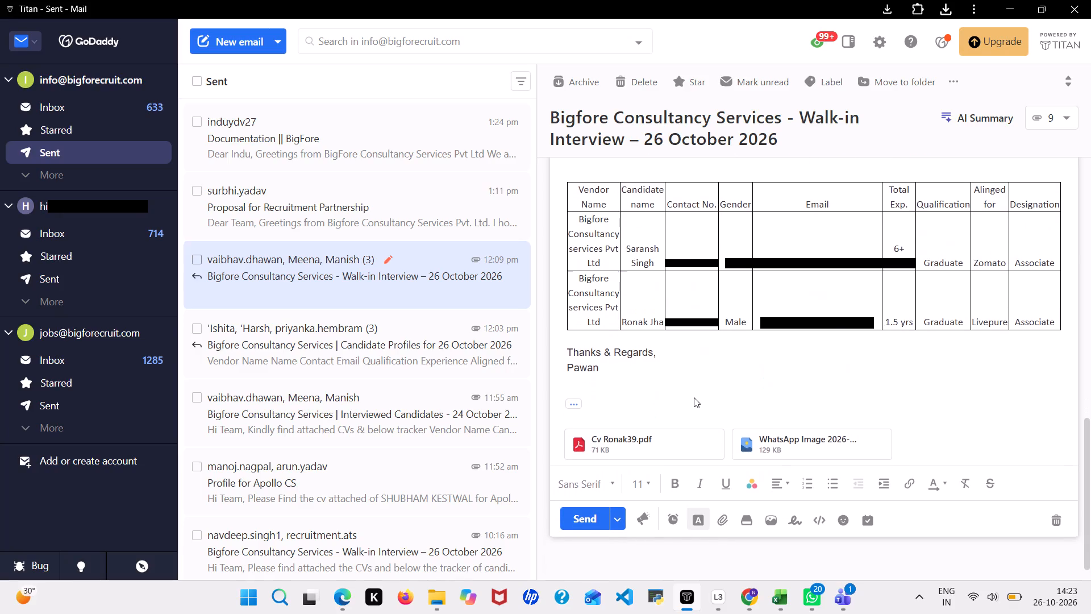
{"action": "left_click", "coordinate": [595, 516]}
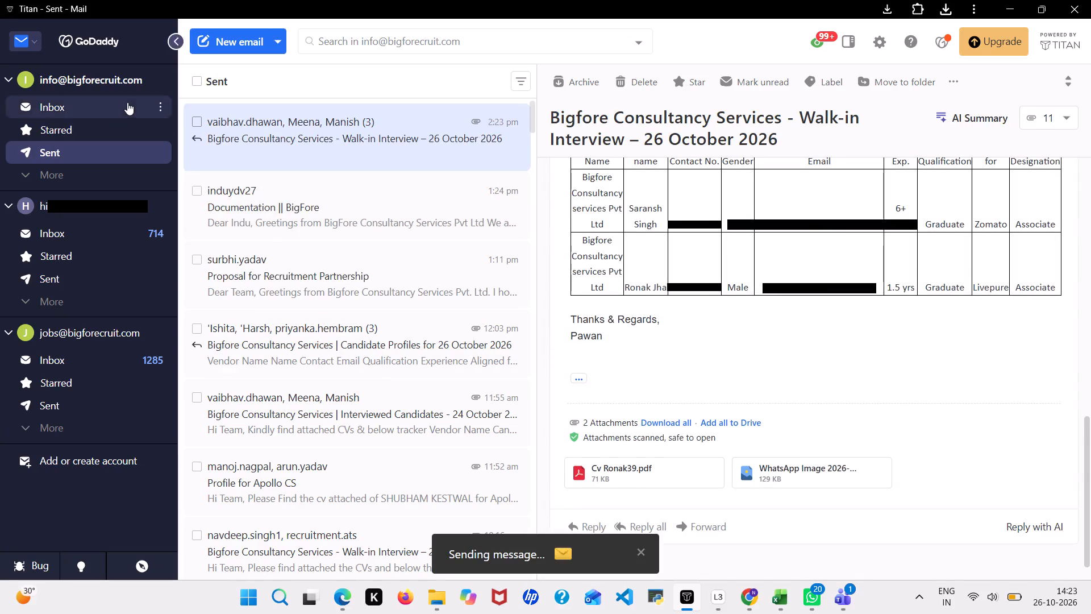
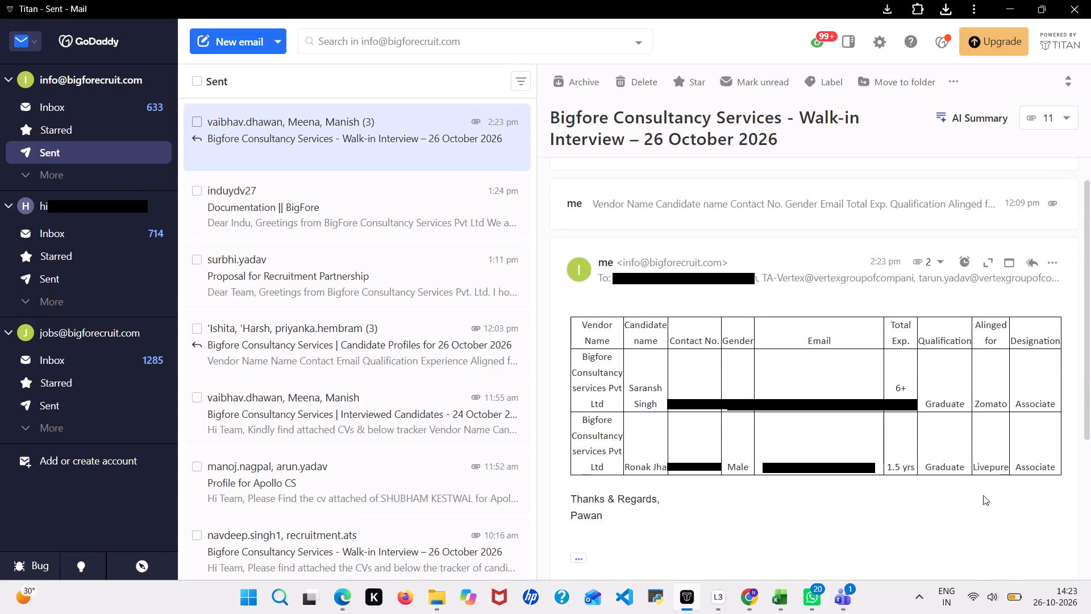
Review the sent walk-in interview reply and preview its Cv Ronak39.pdf attachment, closing the preview when done.
{"action": "scroll", "coordinate": [983, 495], "scroll_direction": "down", "scroll_amount": 1}
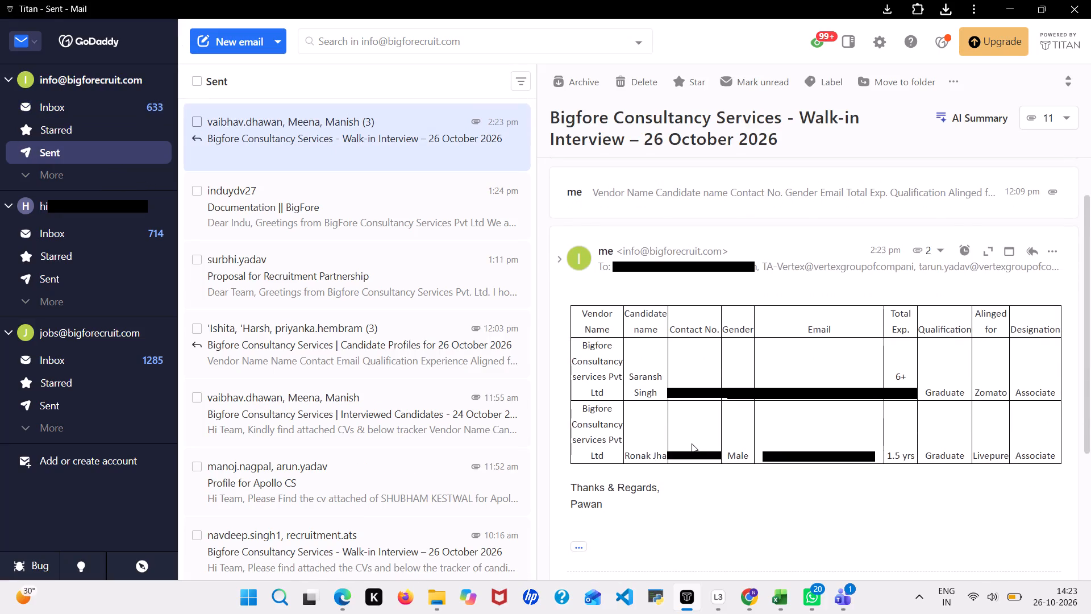
{"action": "scroll", "coordinate": [692, 443], "scroll_direction": "down", "scroll_amount": 2}
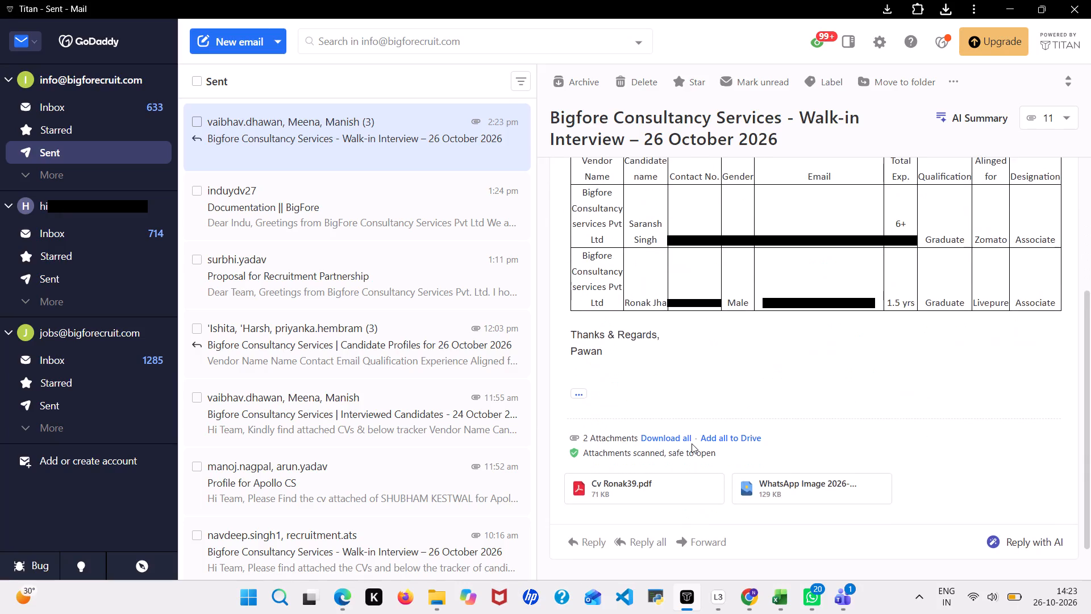
{"action": "left_click", "coordinate": [613, 488]}
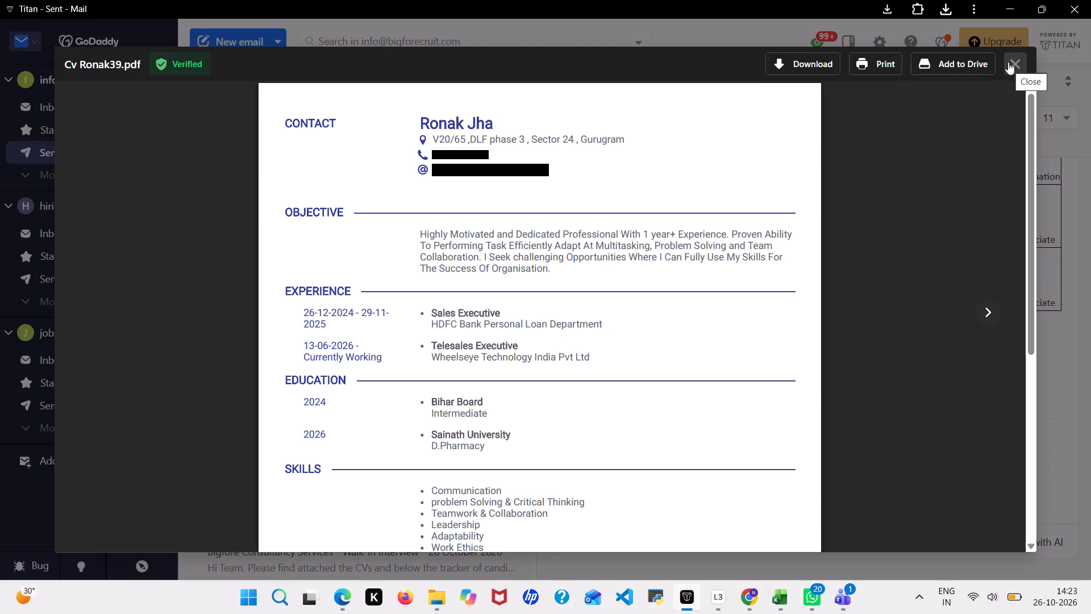
{"action": "double_click", "coordinate": [1008, 62]}
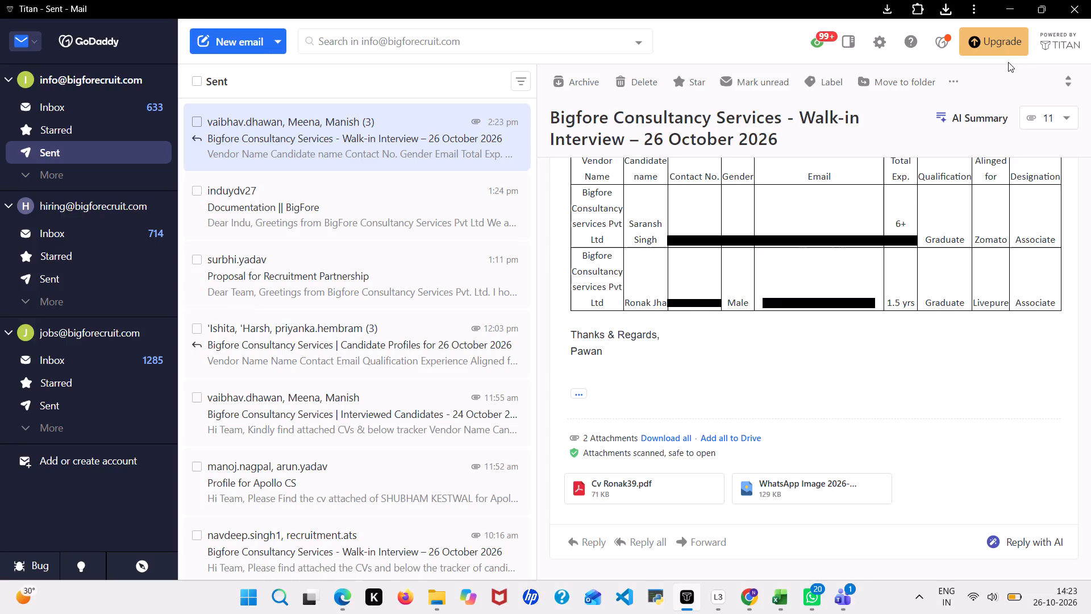
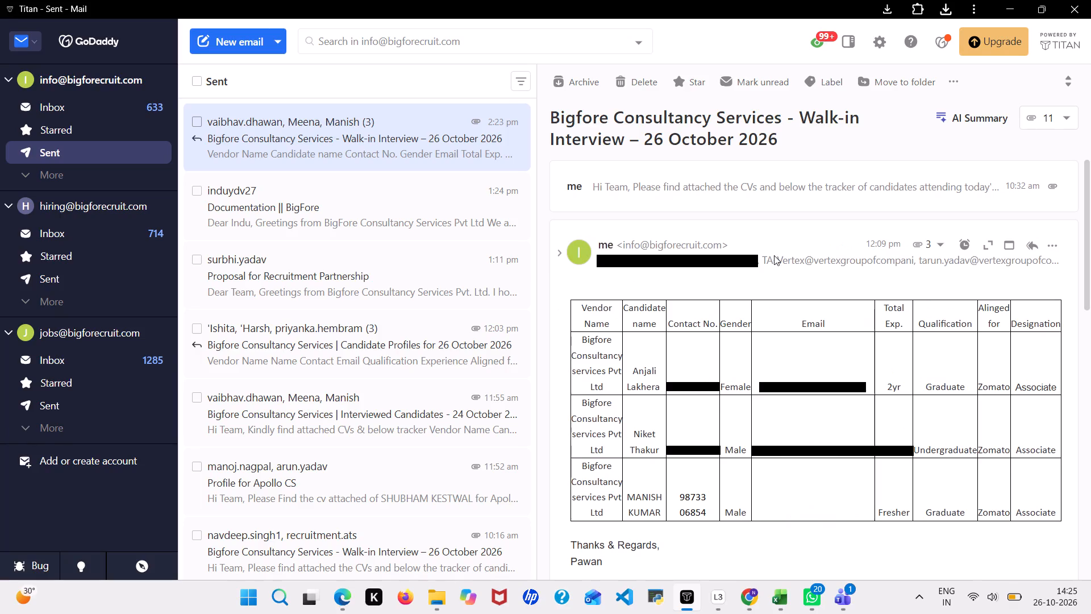
Check the candidate tables in the sent walk-in interview thread and open the sent "Candidate Profiles for 26 October 2026" thread.
{"action": "scroll", "coordinate": [733, 411], "scroll_direction": "down", "scroll_amount": 1}
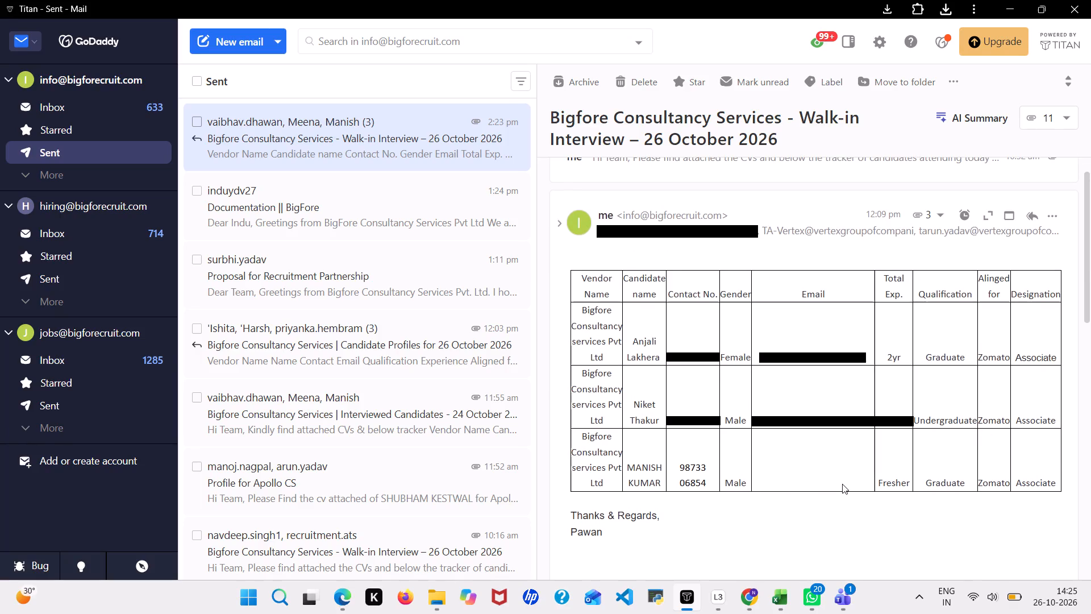
{"action": "scroll", "coordinate": [842, 484], "scroll_direction": "down", "scroll_amount": 4}
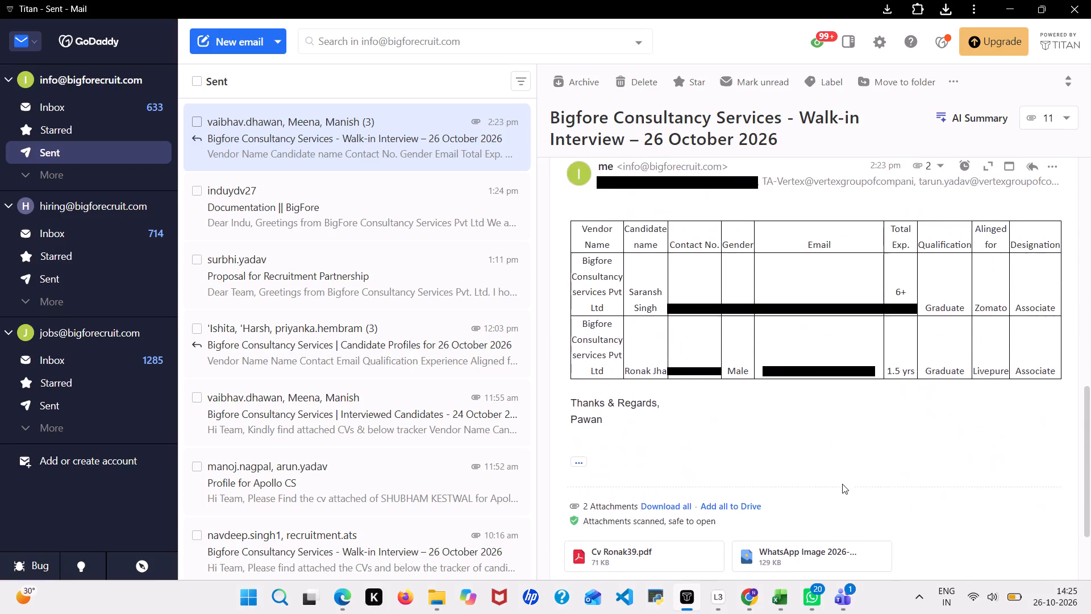
{"action": "scroll", "coordinate": [842, 484], "scroll_direction": "down", "scroll_amount": 1}
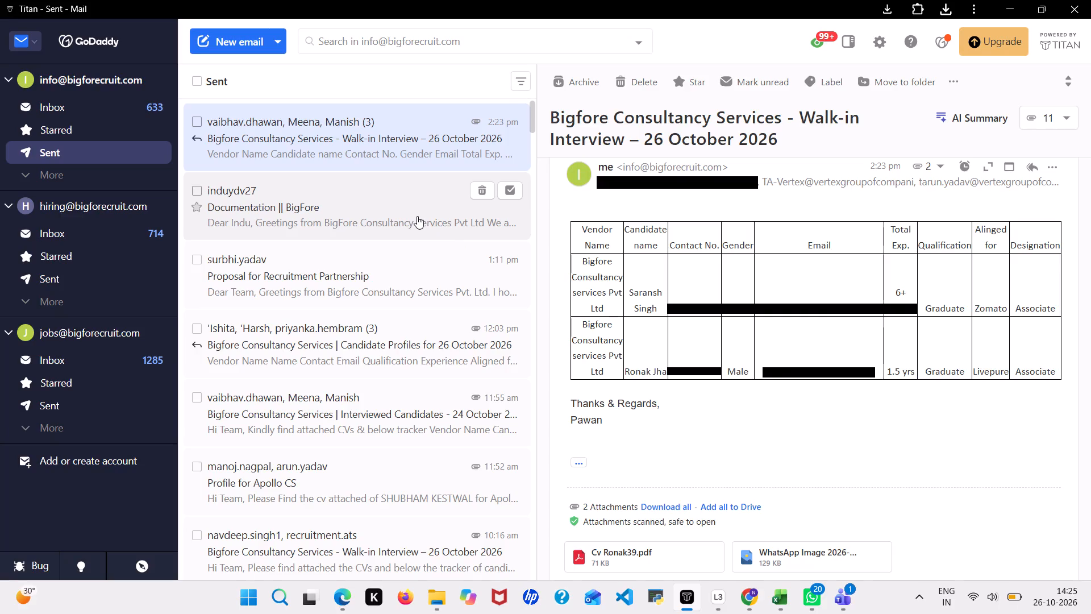
{"action": "left_click", "coordinate": [411, 219]}
{"action": "left_click", "coordinate": [399, 322]}
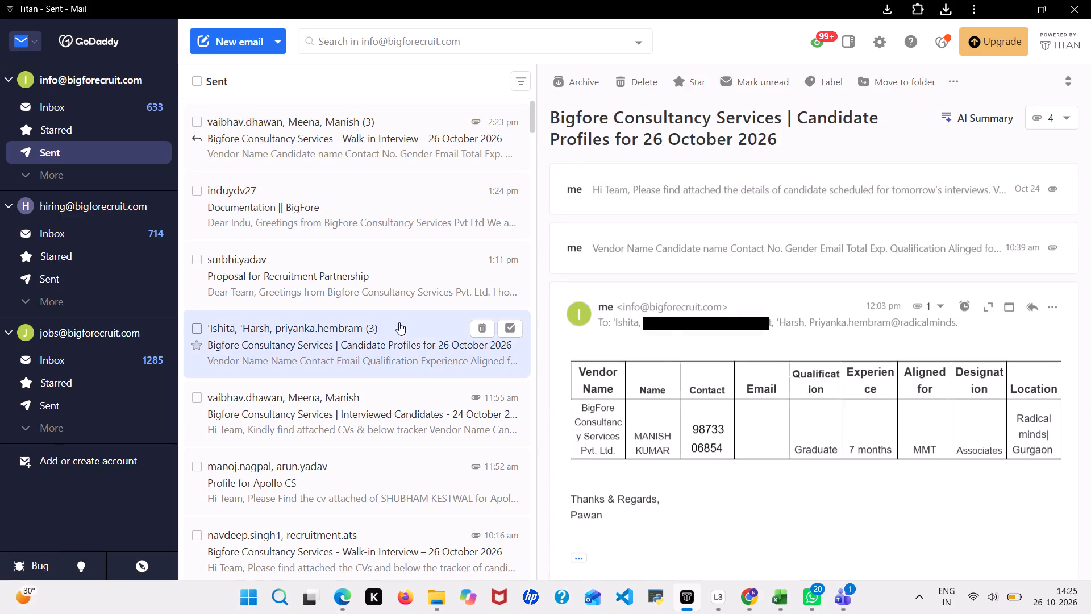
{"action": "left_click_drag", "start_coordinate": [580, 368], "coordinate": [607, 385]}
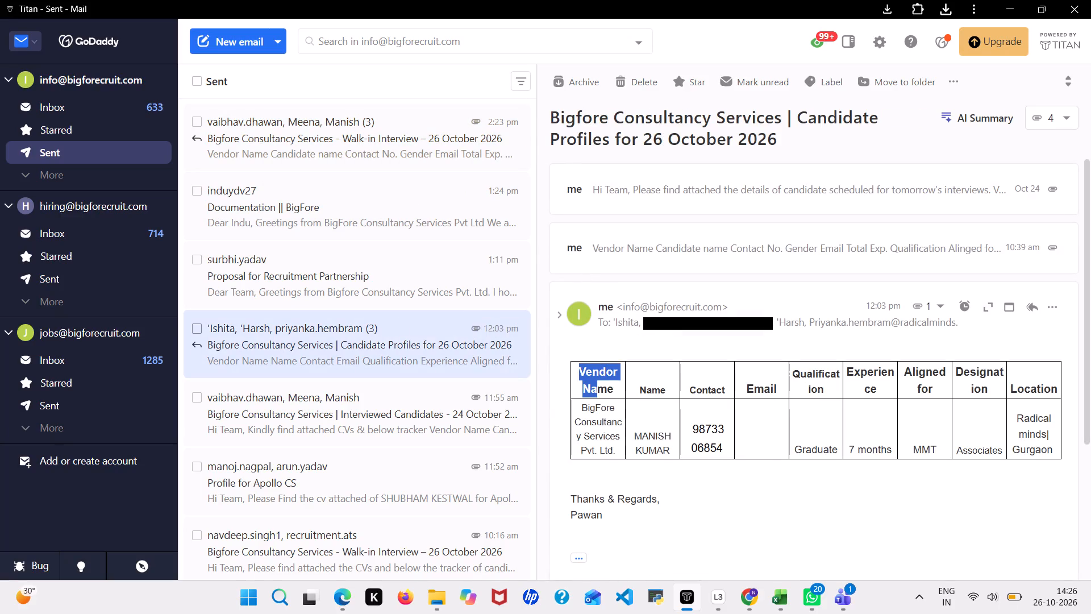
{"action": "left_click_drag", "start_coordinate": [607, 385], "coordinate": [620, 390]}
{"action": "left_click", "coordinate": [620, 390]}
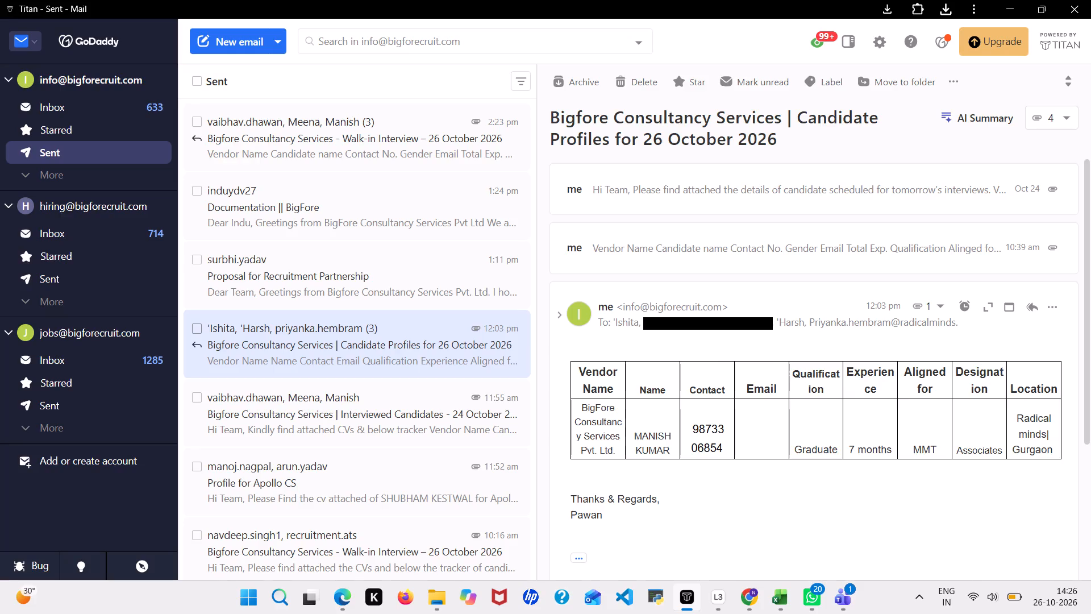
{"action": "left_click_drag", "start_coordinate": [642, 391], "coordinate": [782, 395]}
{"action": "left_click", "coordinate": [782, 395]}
Open the sent "Interviewed Candidates - 24 October 2026" email and read through its candidate tracker table.
{"action": "left_click", "coordinate": [338, 392]}
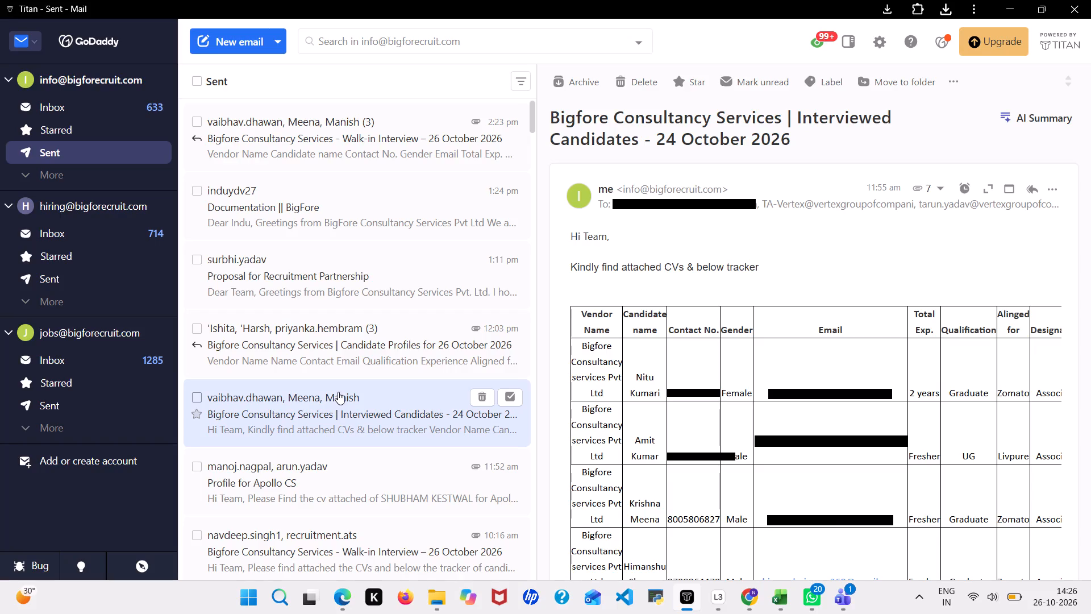
{"action": "scroll", "coordinate": [629, 425], "scroll_direction": "down", "scroll_amount": 1}
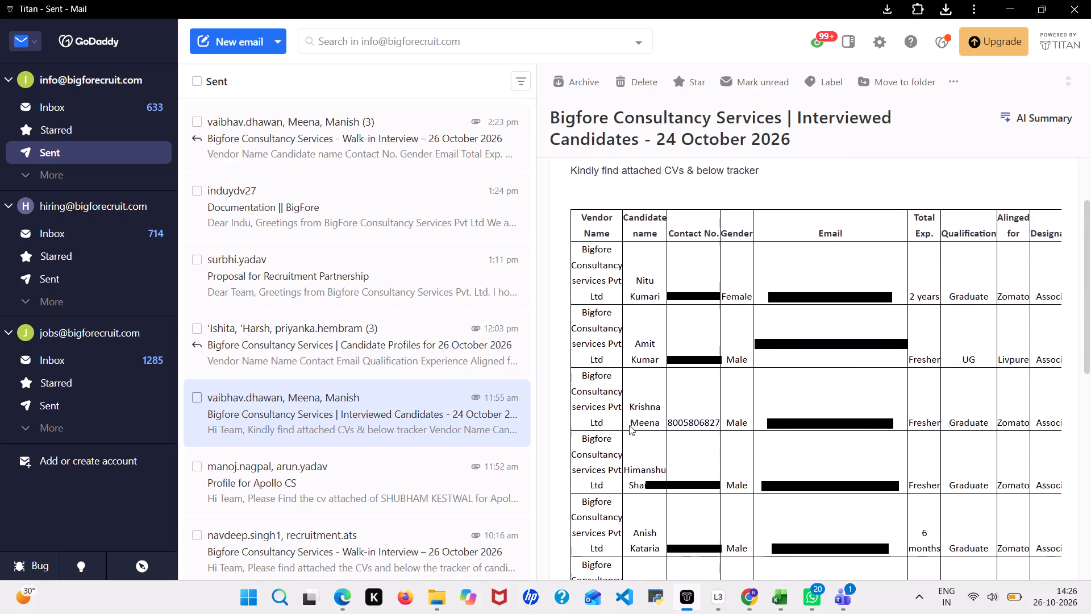
{"action": "scroll", "coordinate": [629, 425], "scroll_direction": "down", "scroll_amount": 2}
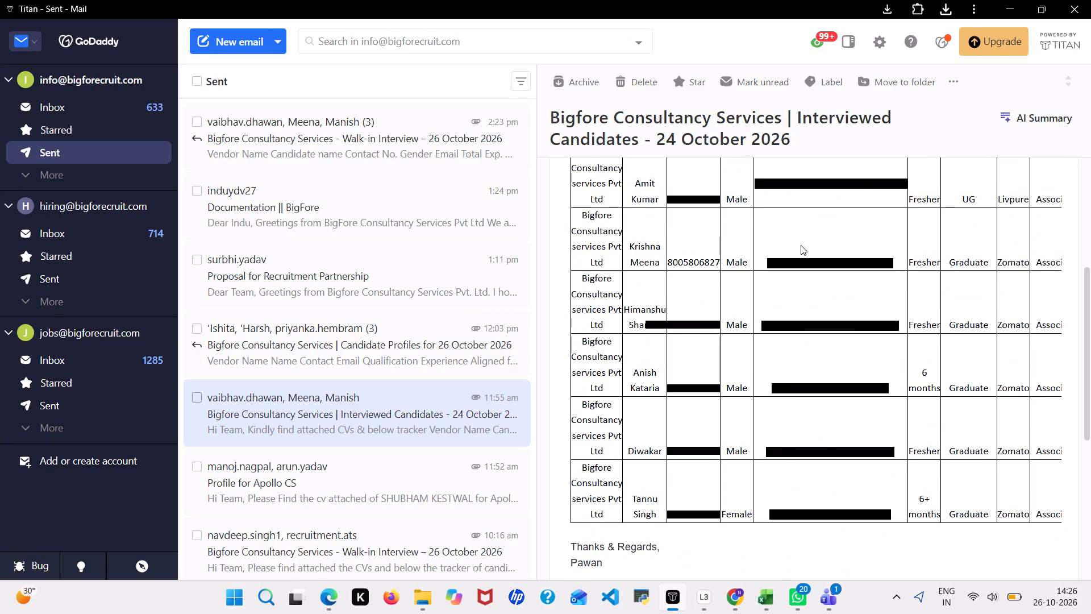
{"action": "scroll", "coordinate": [684, 260], "scroll_direction": "up", "scroll_amount": 1}
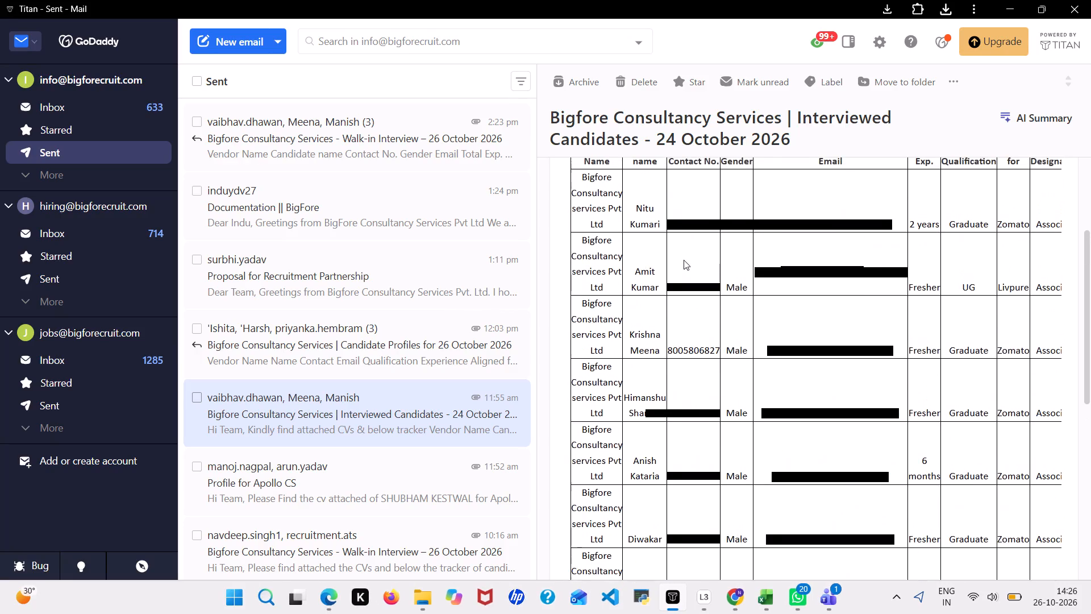
{"action": "scroll", "coordinate": [684, 260], "scroll_direction": "left", "scroll_amount": 1}
{"action": "scroll", "coordinate": [684, 260], "scroll_direction": "right", "scroll_amount": 1}
{"action": "scroll", "coordinate": [684, 260], "scroll_direction": "up", "scroll_amount": 2}
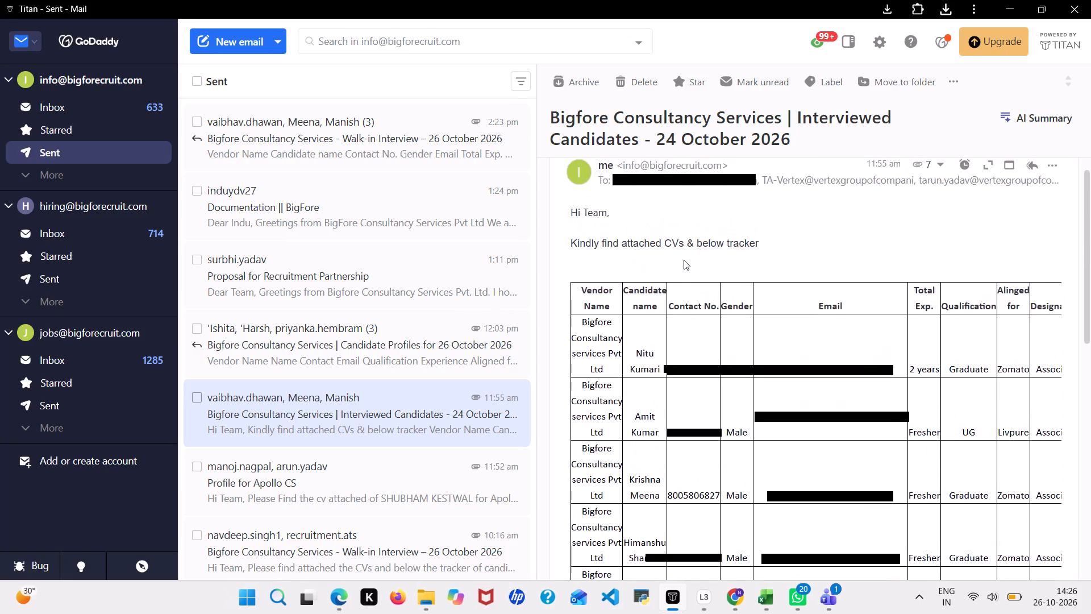
{"action": "scroll", "coordinate": [684, 260], "scroll_direction": "up", "scroll_amount": 1}
{"action": "scroll", "coordinate": [684, 260], "scroll_direction": "down", "scroll_amount": 3}
{"action": "scroll", "coordinate": [684, 260], "scroll_direction": "left", "scroll_amount": 1}
{"action": "scroll", "coordinate": [684, 260], "scroll_direction": "up", "scroll_amount": 2}
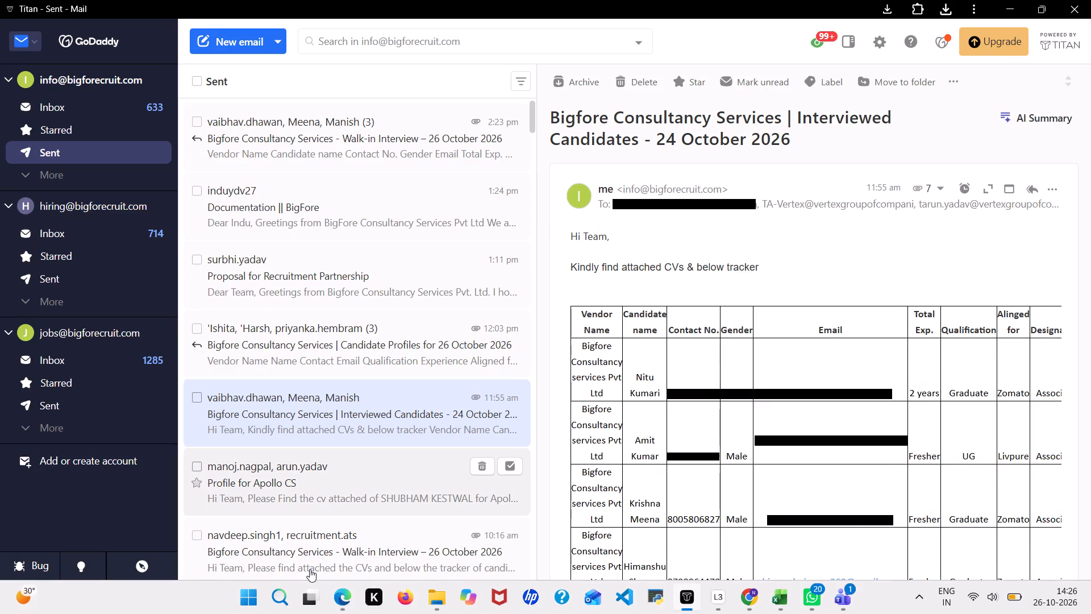
Check the candidate tables in the 10:16 am walk-in interview email and the Oct 24 "Candidate Profiles for 26 October 2026" email.
{"action": "scroll", "coordinate": [346, 439], "scroll_direction": "down", "scroll_amount": 1}
{"action": "left_click", "coordinate": [346, 452]}
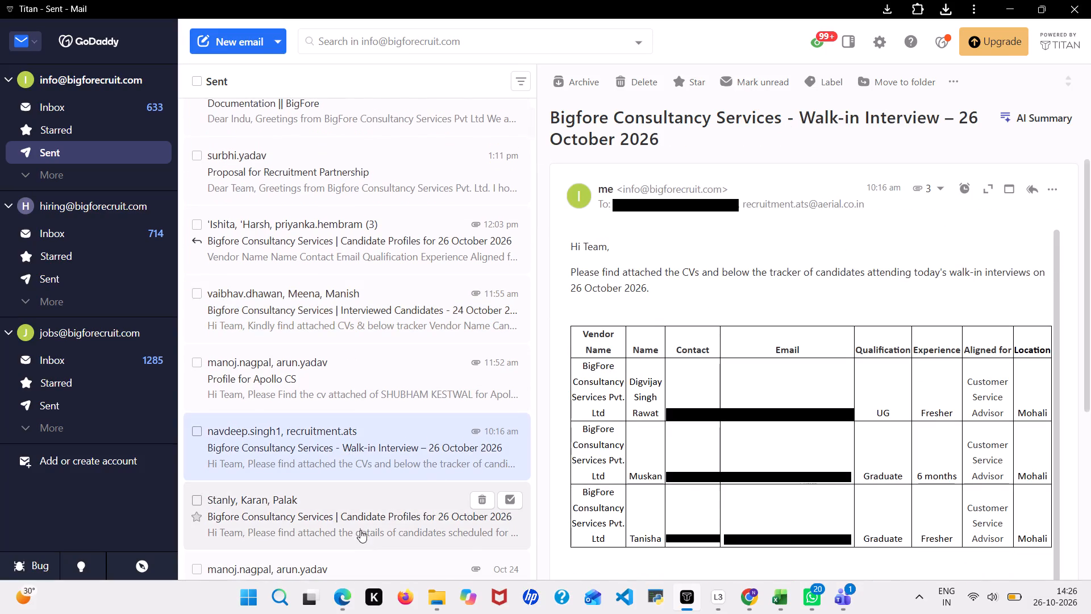
{"action": "left_click", "coordinate": [360, 526]}
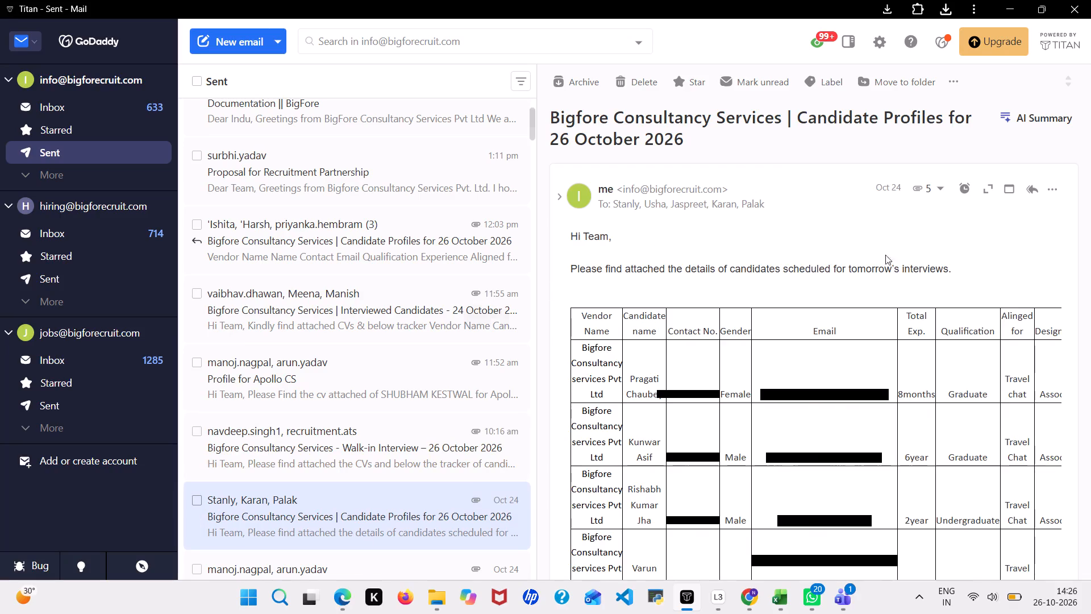
Return to the "Walk-in Interview – 26 October 2026" thread and review the candidate table in its 2:23 pm reply.
{"action": "scroll", "coordinate": [371, 140], "scroll_direction": "up", "scroll_amount": 6}
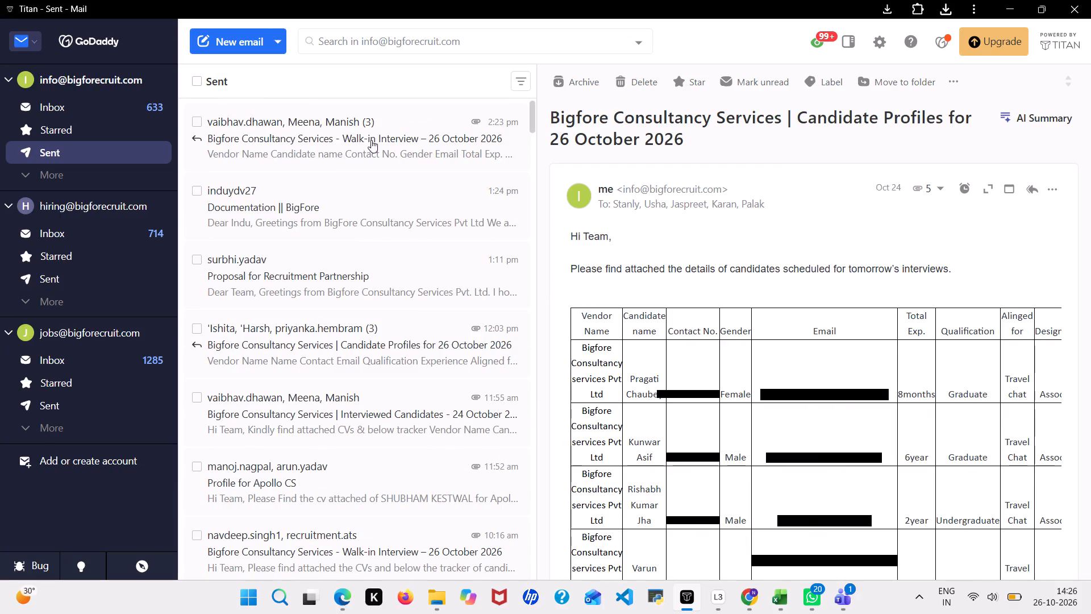
{"action": "left_click", "coordinate": [348, 163]}
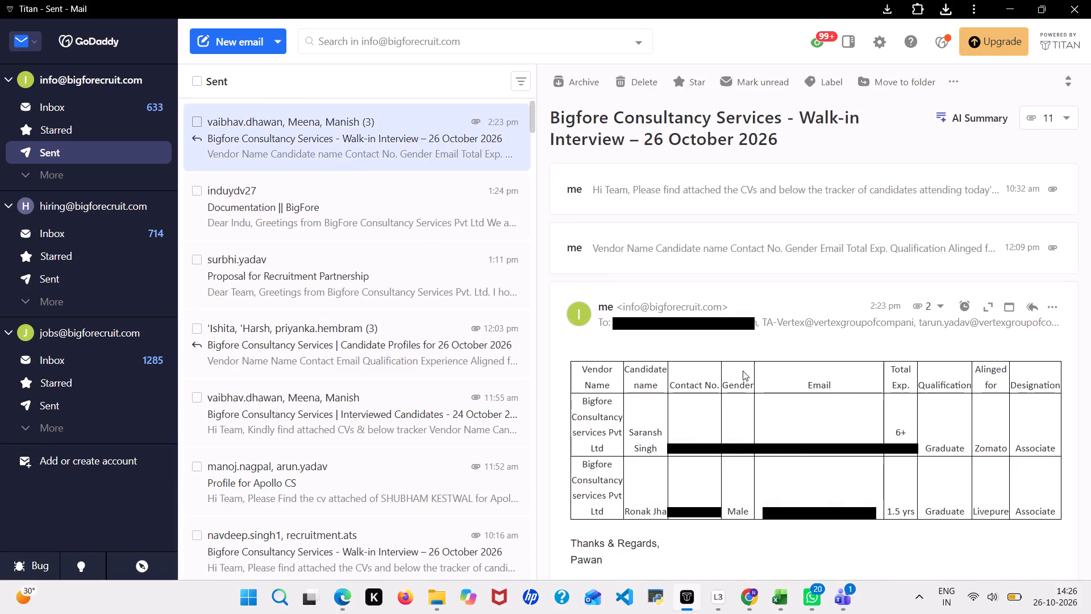
{"action": "scroll", "coordinate": [743, 371], "scroll_direction": "down", "scroll_amount": 1}
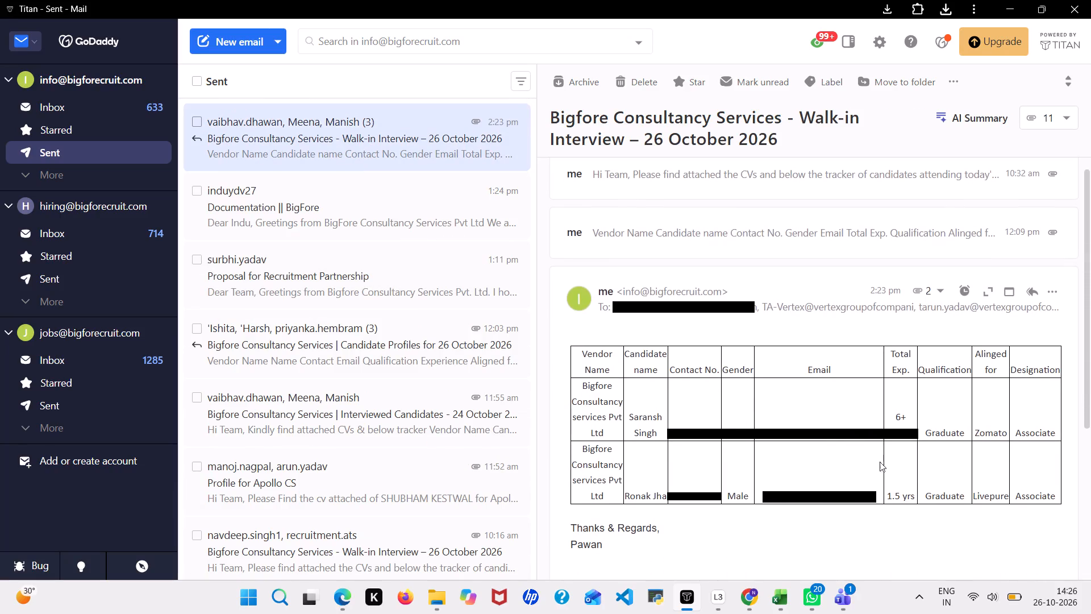
{"action": "left_click", "coordinate": [989, 497]}
{"action": "left_click", "coordinate": [989, 497]}
{"action": "left_click_drag", "start_coordinate": [989, 497], "coordinate": [981, 500]}
{"action": "left_click", "coordinate": [981, 500]}
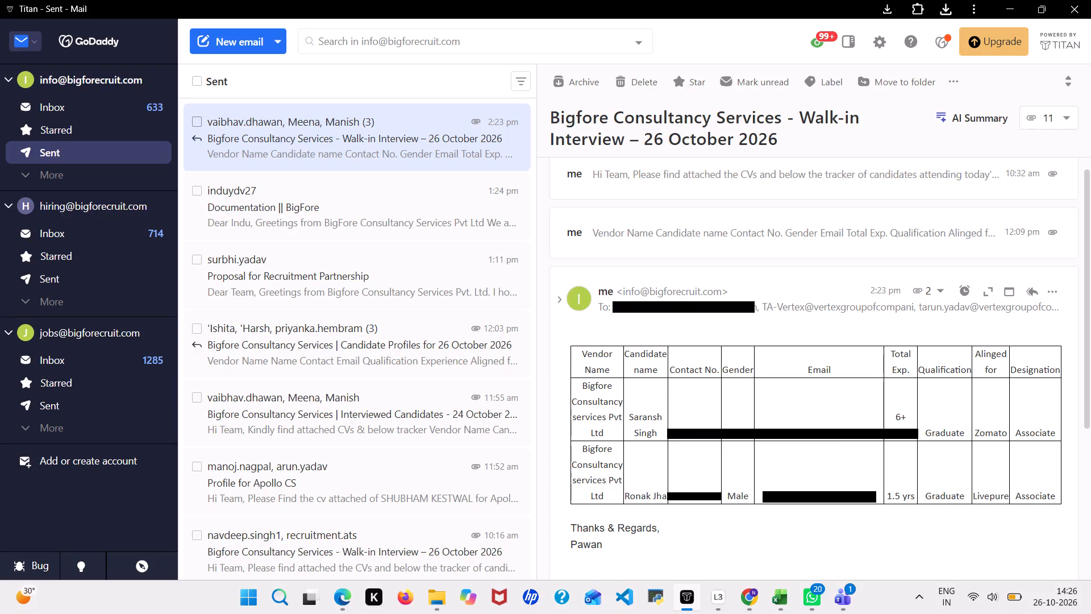
{"action": "left_click_drag", "start_coordinate": [969, 496], "coordinate": [822, 385]}
{"action": "left_click", "coordinate": [822, 385]}
{"action": "scroll", "coordinate": [601, 417], "scroll_direction": "down", "scroll_amount": 1}
{"action": "scroll", "coordinate": [601, 417], "scroll_direction": "up", "scroll_amount": 1}
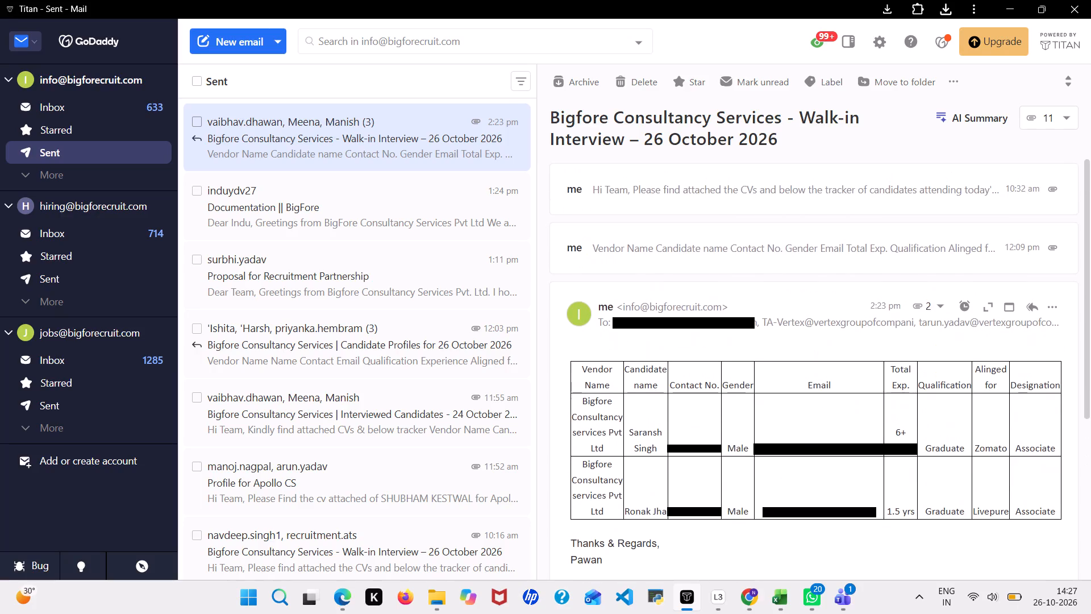
{"action": "scroll", "coordinate": [601, 417], "scroll_direction": "down", "scroll_amount": 2}
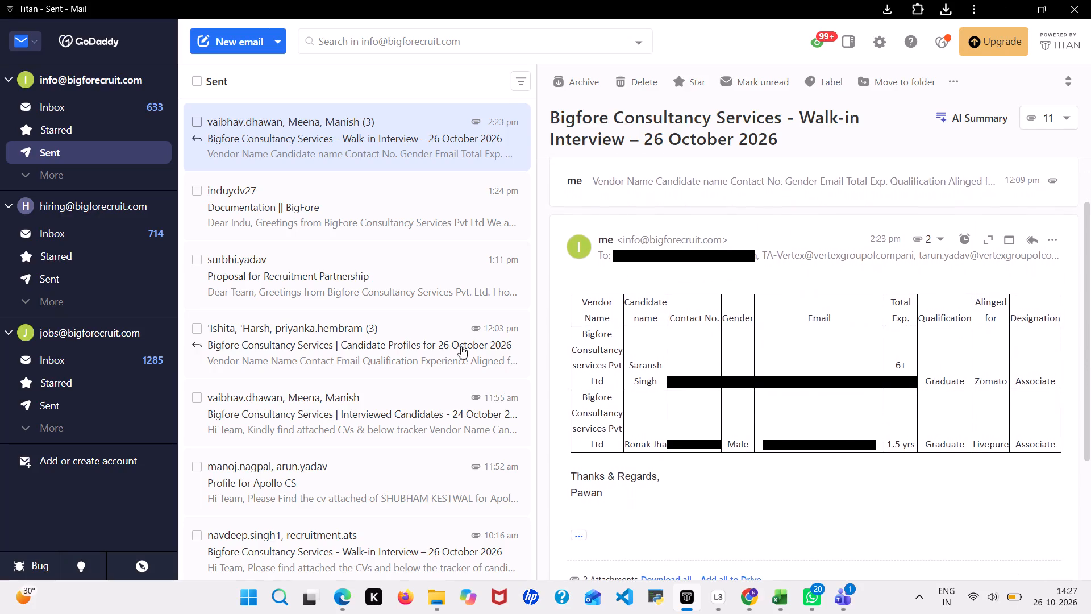
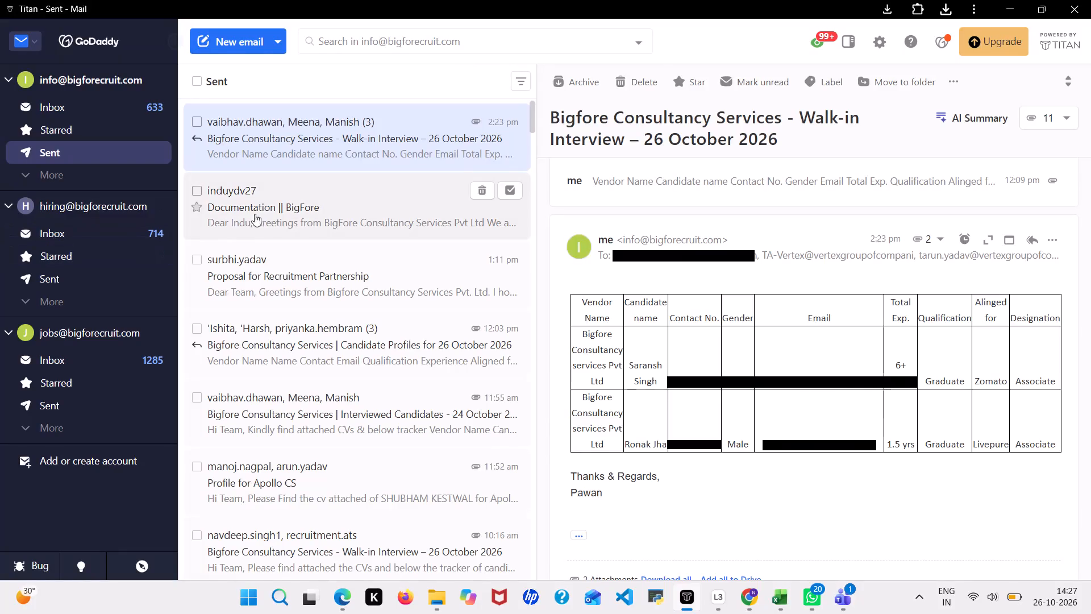
Open the sent "Documentation || BigFore" email and read through its list of requested joining documents.
{"action": "left_click", "coordinate": [261, 217]}
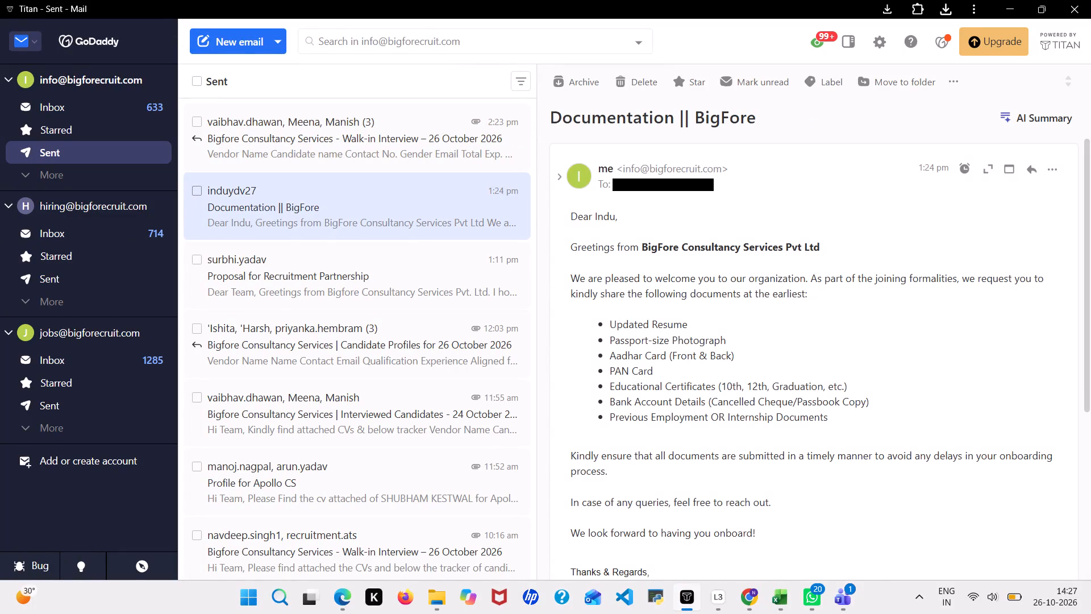
{"action": "left_click_drag", "start_coordinate": [572, 217], "coordinate": [825, 423]}
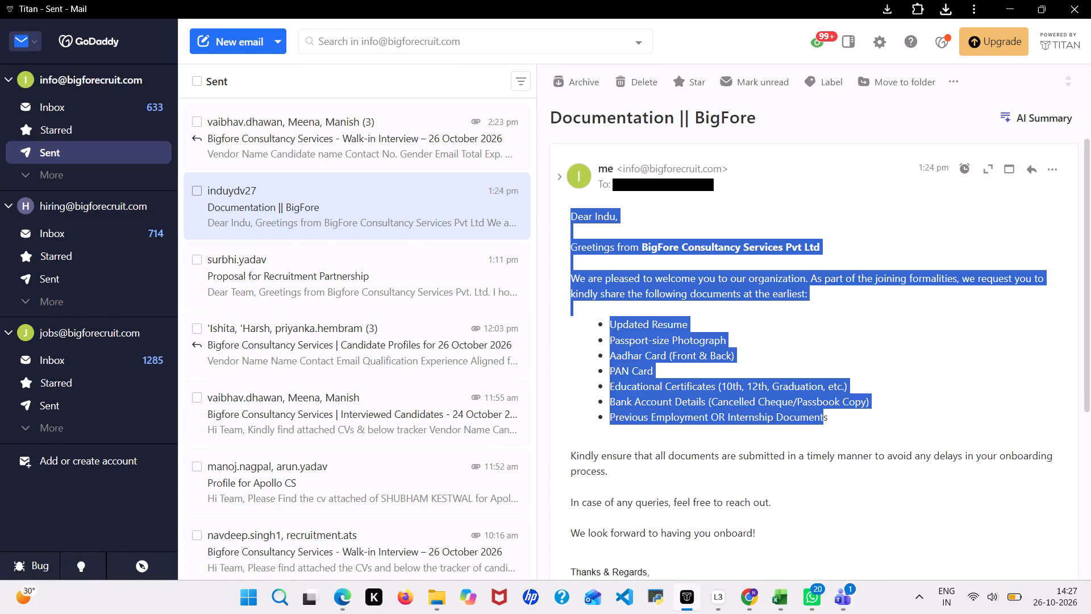
{"action": "left_click_drag", "start_coordinate": [825, 423], "coordinate": [825, 422]}
{"action": "left_click", "coordinate": [825, 422]}
{"action": "left_click_drag", "start_coordinate": [826, 418], "coordinate": [569, 210]}
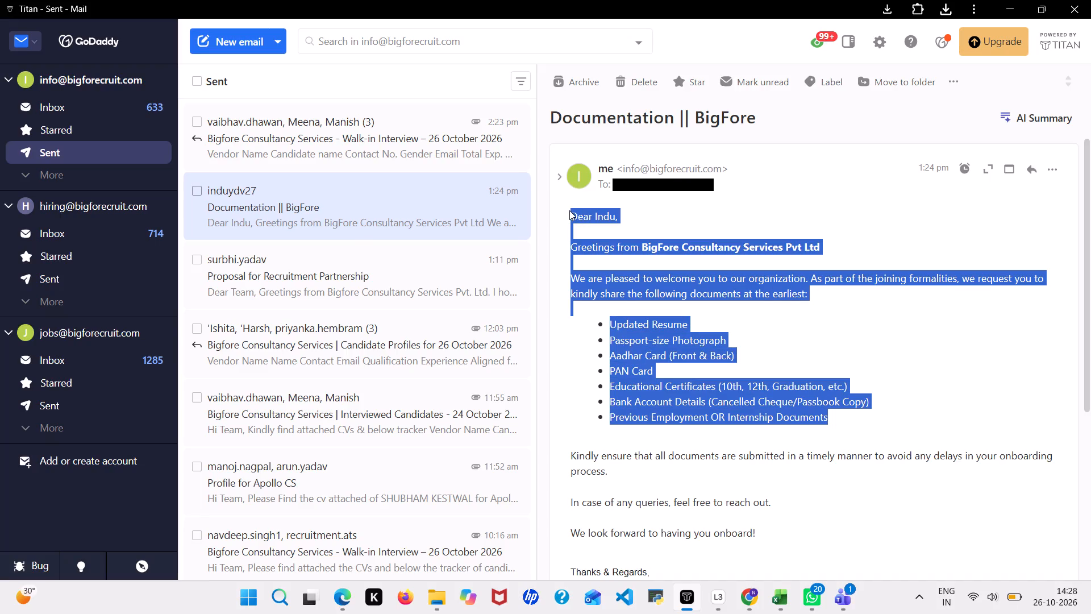
{"action": "left_click", "coordinate": [569, 210]}
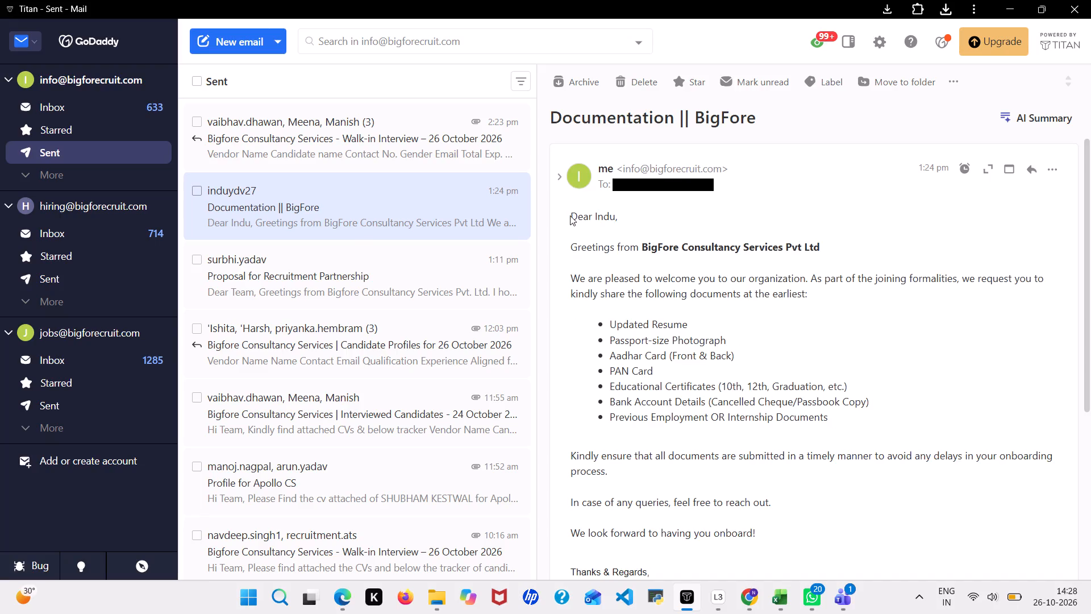
{"action": "left_click_drag", "start_coordinate": [571, 215], "coordinate": [864, 406]}
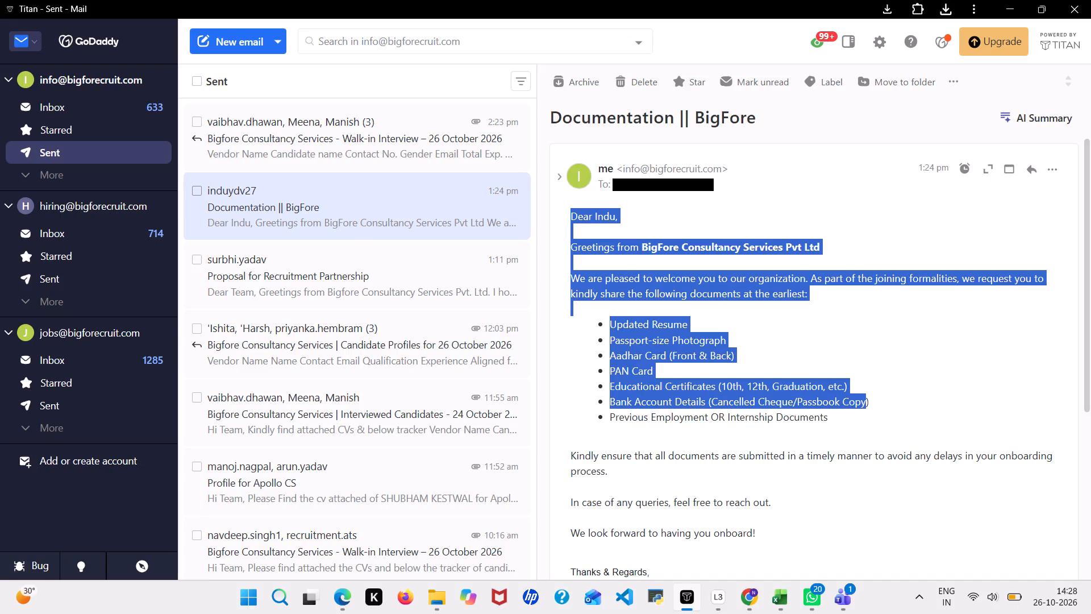
{"action": "left_click_drag", "start_coordinate": [864, 406], "coordinate": [865, 408]}
{"action": "left_click", "coordinate": [865, 408]}
{"action": "left_click_drag", "start_coordinate": [826, 418], "coordinate": [571, 215]}
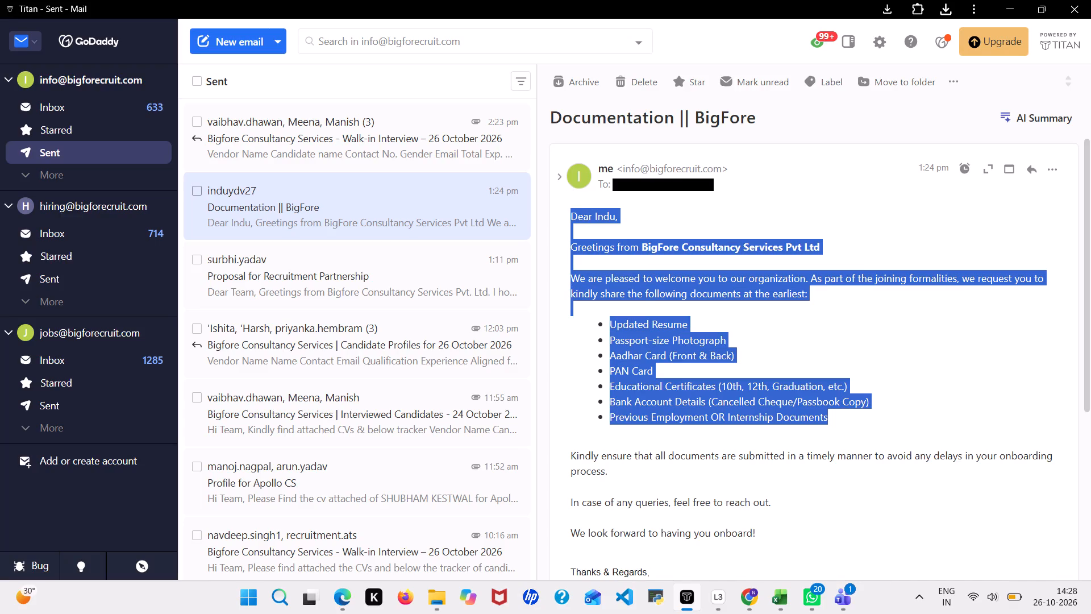
{"action": "left_click", "coordinate": [571, 215]}
{"action": "left_click_drag", "start_coordinate": [571, 215], "coordinate": [914, 455]}
{"action": "left_click", "coordinate": [914, 455]}
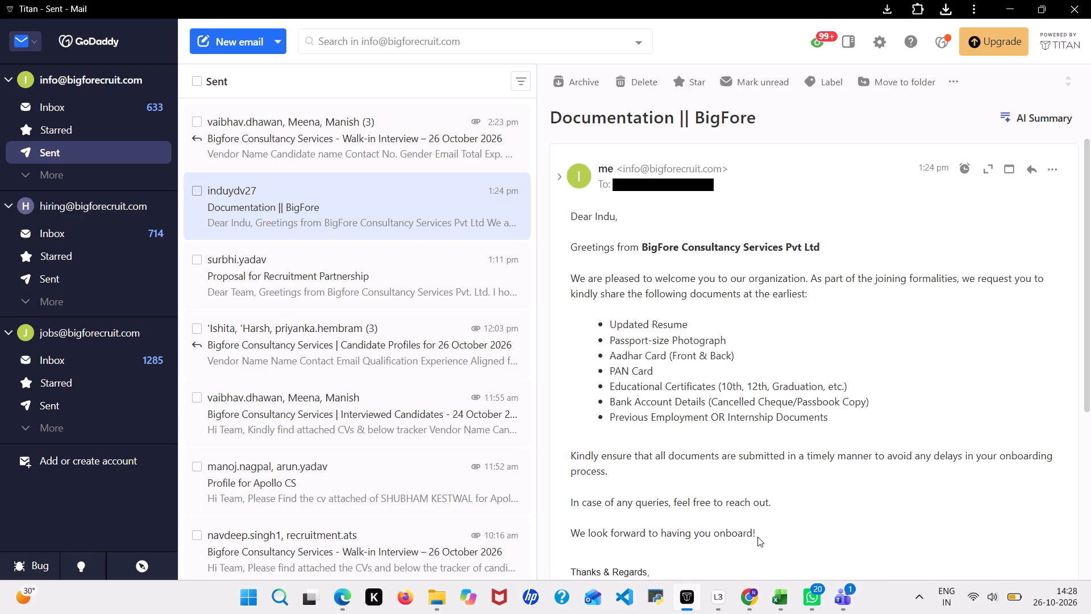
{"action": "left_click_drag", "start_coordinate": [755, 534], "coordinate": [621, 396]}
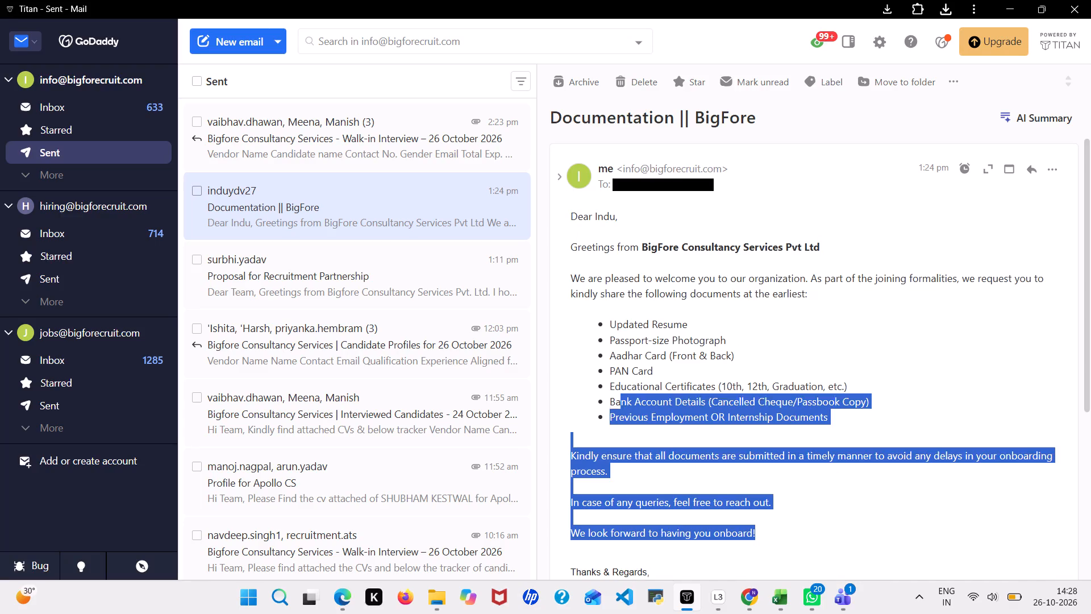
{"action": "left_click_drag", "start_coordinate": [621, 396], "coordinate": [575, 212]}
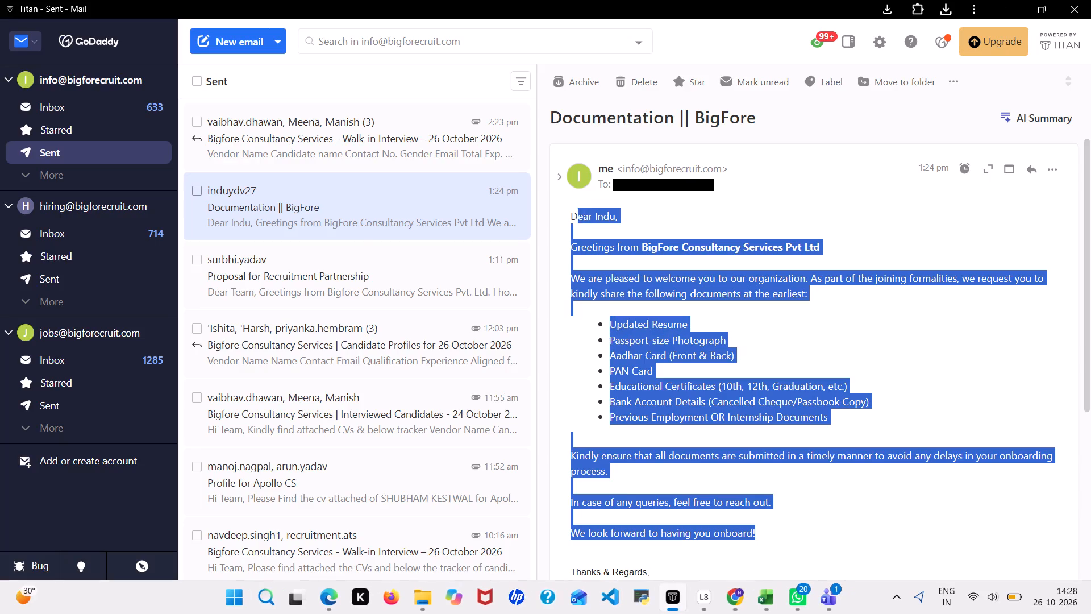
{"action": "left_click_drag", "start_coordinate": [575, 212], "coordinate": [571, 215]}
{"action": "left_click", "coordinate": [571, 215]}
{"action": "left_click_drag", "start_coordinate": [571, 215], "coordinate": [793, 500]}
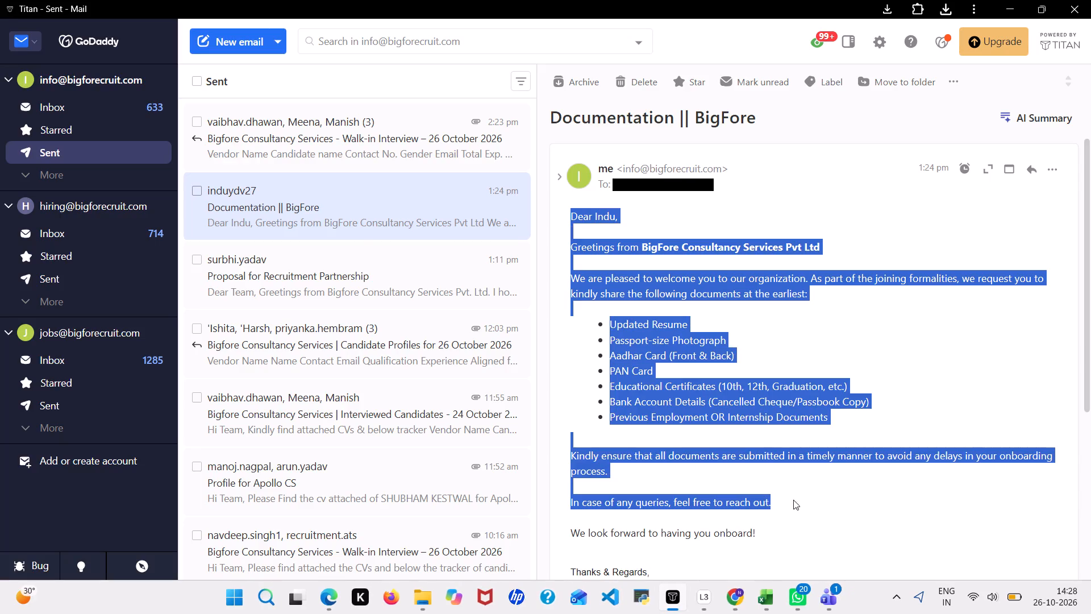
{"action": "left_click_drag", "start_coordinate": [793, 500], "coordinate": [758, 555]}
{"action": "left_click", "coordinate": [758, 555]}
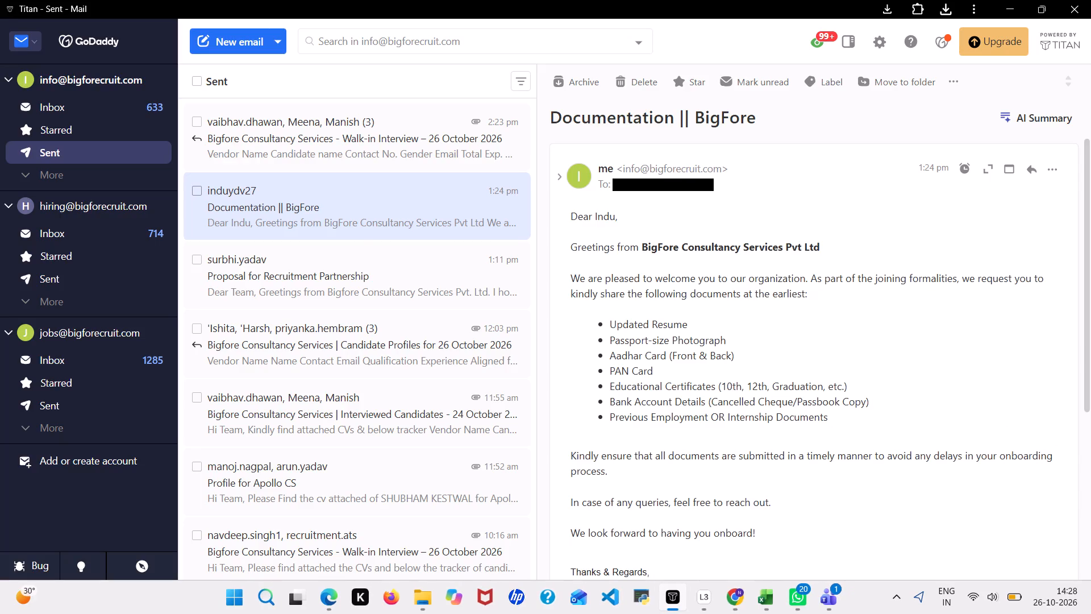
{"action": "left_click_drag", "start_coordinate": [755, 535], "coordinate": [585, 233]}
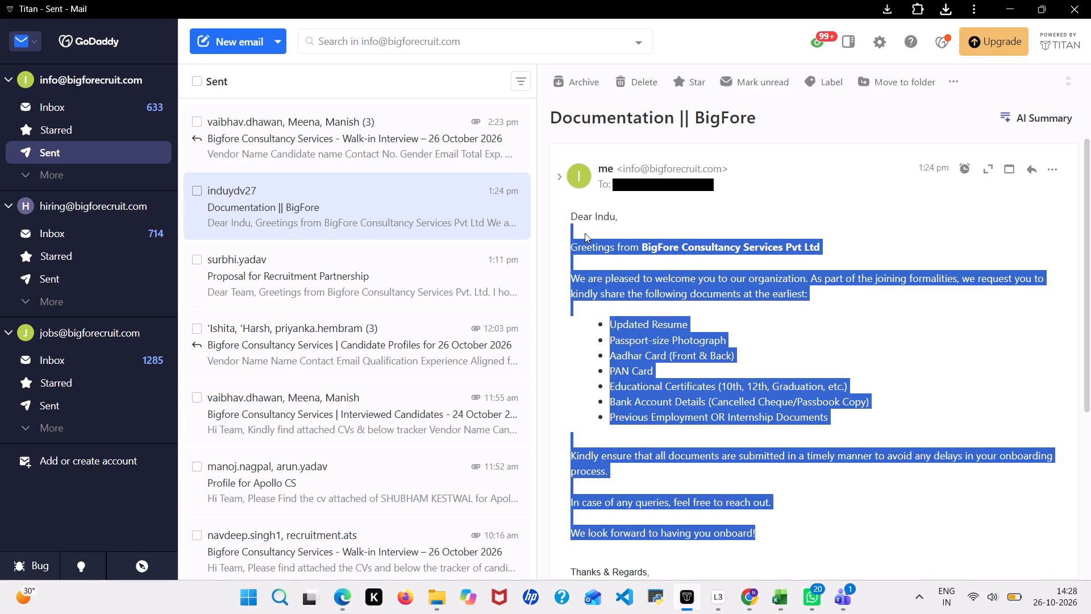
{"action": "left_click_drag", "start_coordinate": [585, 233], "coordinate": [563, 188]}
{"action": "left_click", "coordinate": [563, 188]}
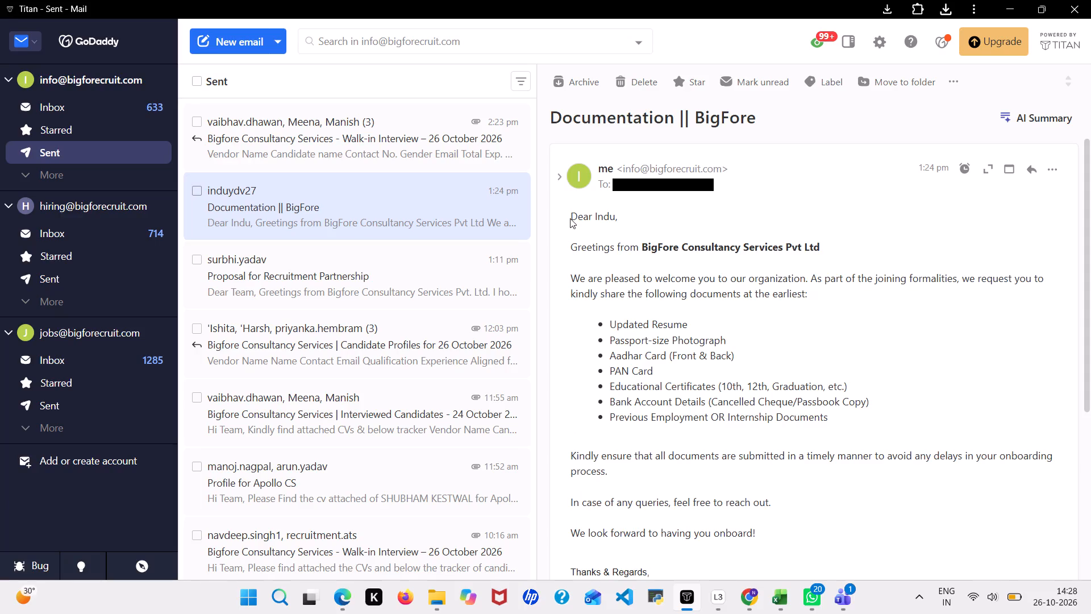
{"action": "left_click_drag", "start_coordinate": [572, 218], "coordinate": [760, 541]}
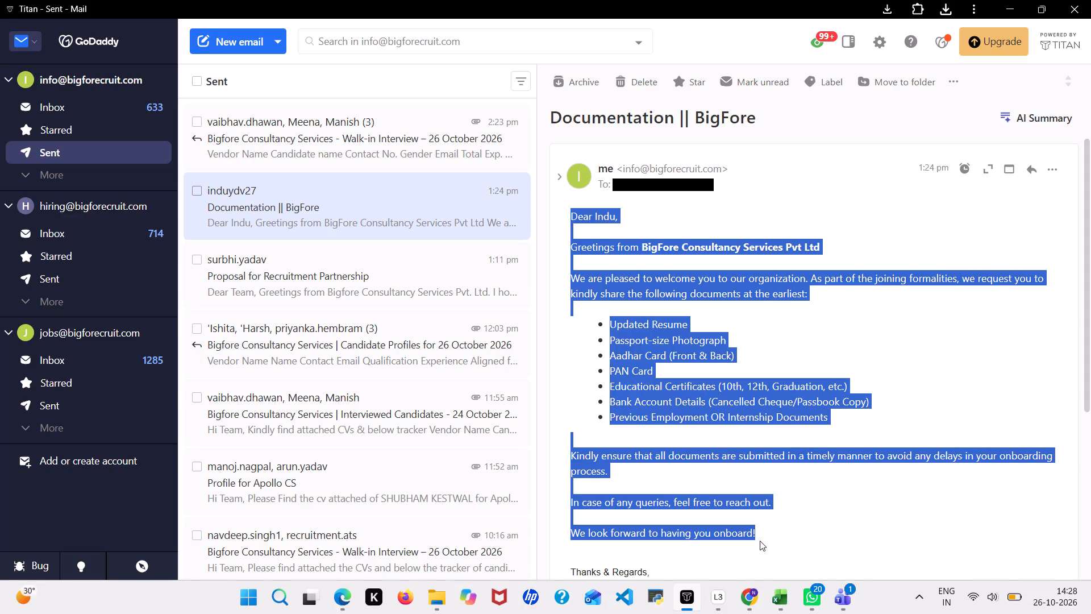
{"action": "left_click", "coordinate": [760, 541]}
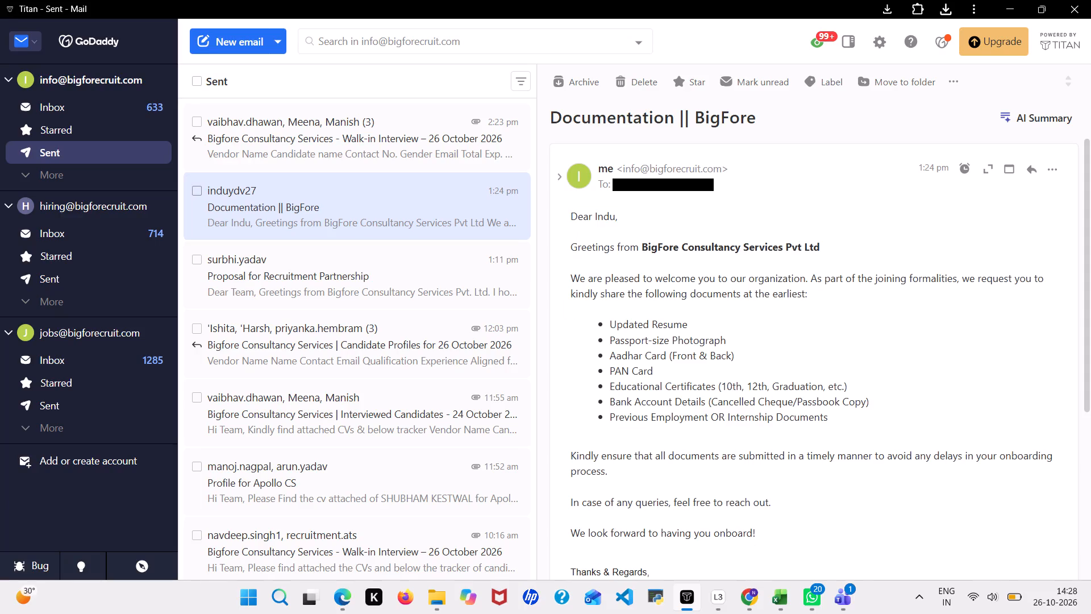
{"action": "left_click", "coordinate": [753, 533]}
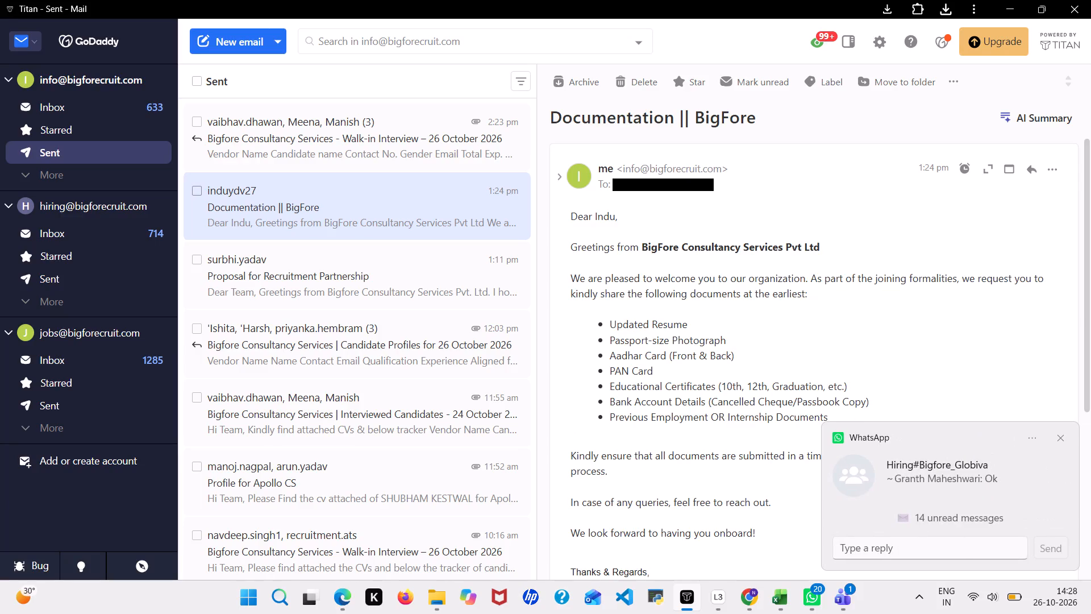
Switch to Google Chrome and examine the 26-10-2026 rows in the Interview Sheet's October tab.
{"action": "left_click", "coordinate": [756, 592]}
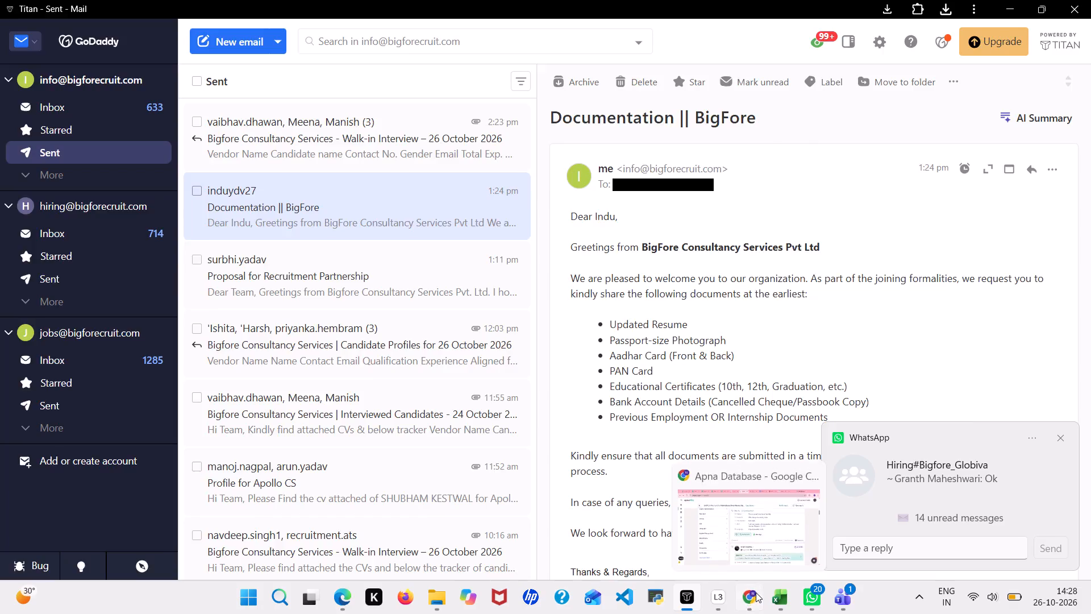
{"action": "left_click", "coordinate": [290, 14]}
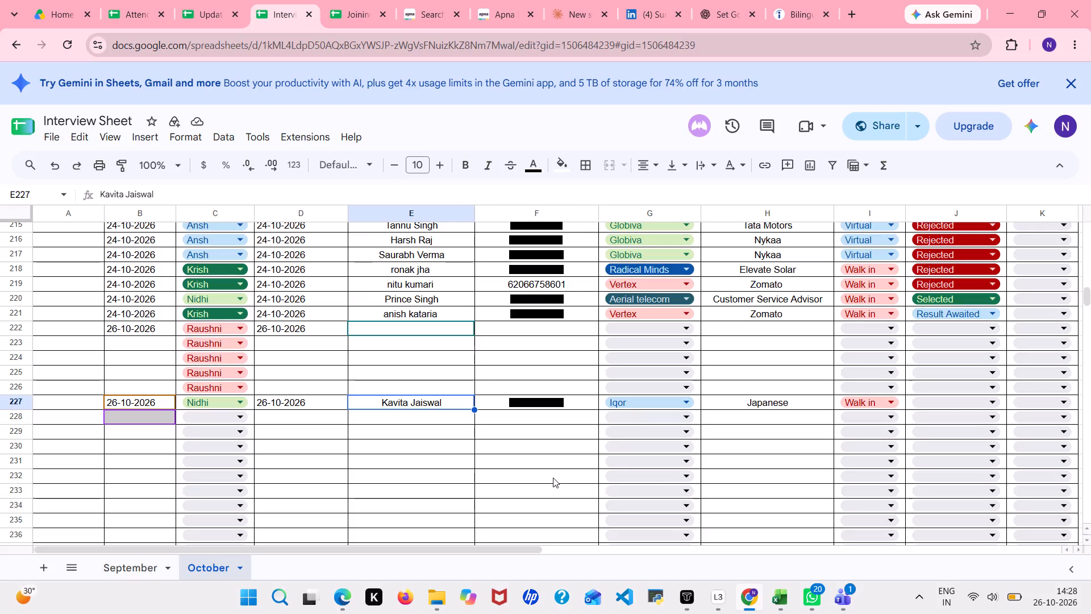
{"action": "left_click", "coordinate": [553, 478]}
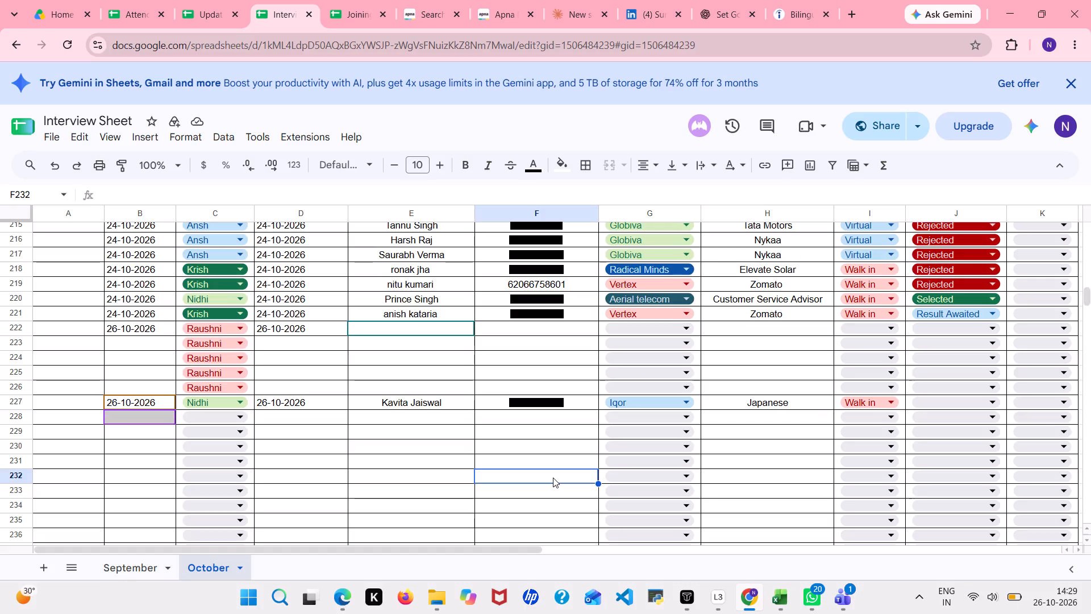
In the Interview Sheet's October tab, examine the latest interview entries dated 24-10-2026 and 26-10-2026.
{"action": "left_click", "coordinate": [445, 298]}
{"action": "scroll", "coordinate": [529, 387], "scroll_direction": "up", "scroll_amount": 1}
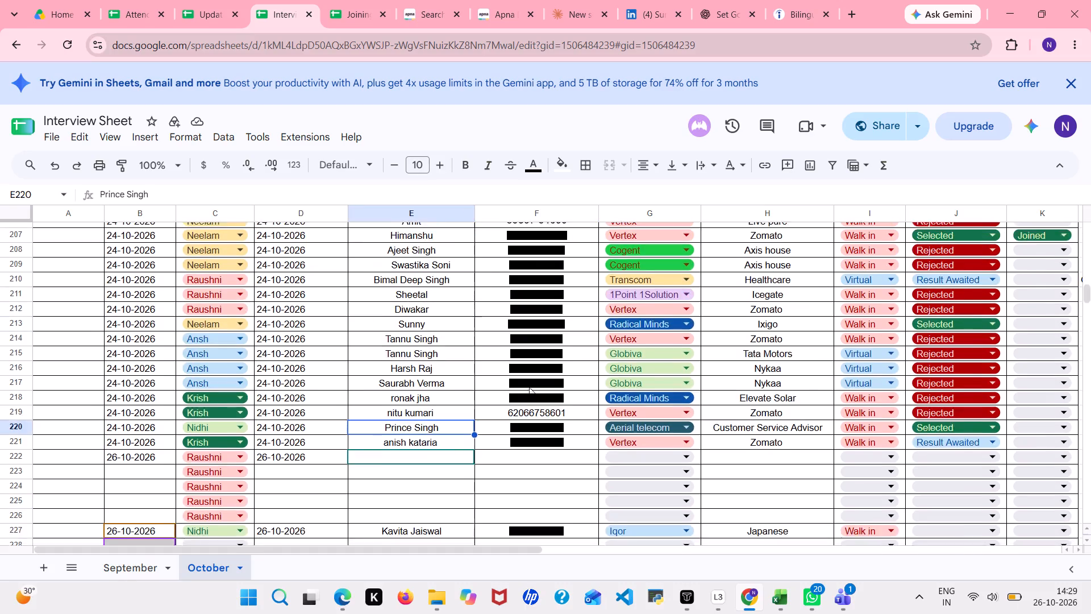
{"action": "scroll", "coordinate": [529, 387], "scroll_direction": "up", "scroll_amount": 1}
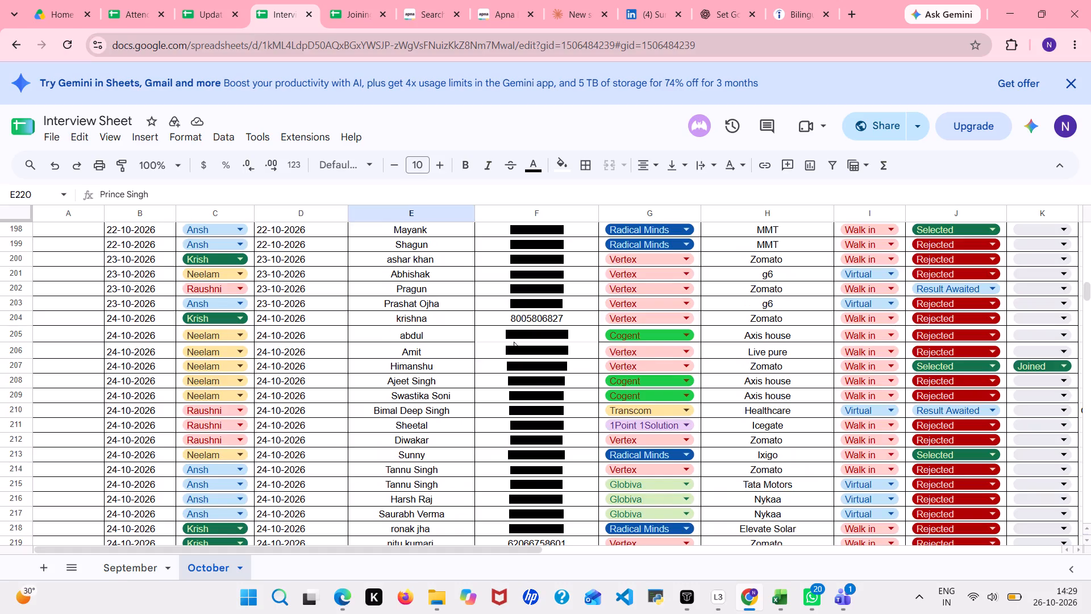
{"action": "scroll", "coordinate": [499, 302], "scroll_direction": "down", "scroll_amount": 1}
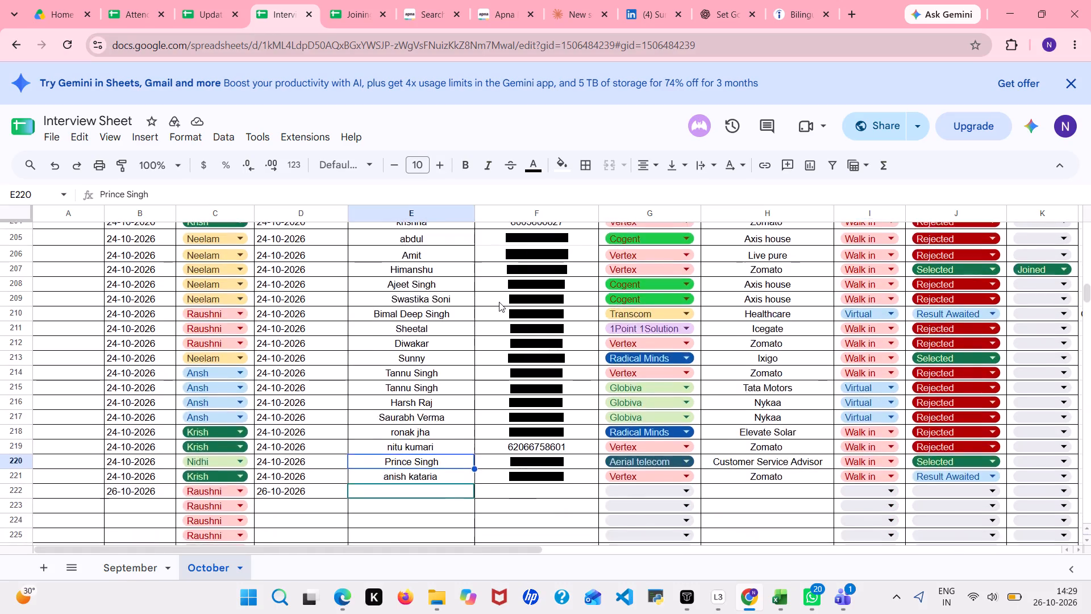
{"action": "scroll", "coordinate": [499, 302], "scroll_direction": "down", "scroll_amount": 1}
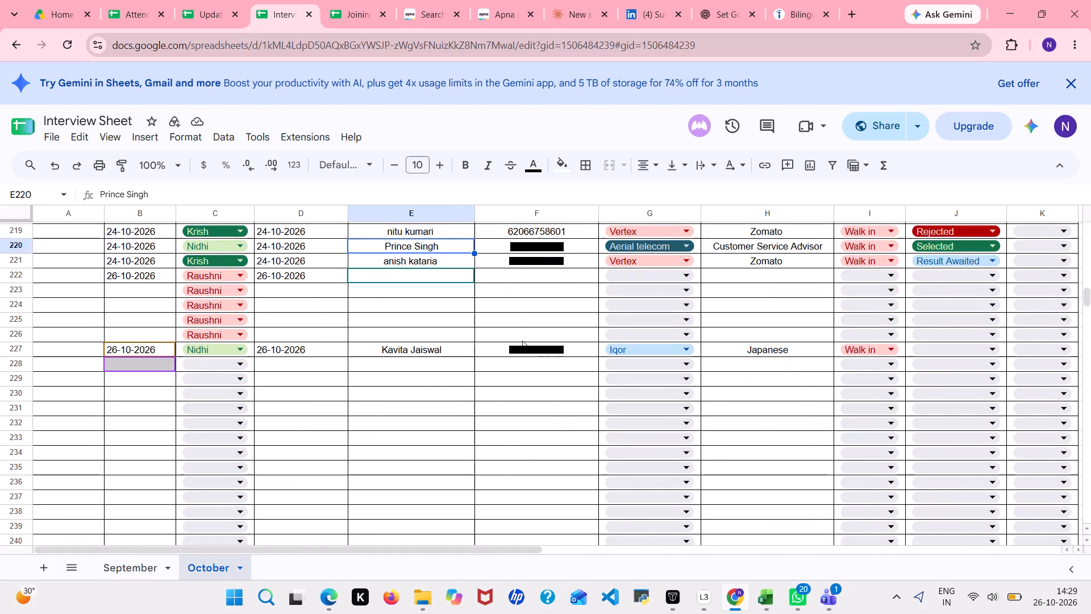
{"action": "left_click", "coordinate": [522, 341]}
{"action": "left_click", "coordinate": [438, 337]}
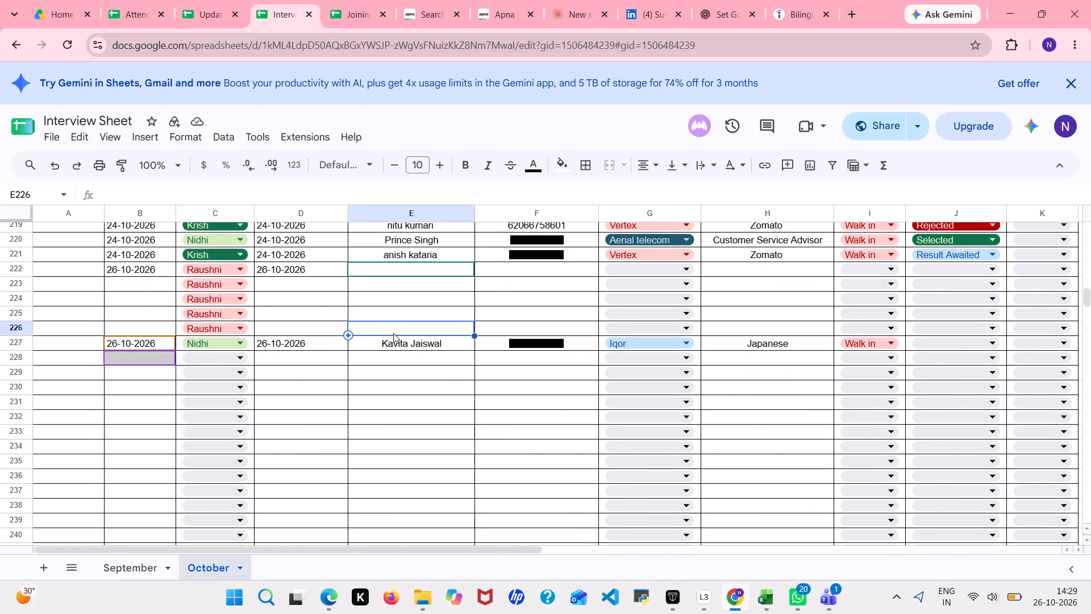
{"action": "left_click", "coordinate": [329, 351]}
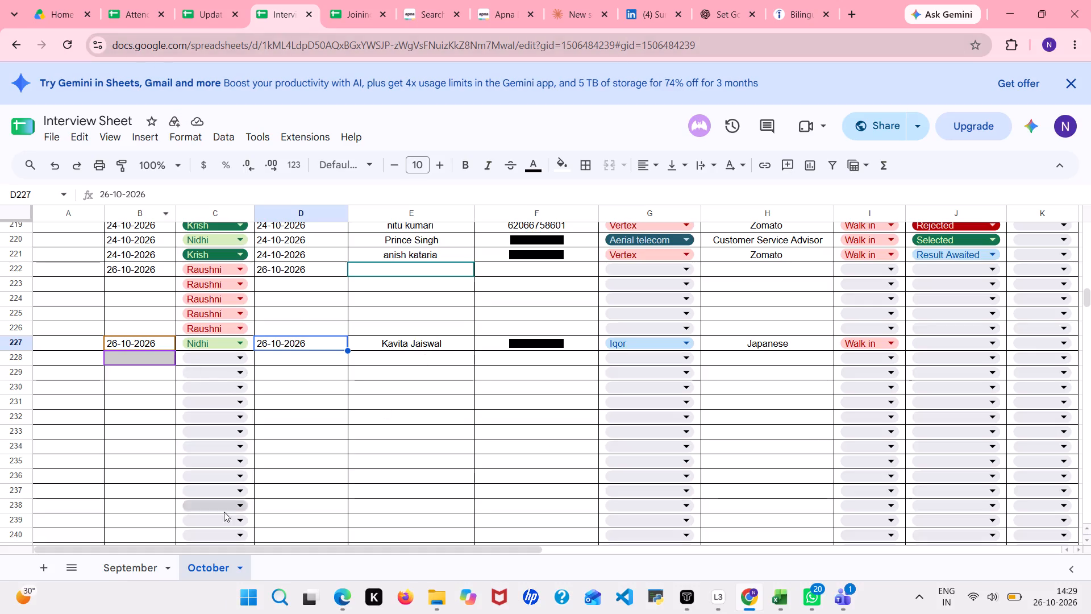
Look through the September sheet's interview records down to its last filled rows.
{"action": "left_click", "coordinate": [129, 575]}
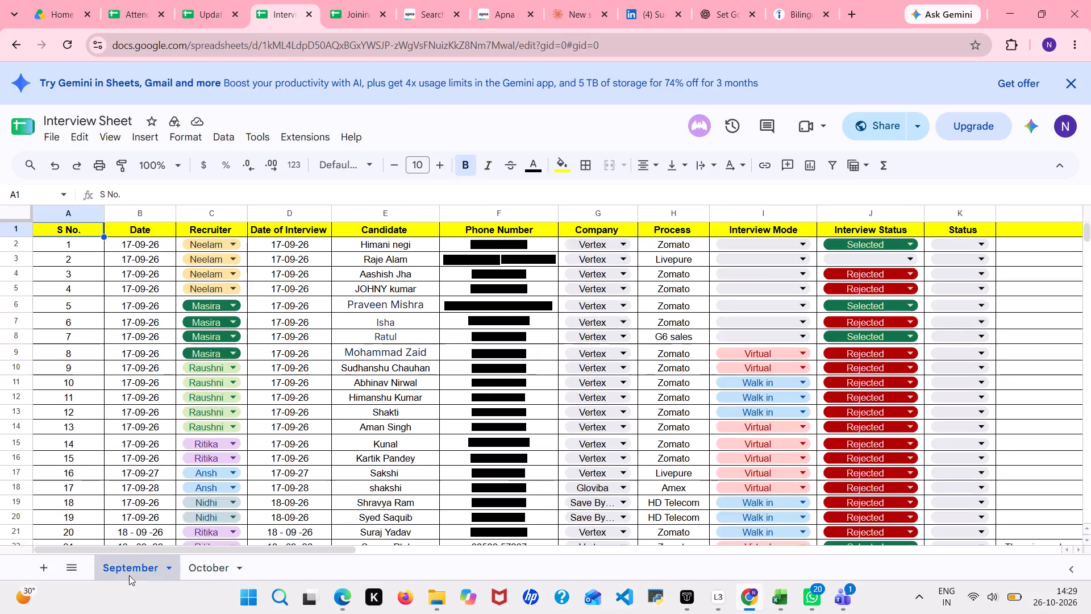
{"action": "scroll", "coordinate": [361, 377], "scroll_direction": "down", "scroll_amount": 3}
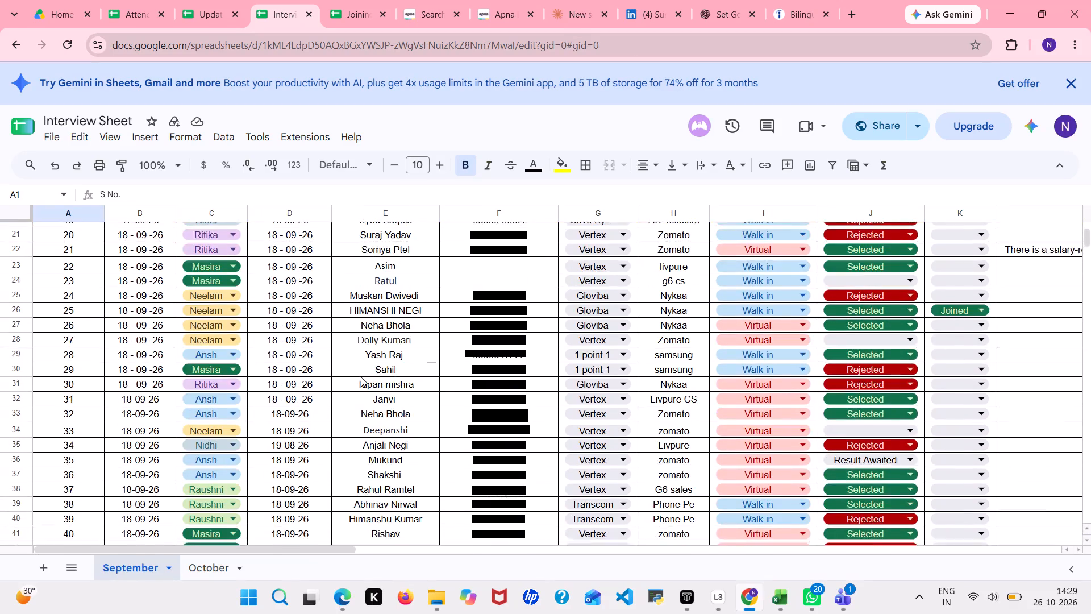
{"action": "scroll", "coordinate": [361, 377], "scroll_direction": "down", "scroll_amount": 8}
{"action": "scroll", "coordinate": [361, 377], "scroll_direction": "right", "scroll_amount": 1}
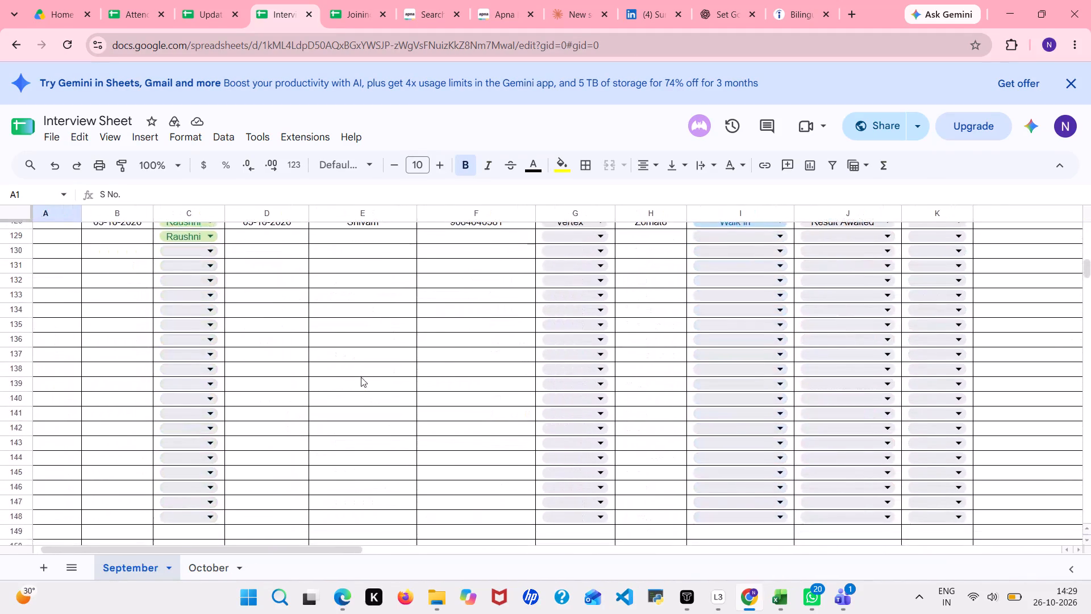
{"action": "scroll", "coordinate": [361, 377], "scroll_direction": "right", "scroll_amount": 1}
{"action": "scroll", "coordinate": [361, 377], "scroll_direction": "up", "scroll_amount": 2}
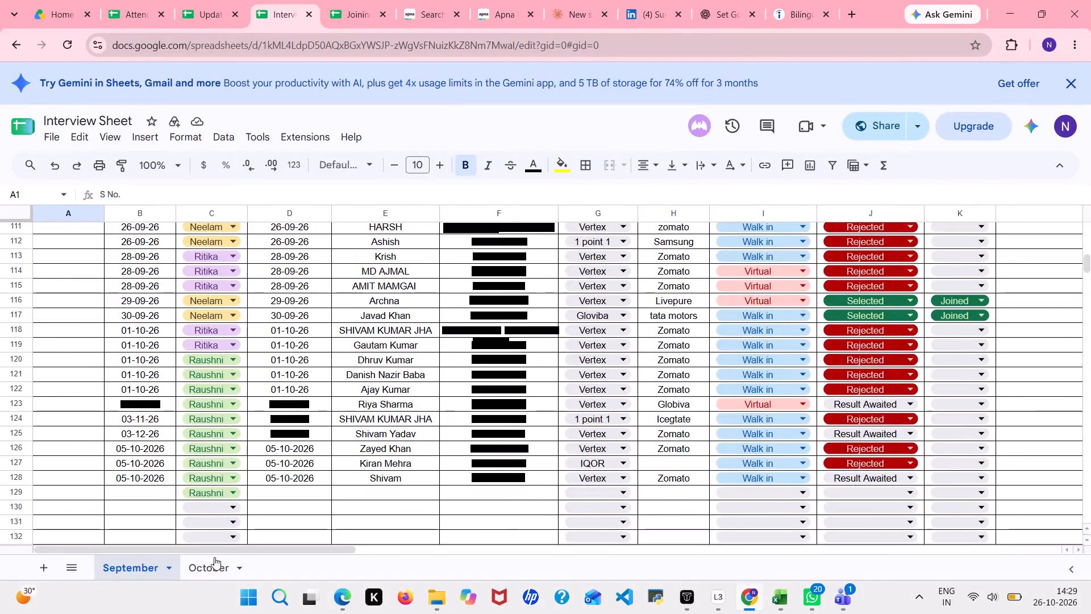
On the October sheet, center-align the entire Date of Interview column.
{"action": "left_click", "coordinate": [213, 562]}
{"action": "scroll", "coordinate": [472, 393], "scroll_direction": "up", "scroll_amount": 3}
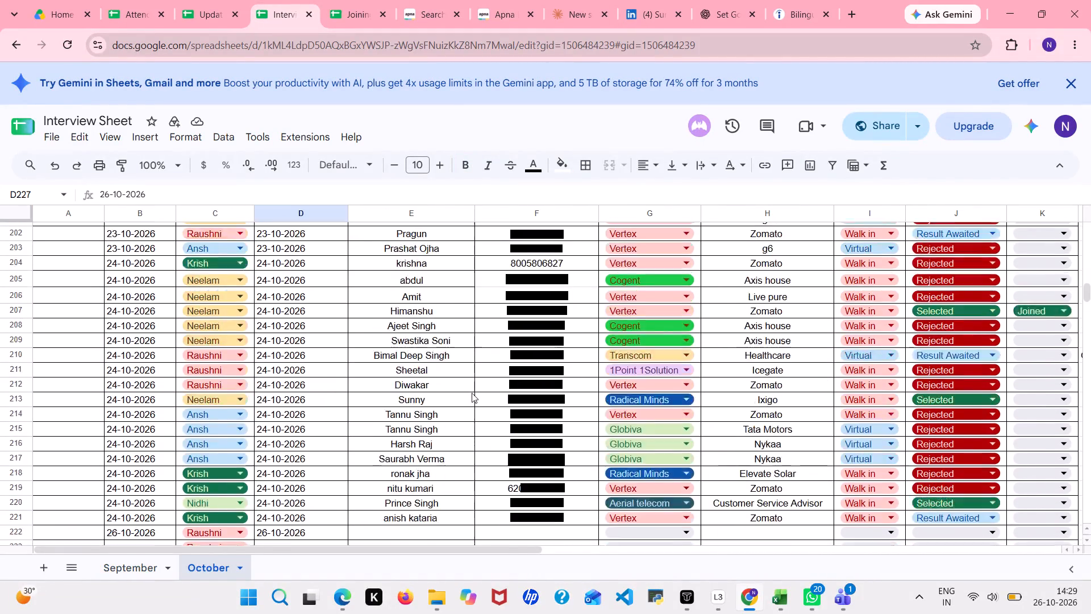
{"action": "scroll", "coordinate": [472, 393], "scroll_direction": "up", "scroll_amount": 5}
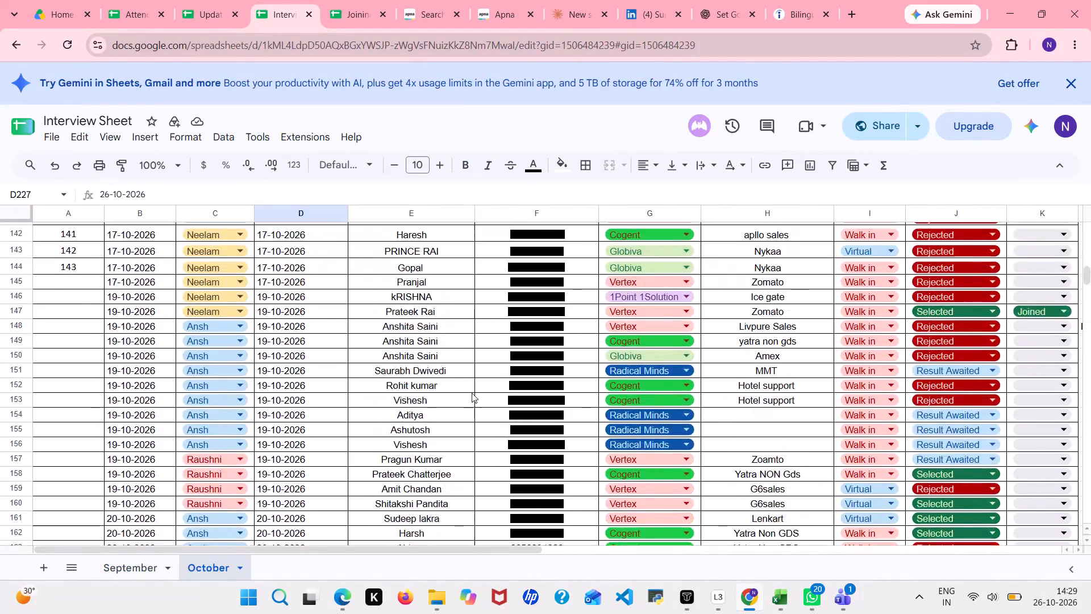
{"action": "scroll", "coordinate": [472, 393], "scroll_direction": "up", "scroll_amount": 6}
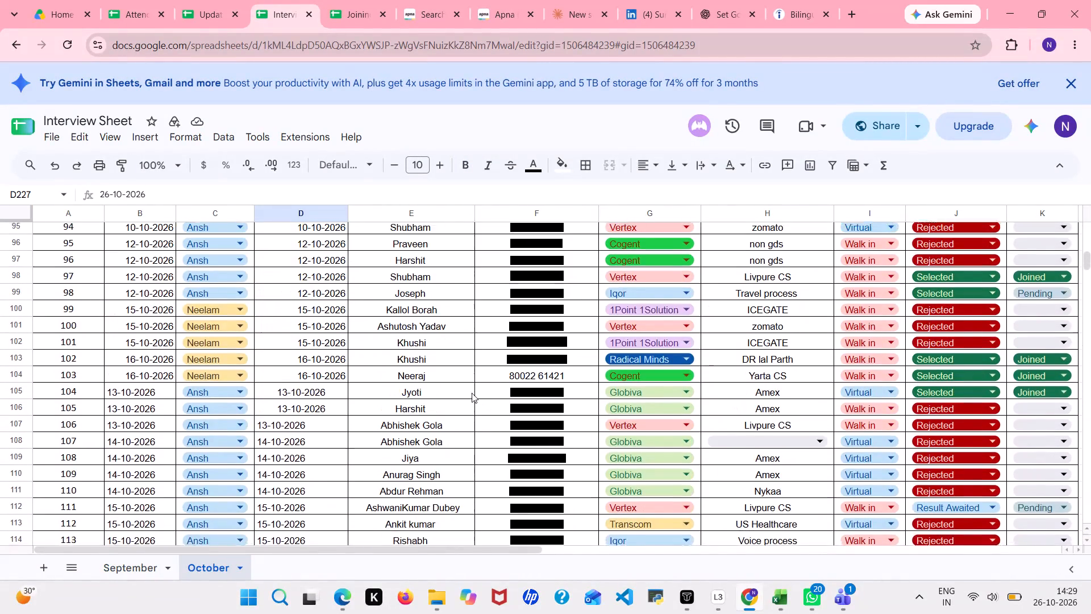
{"action": "scroll", "coordinate": [472, 393], "scroll_direction": "up", "scroll_amount": 9}
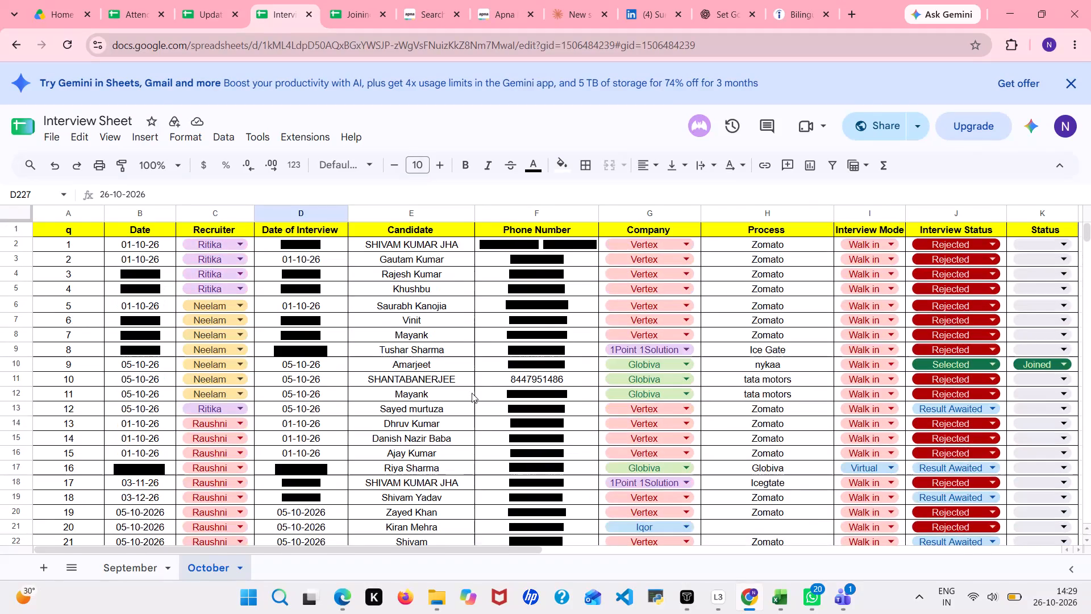
{"action": "left_click", "coordinate": [319, 209]}
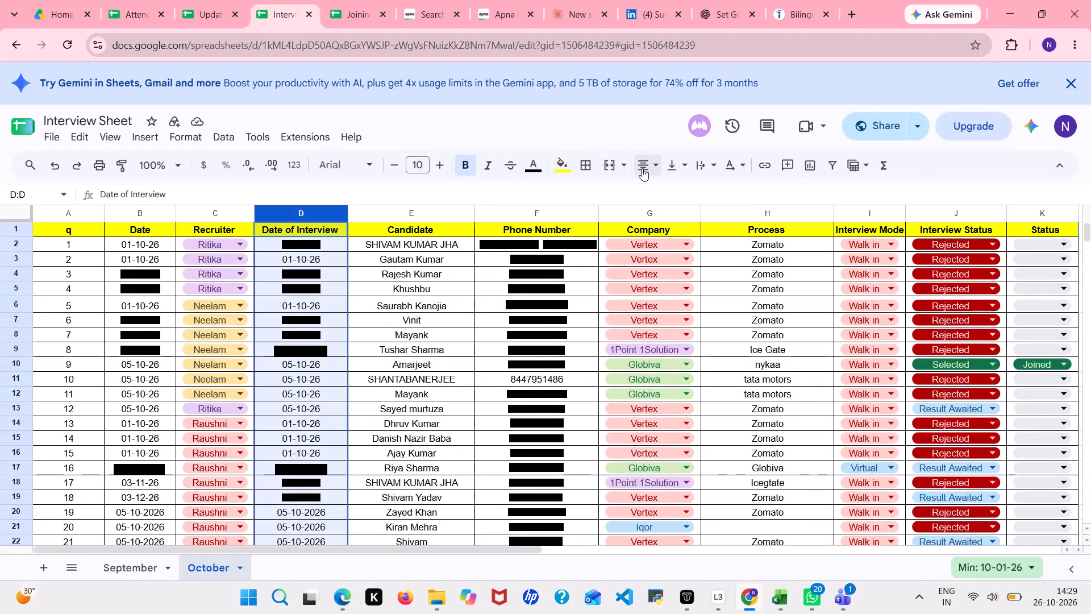
{"action": "left_click", "coordinate": [642, 168]}
{"action": "left_click", "coordinate": [669, 192]}
{"action": "left_click", "coordinate": [445, 333]}
Review the October interview rows, checking the Date of Interview column down to the 26-10-2026 entries.
{"action": "scroll", "coordinate": [445, 333], "scroll_direction": "down", "scroll_amount": 9}
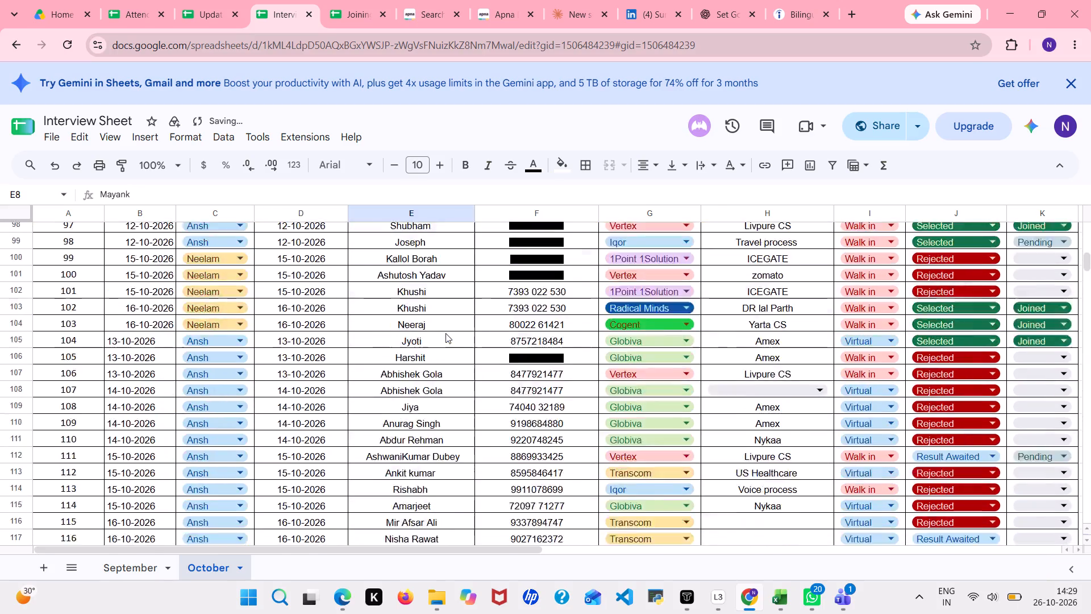
{"action": "scroll", "coordinate": [445, 333], "scroll_direction": "down", "scroll_amount": 6}
{"action": "scroll", "coordinate": [445, 333], "scroll_direction": "up", "scroll_amount": 8}
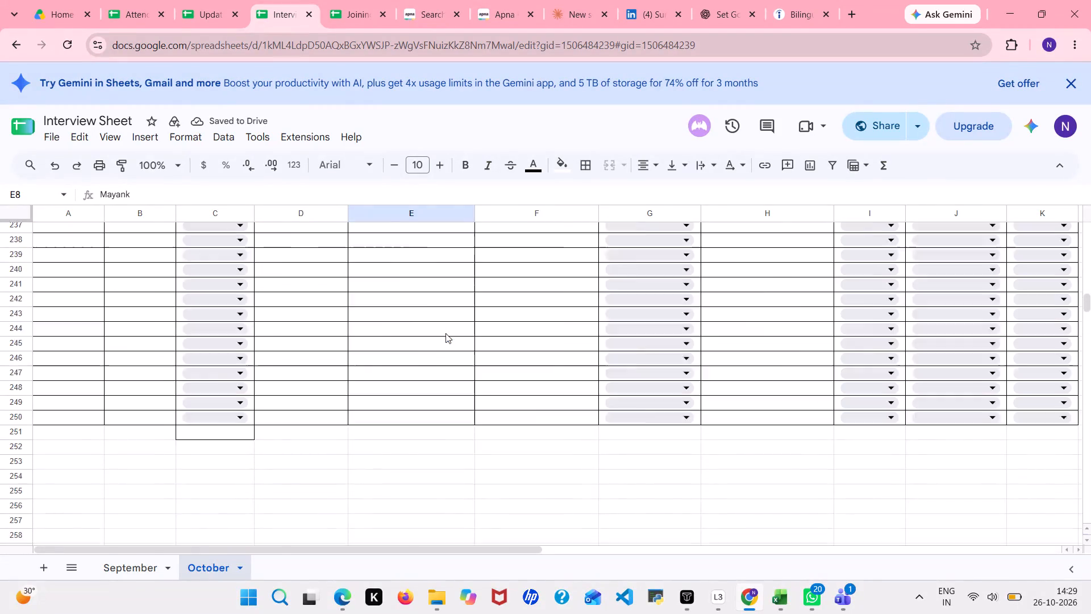
{"action": "scroll", "coordinate": [445, 333], "scroll_direction": "up", "scroll_amount": 1}
{"action": "scroll", "coordinate": [445, 333], "scroll_direction": "down", "scroll_amount": 2}
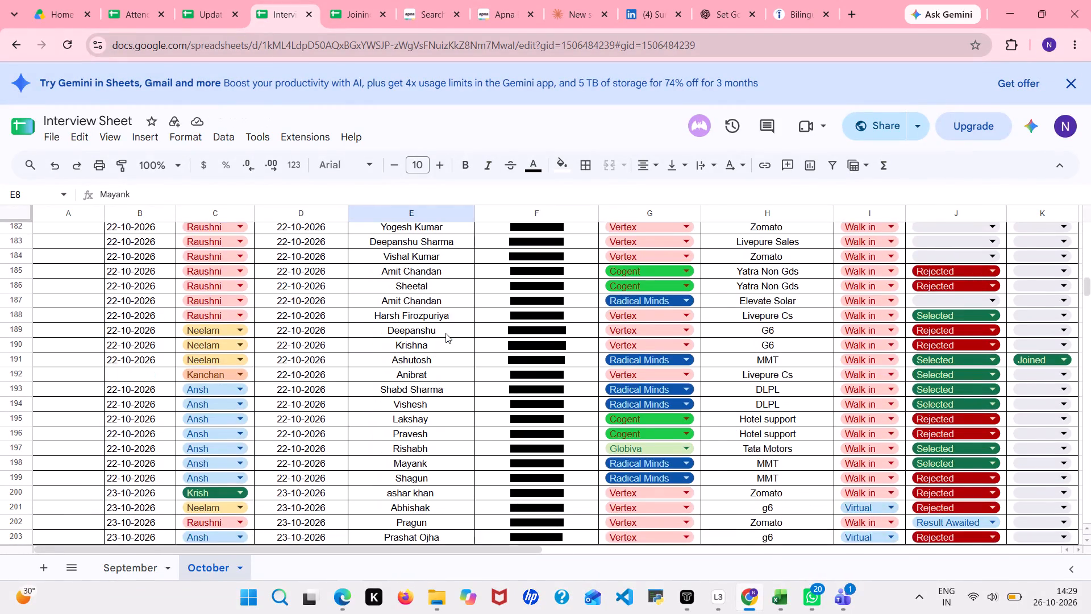
{"action": "scroll", "coordinate": [445, 333], "scroll_direction": "down", "scroll_amount": 3}
{"action": "scroll", "coordinate": [445, 333], "scroll_direction": "right", "scroll_amount": 2}
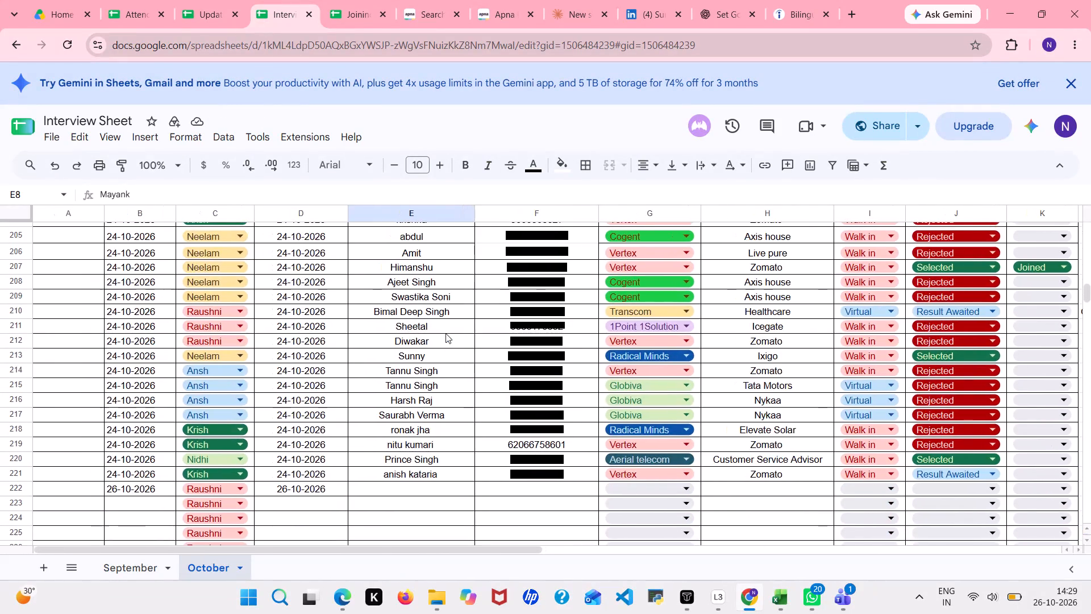
{"action": "scroll", "coordinate": [445, 333], "scroll_direction": "down", "scroll_amount": 2}
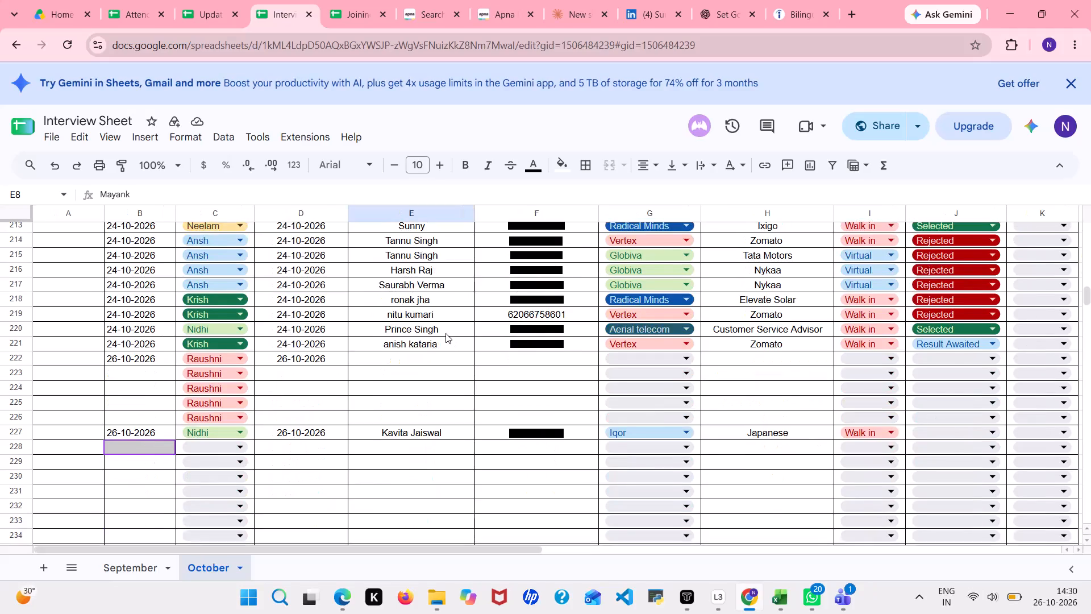
{"action": "left_click", "coordinate": [130, 195]}
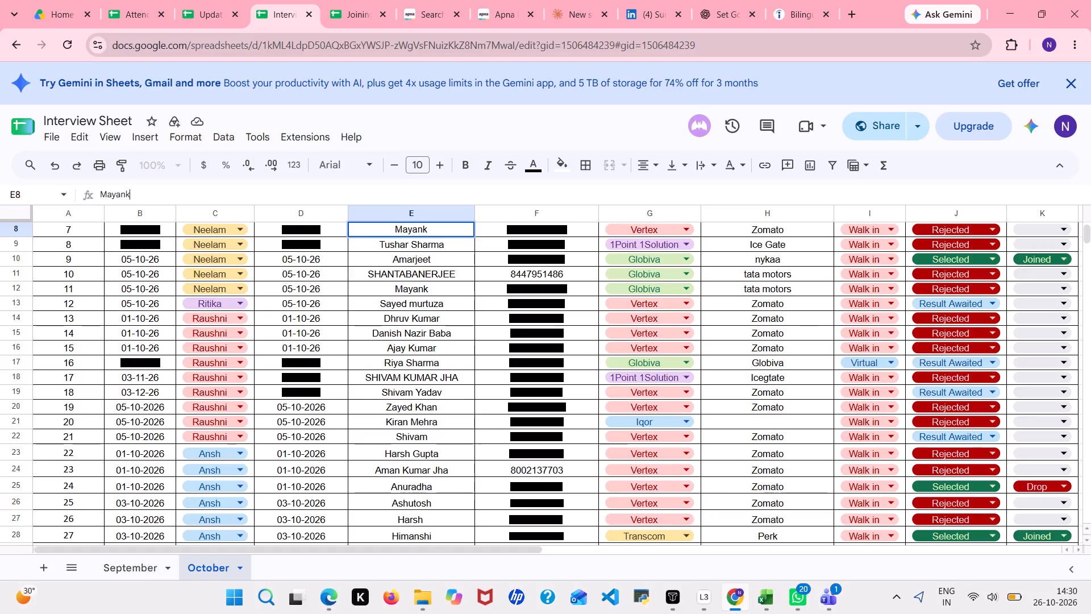
{"action": "scroll", "coordinate": [451, 349], "scroll_direction": "down", "scroll_amount": 8}
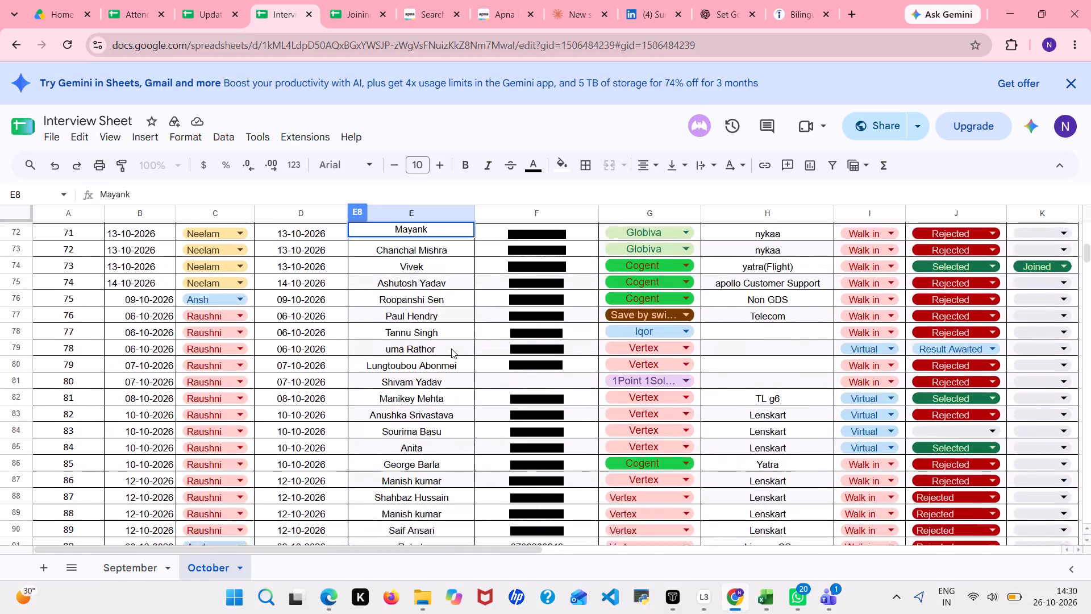
{"action": "left_click", "coordinate": [443, 346]}
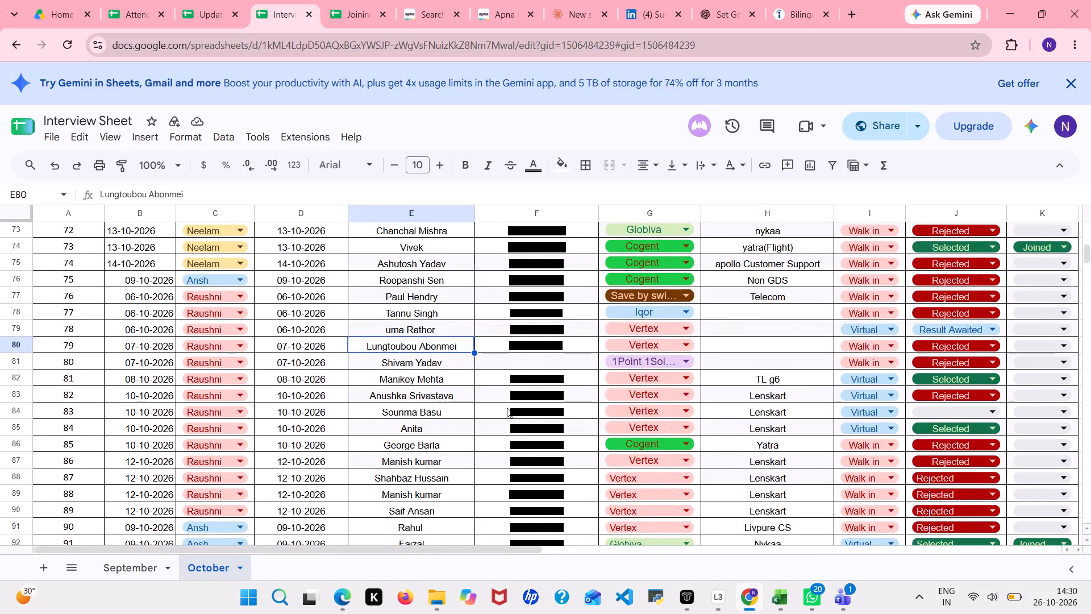
Check the candidate and process cells of the 26-10-2026 Iqor entry under recruiter Nidhi.
{"action": "scroll", "coordinate": [507, 408], "scroll_direction": "down", "scroll_amount": 3}
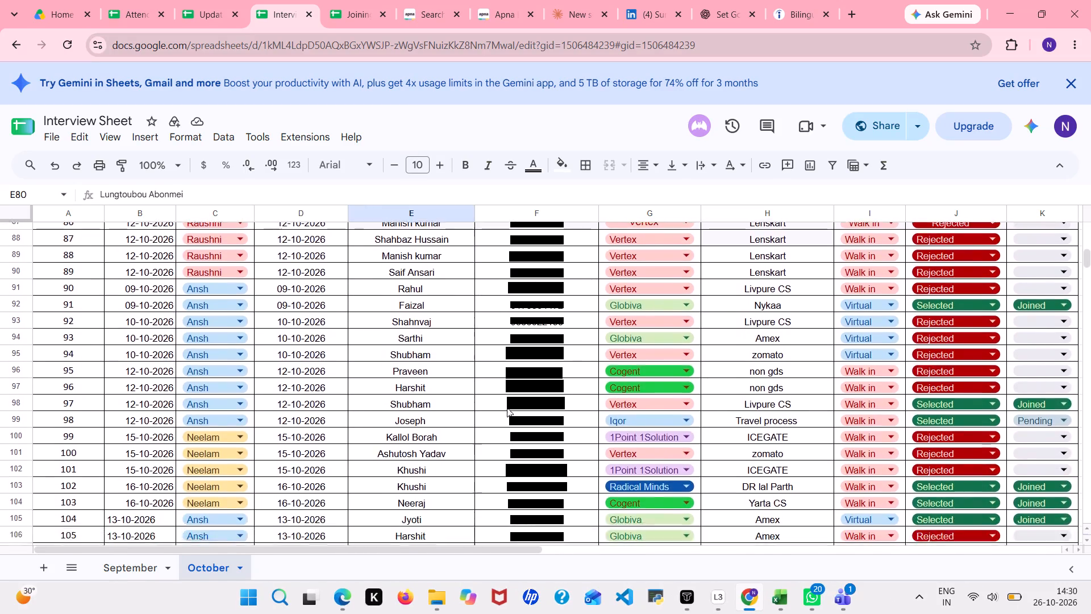
{"action": "scroll", "coordinate": [507, 408], "scroll_direction": "down", "scroll_amount": 6}
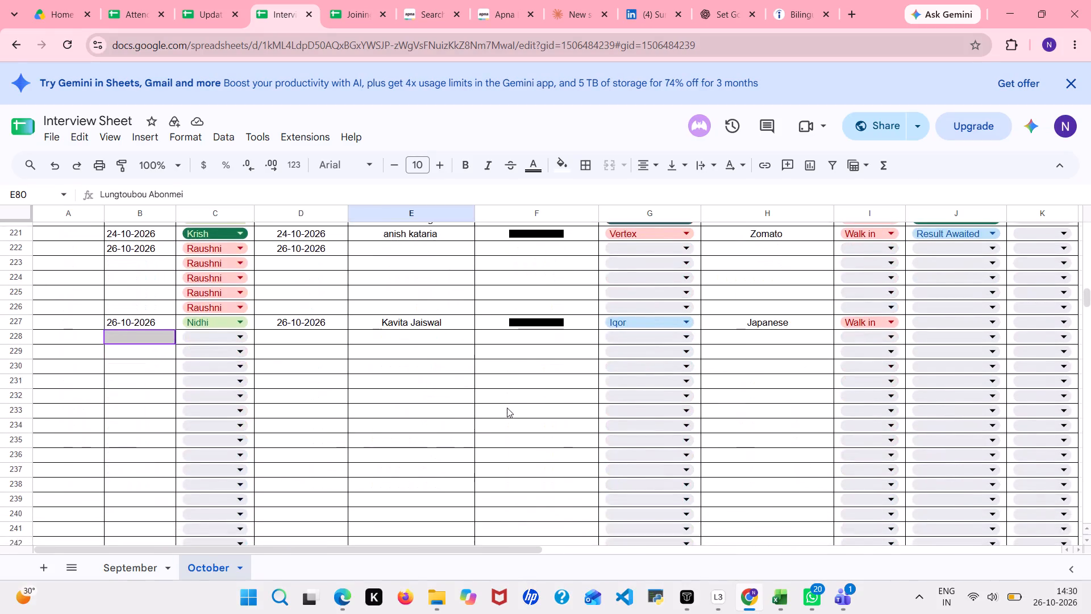
{"action": "left_click", "coordinate": [448, 312]}
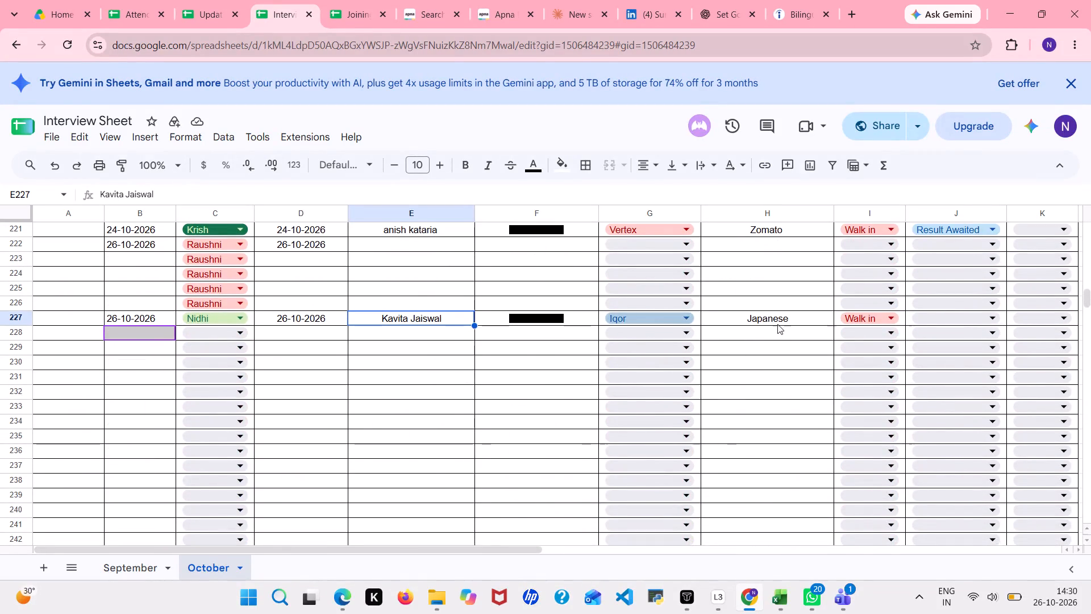
{"action": "left_click", "coordinate": [785, 318]}
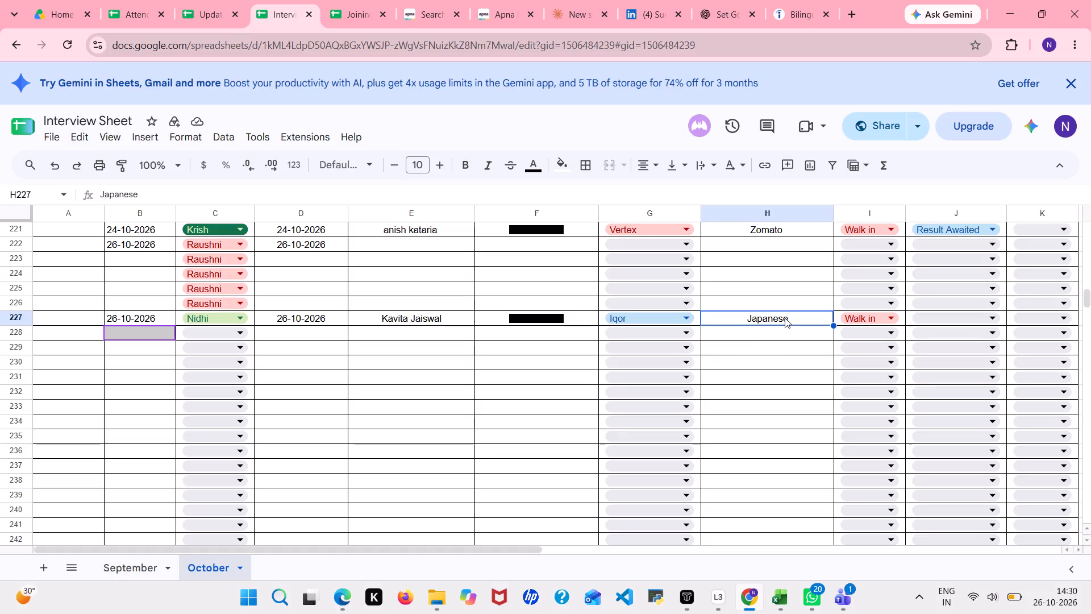
Switch back to Titan Mail and reopen the sent "Walk-in Interview – 26 October 2026" thread to view its candidate table.
{"action": "left_click", "coordinate": [680, 613]}
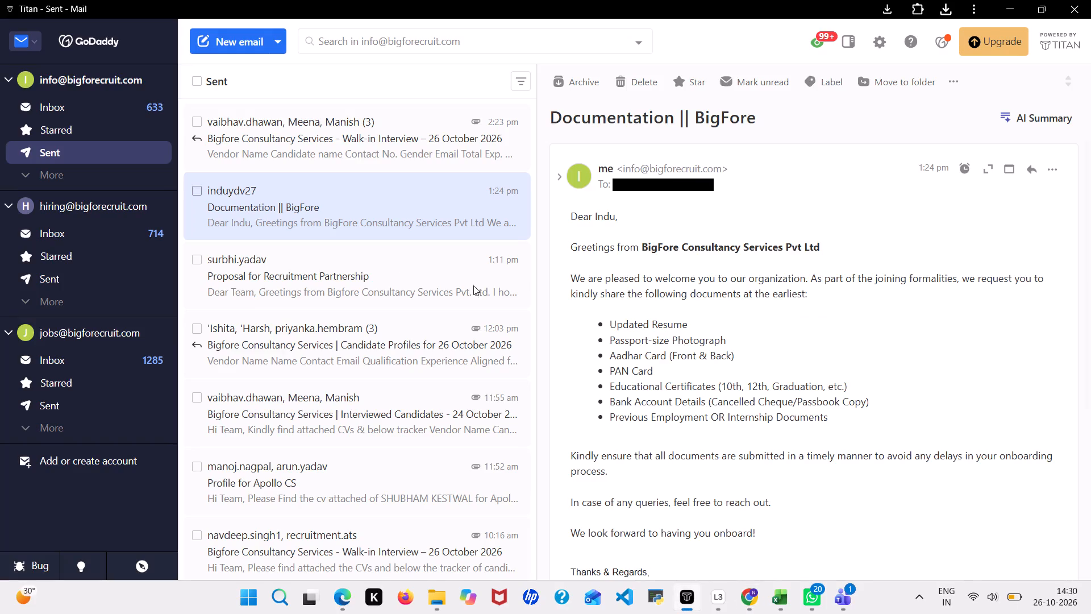
{"action": "left_click", "coordinate": [308, 140]}
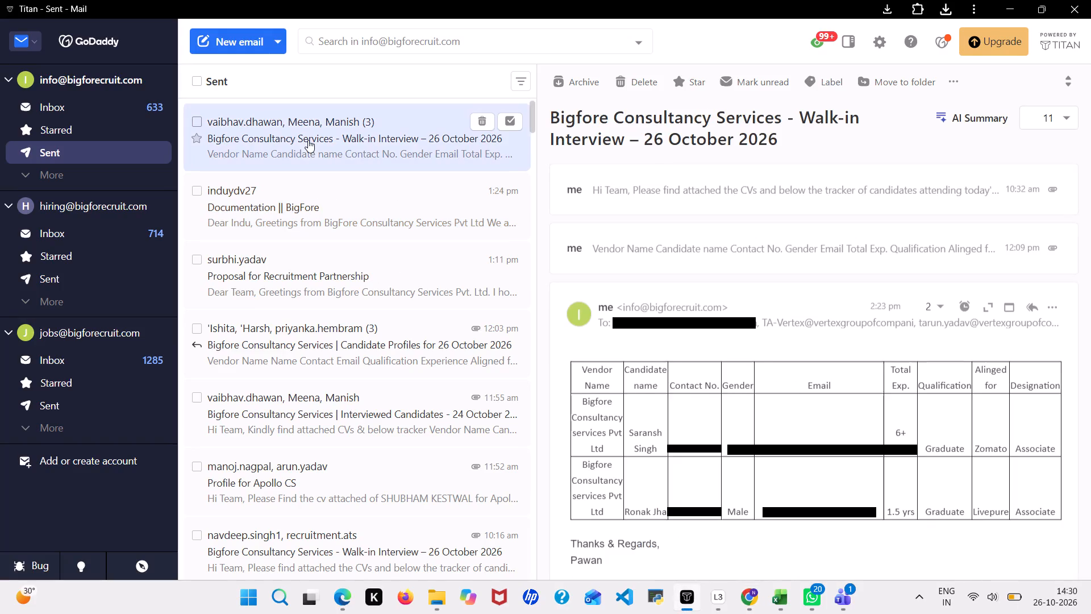
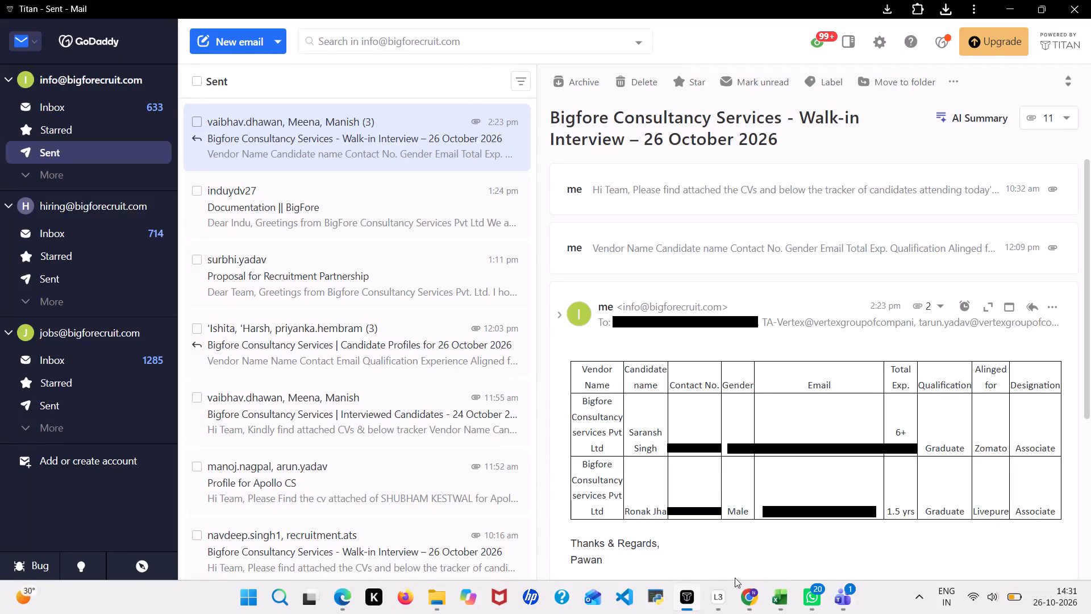
Switch to Chrome and review the open LinkedIn profile of the Smile India Trust Human Resource Executive back to its header.
{"action": "left_click", "coordinate": [740, 588]}
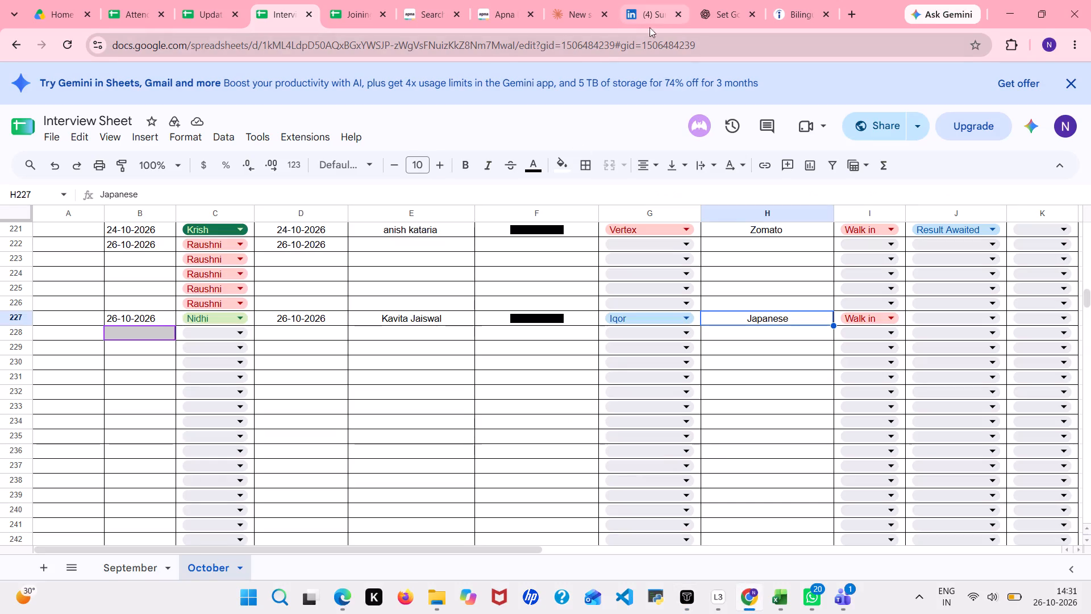
{"action": "left_click", "coordinate": [661, 20]}
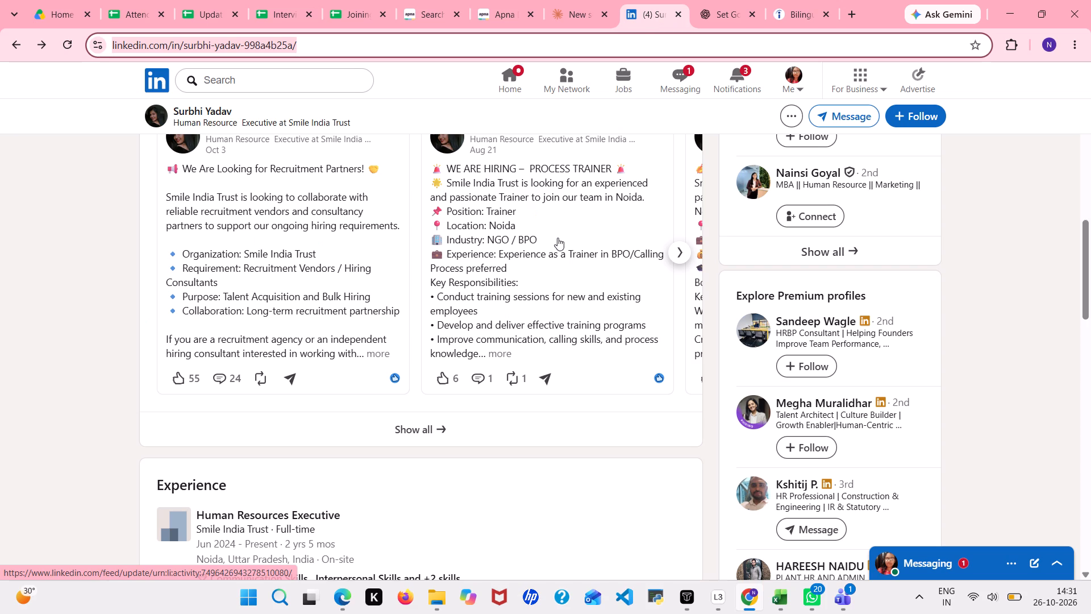
{"action": "scroll", "coordinate": [557, 238], "scroll_direction": "up", "scroll_amount": 6}
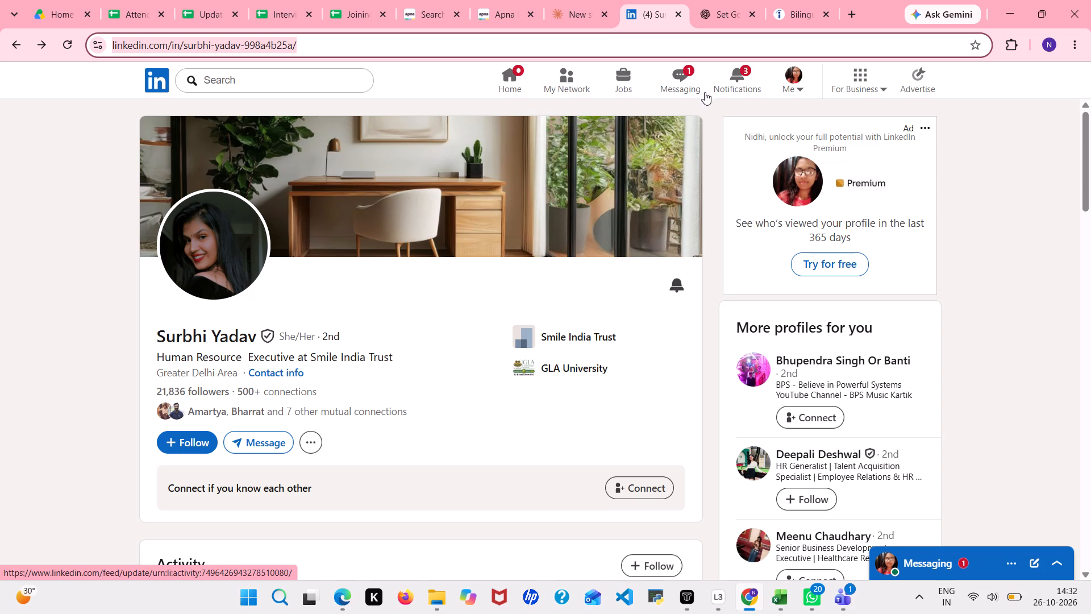
Expand the LinkedIn messaging overlay to check the recent conversations, and collapse it again.
{"action": "left_click", "coordinate": [1057, 565]}
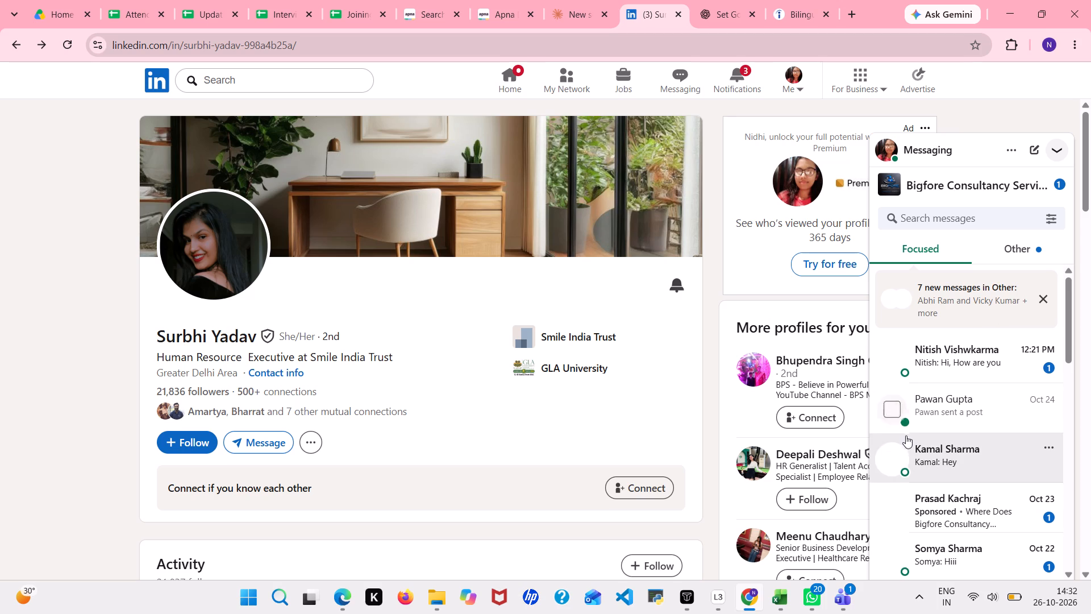
{"action": "left_click", "coordinate": [632, 346]}
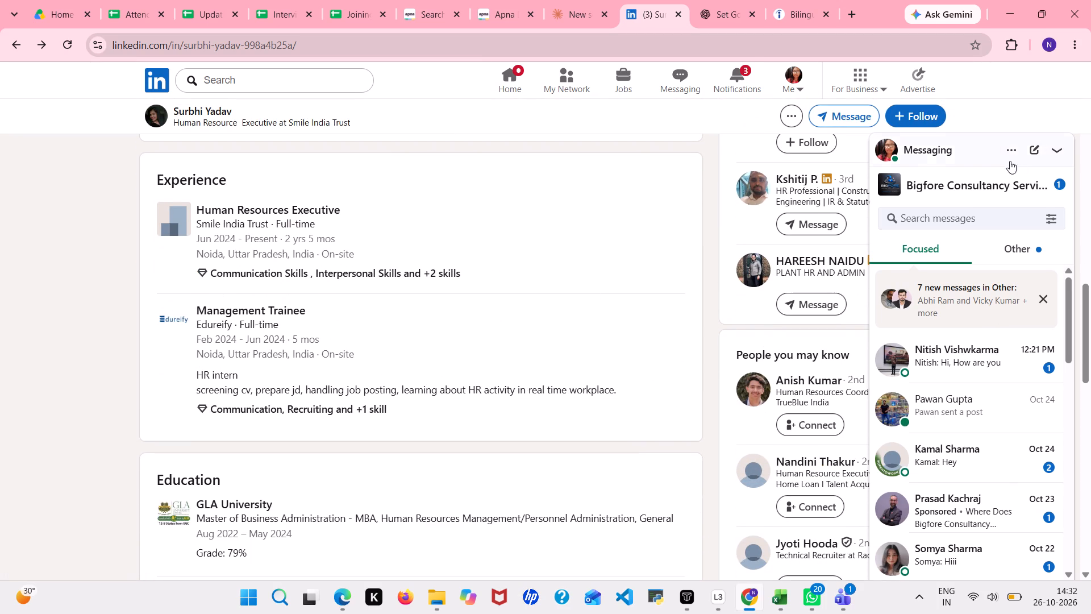
{"action": "left_click", "coordinate": [1055, 144]}
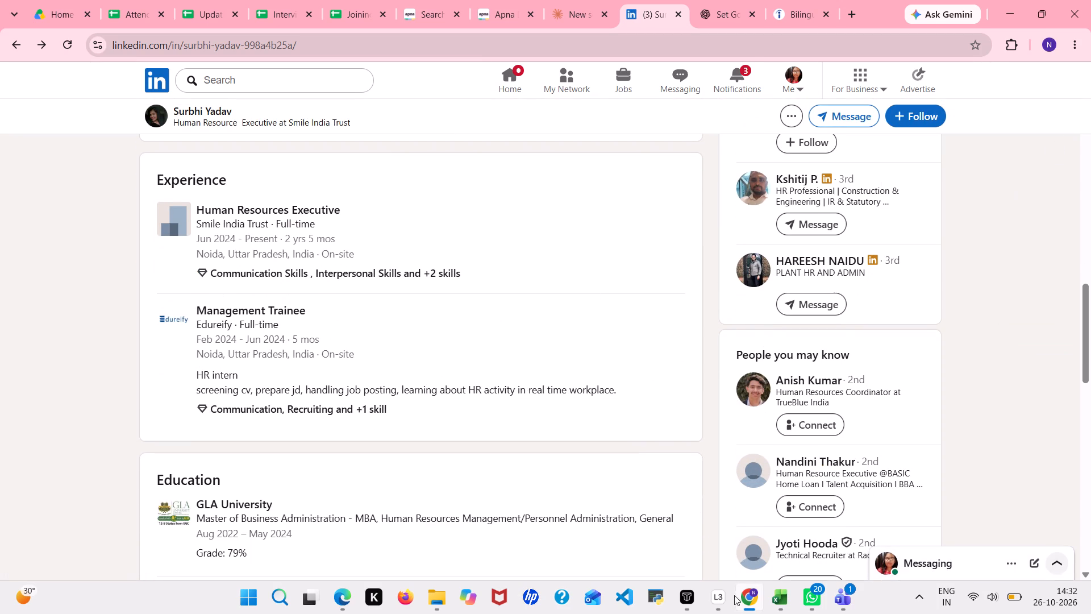